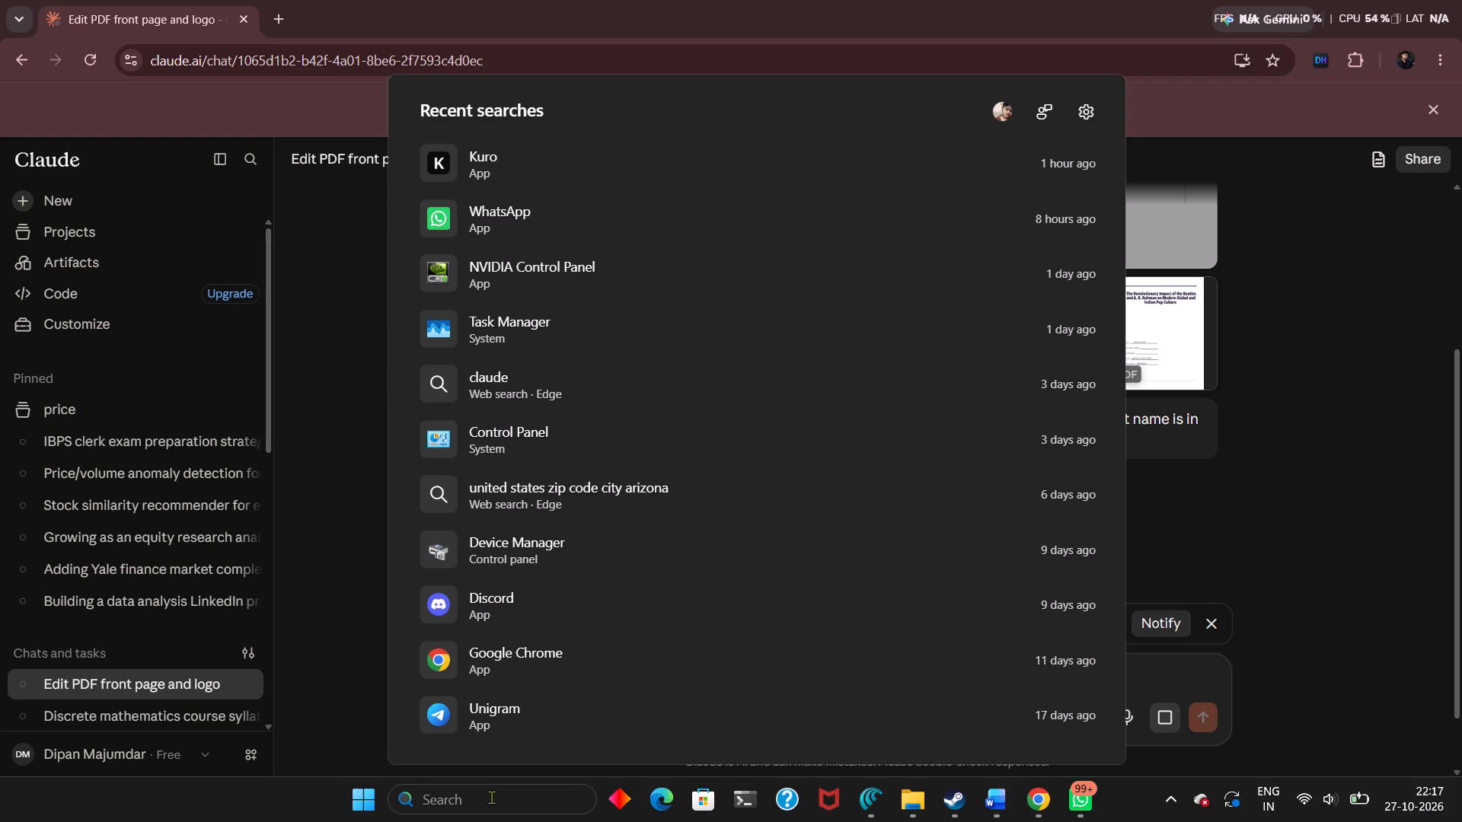
{"action": "key", "text": "c"}
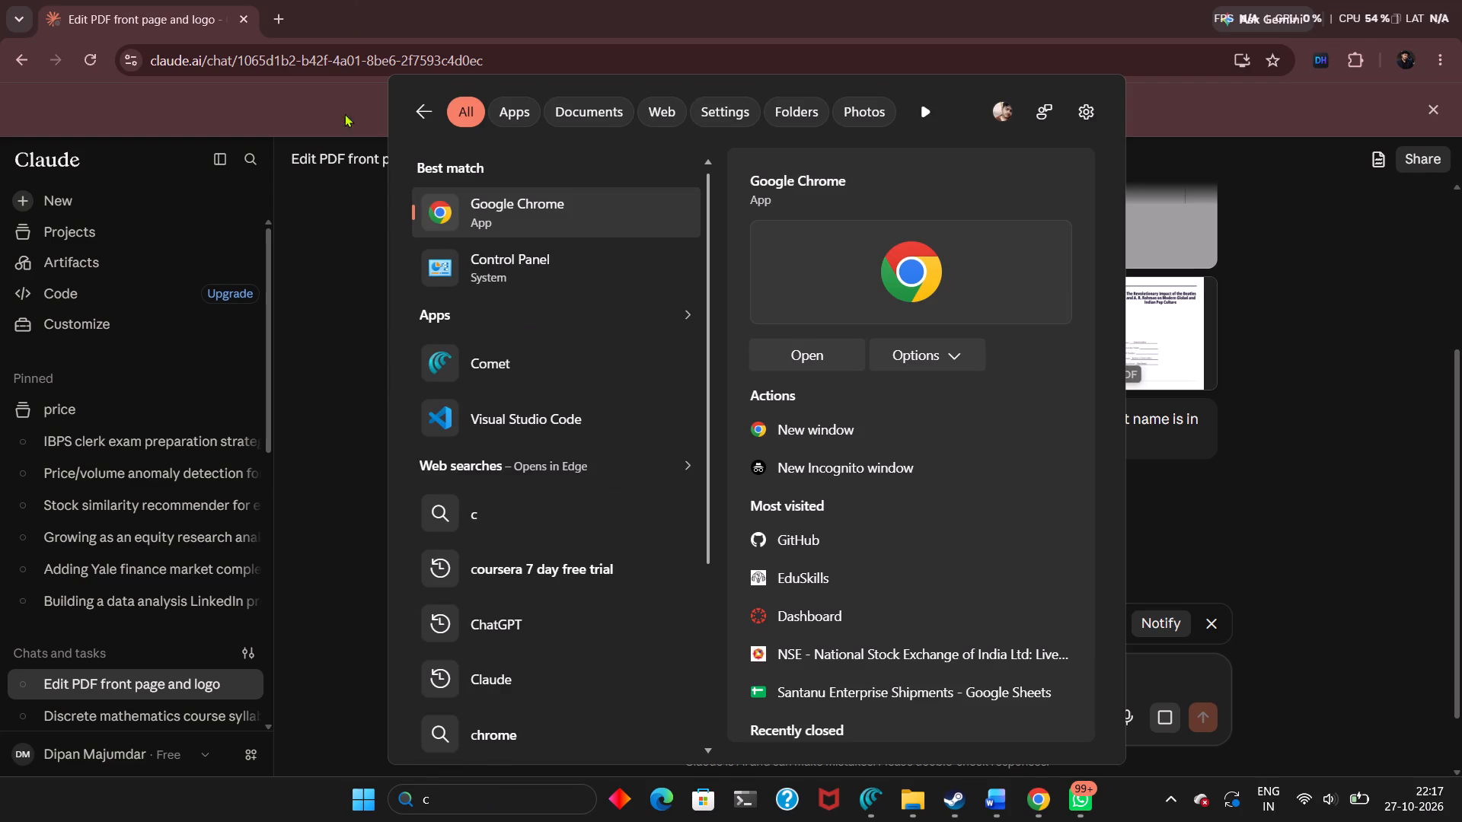
{"action": "key", "text": "a"}
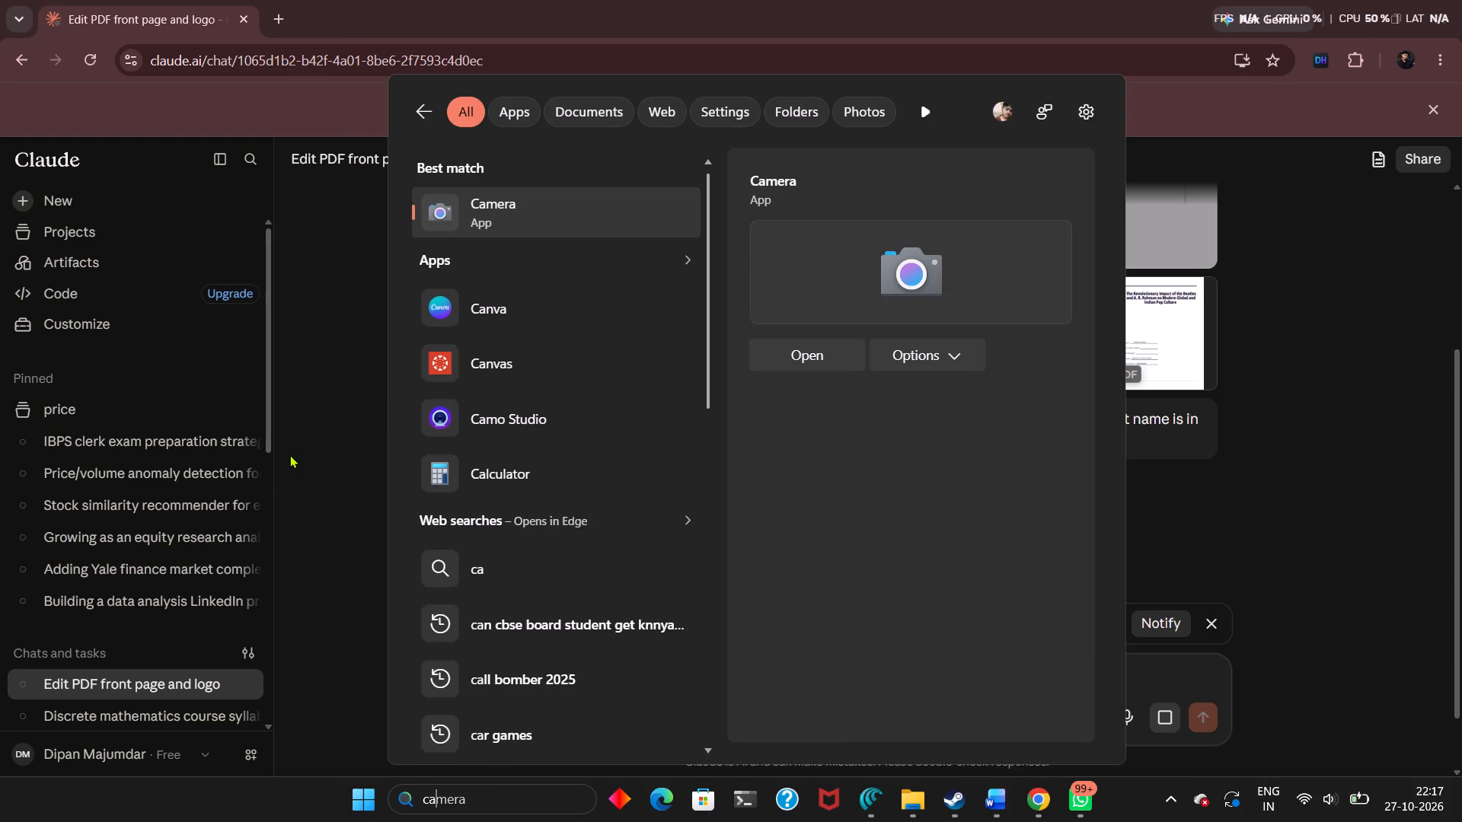
{"action": "left_click", "coordinate": [500, 314]}
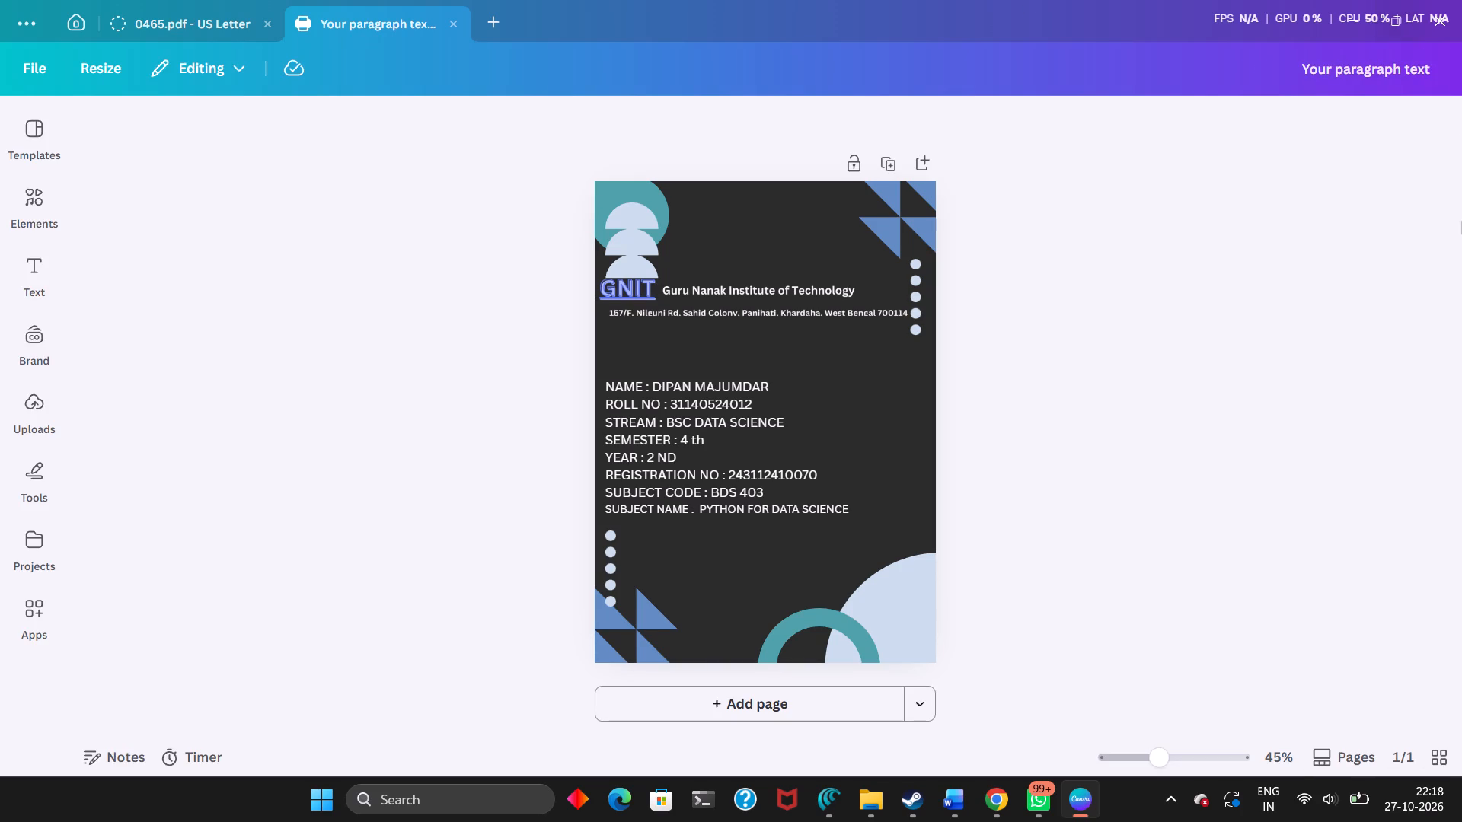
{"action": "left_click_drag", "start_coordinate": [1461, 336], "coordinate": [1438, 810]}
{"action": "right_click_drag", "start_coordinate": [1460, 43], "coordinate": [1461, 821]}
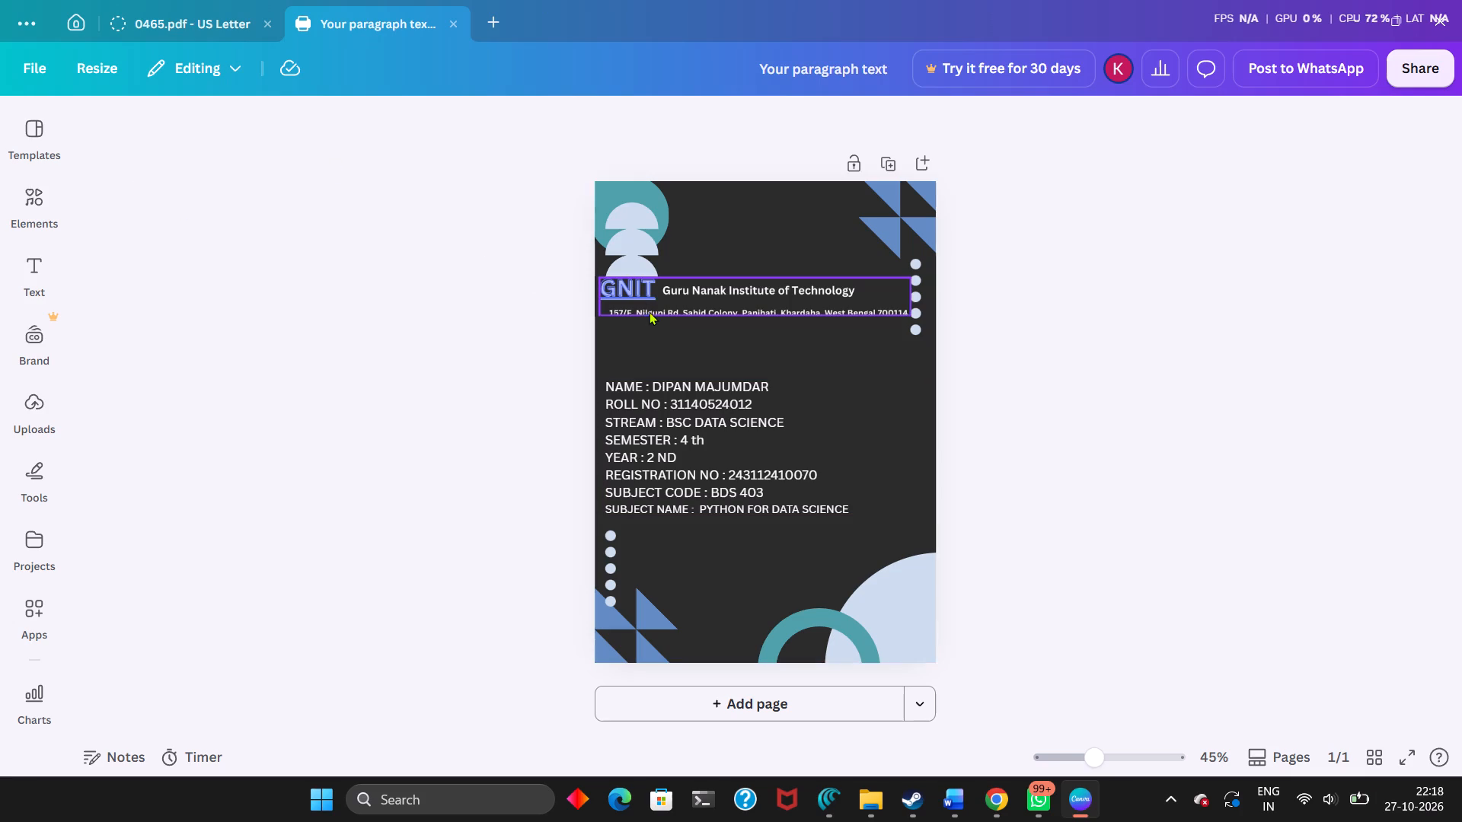
Copy the GNIT header image with the institute name and address from the dark cover page.
{"action": "left_click", "coordinate": [637, 293]}
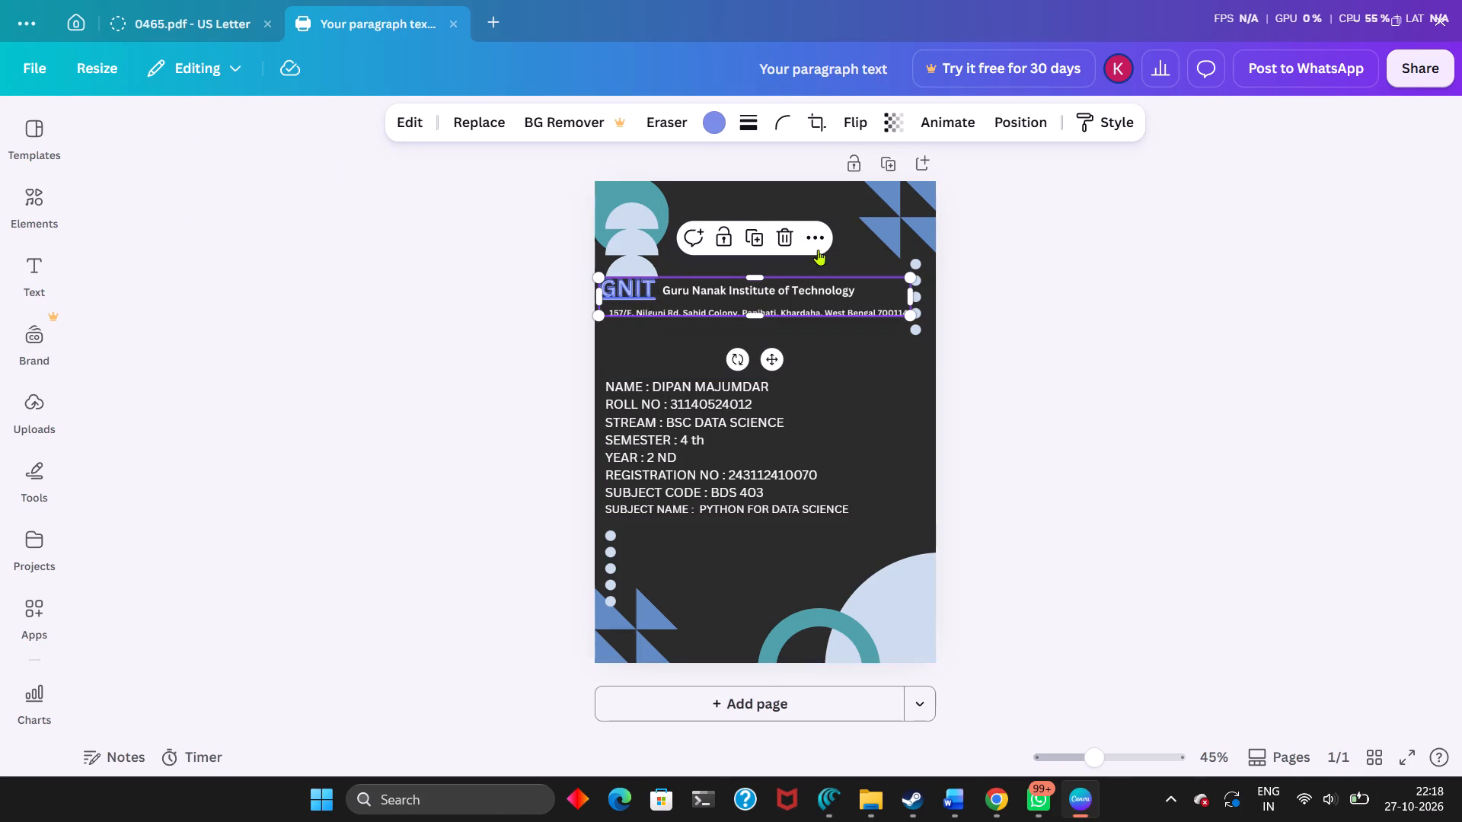
{"action": "left_click", "coordinate": [819, 231]}
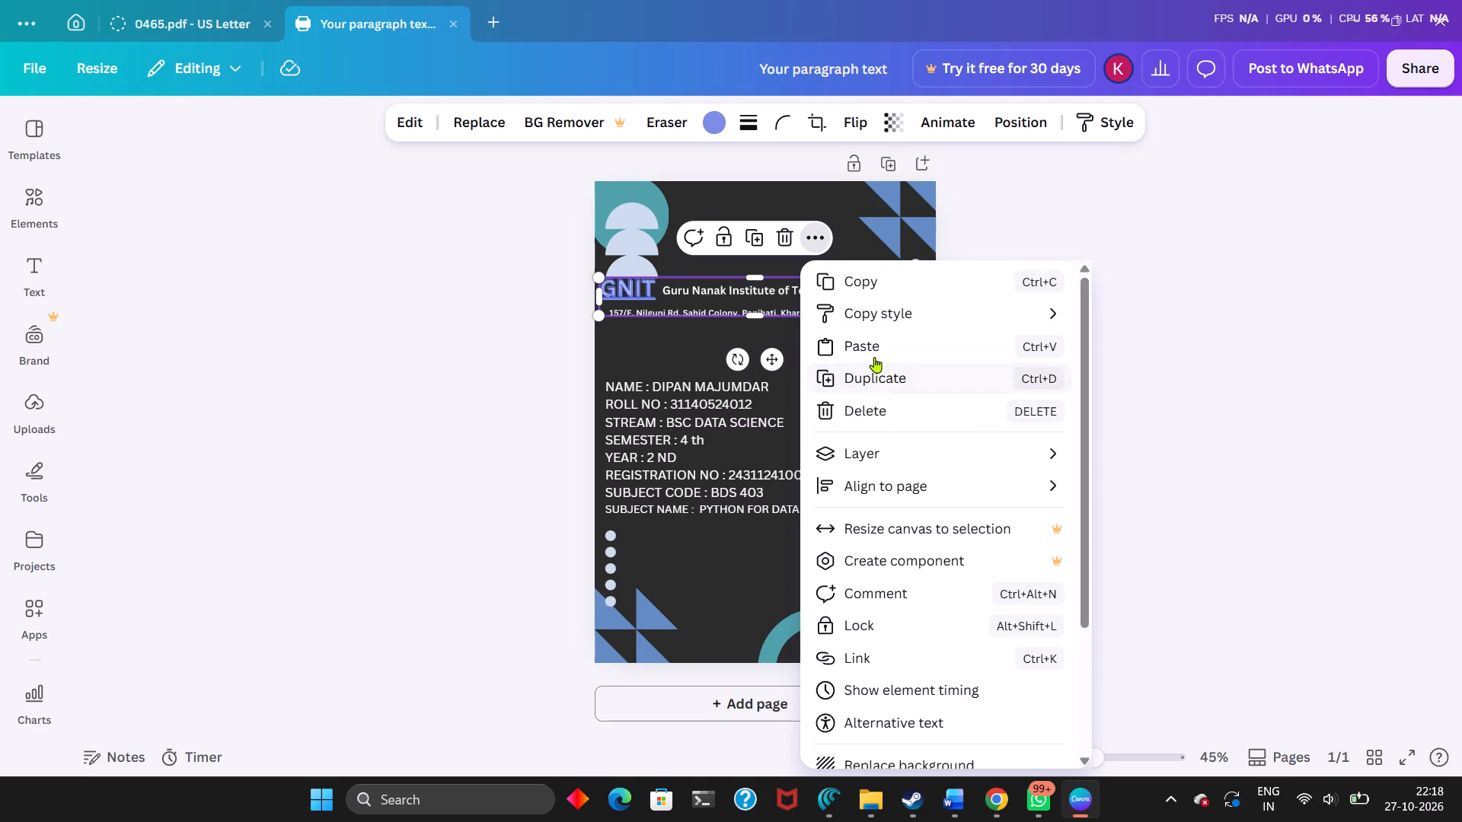
{"action": "left_click", "coordinate": [881, 279]}
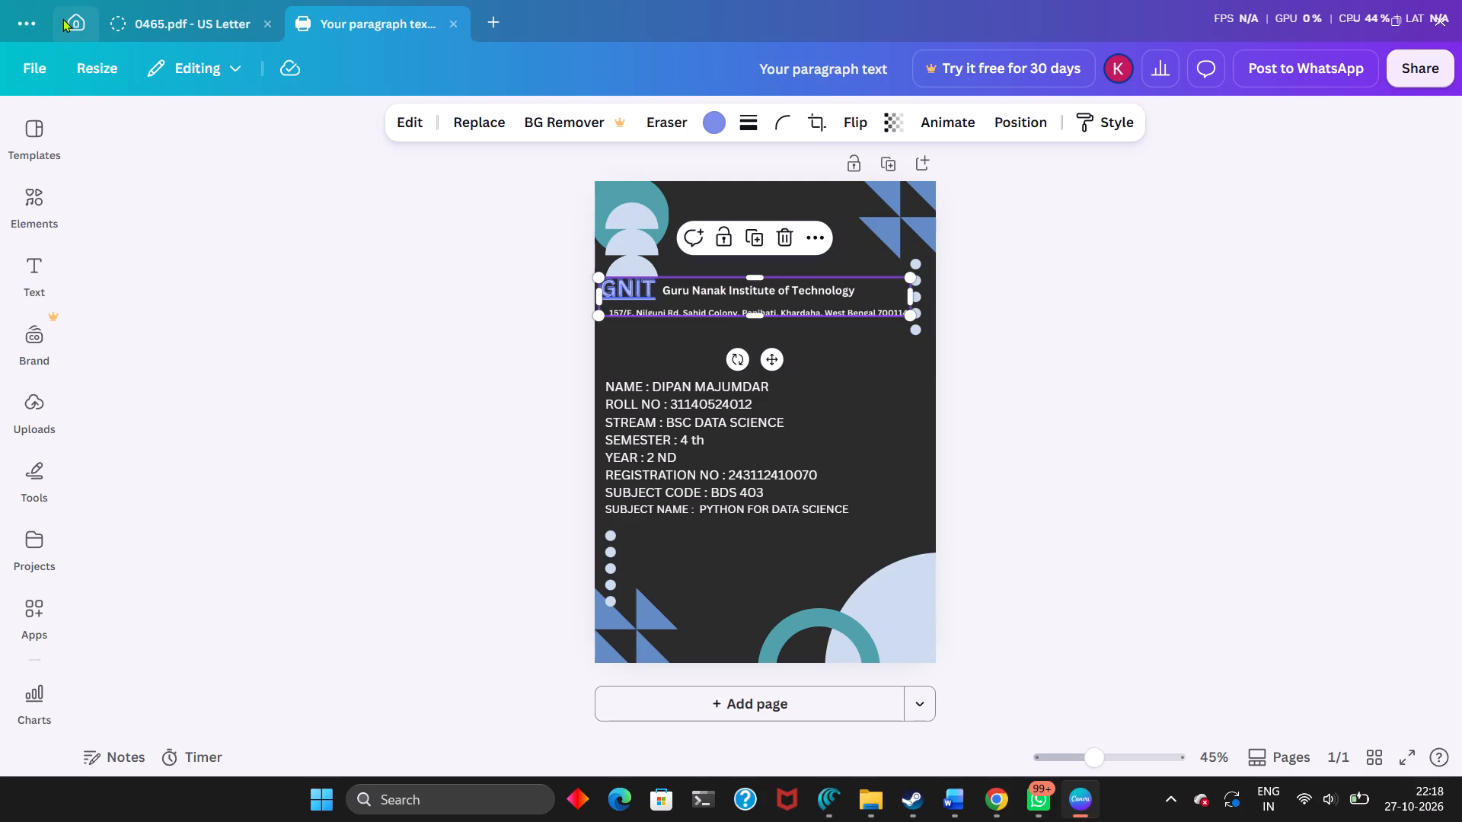
Open the design about the Revolutionary Impact of the Beatles and A. R. Rahman from the Canva home page.
{"action": "left_click", "coordinate": [151, 21]}
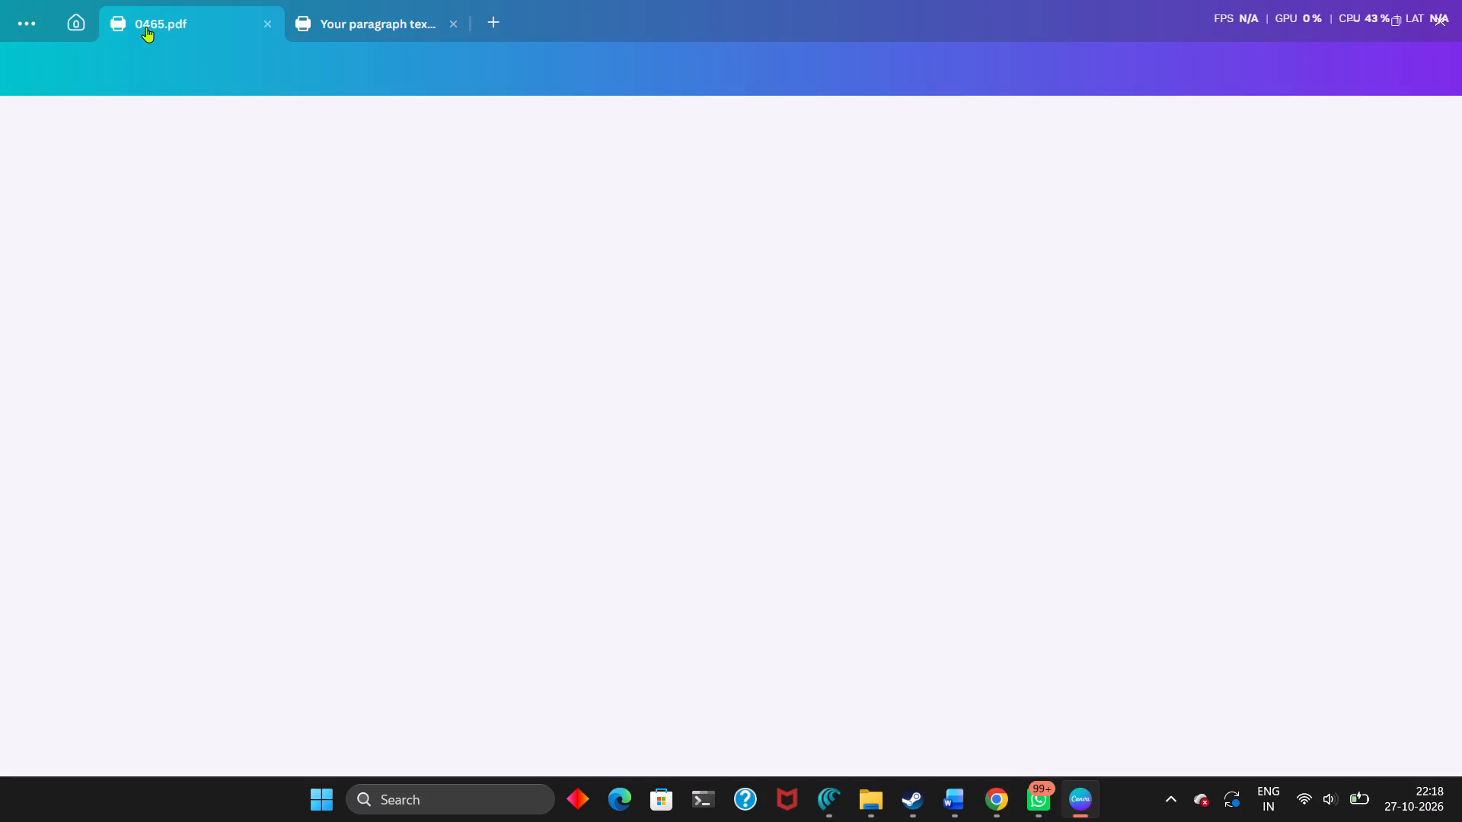
{"action": "left_click", "coordinate": [84, 14]}
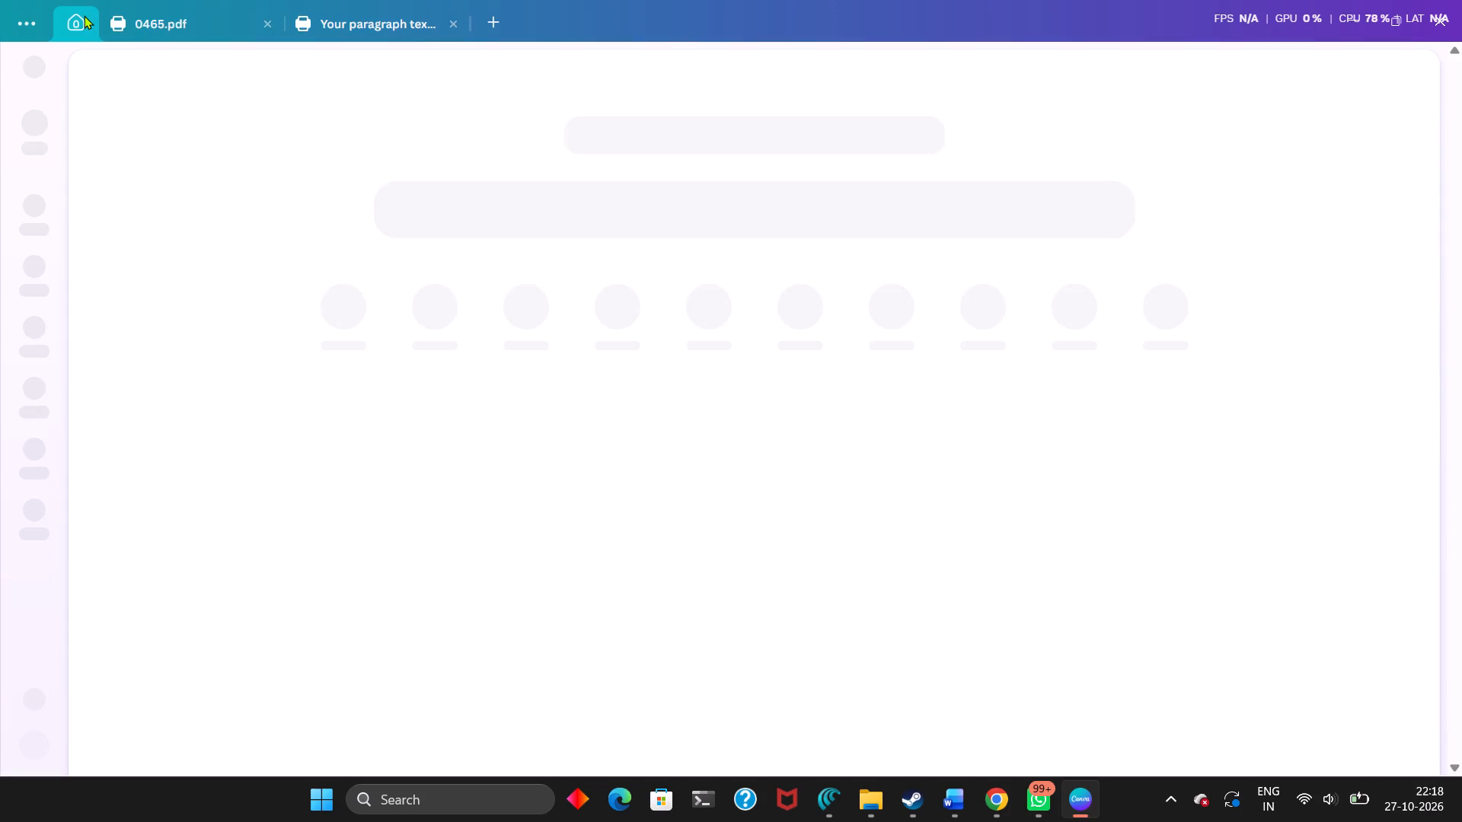
{"action": "left_click", "coordinate": [357, 543]}
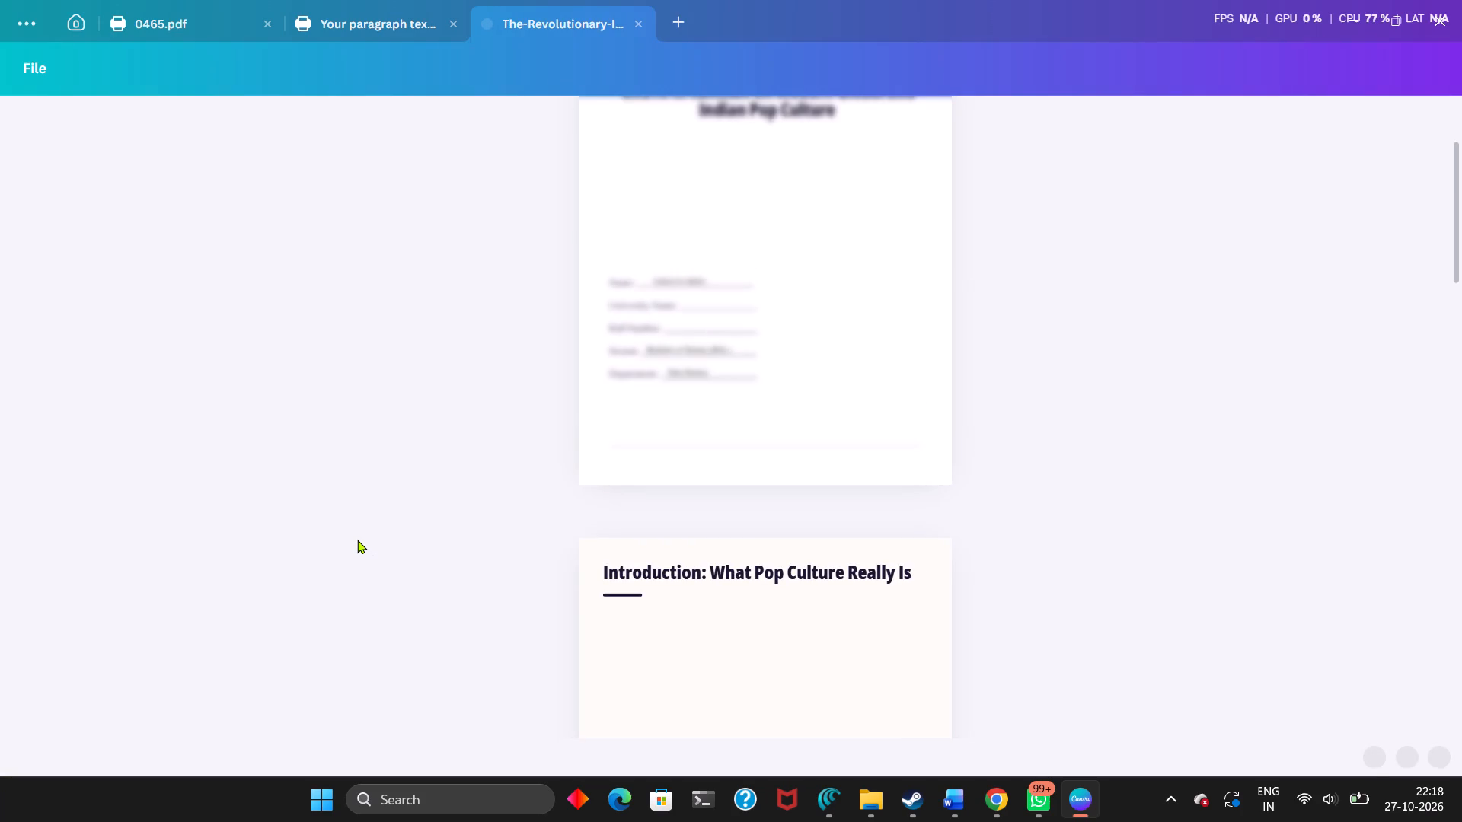
Move the "Indian Pop Culture" title line on page 1 down to just above the Name field.
{"action": "scroll", "coordinate": [471, 527], "scroll_direction": "up", "scroll_amount": 5}
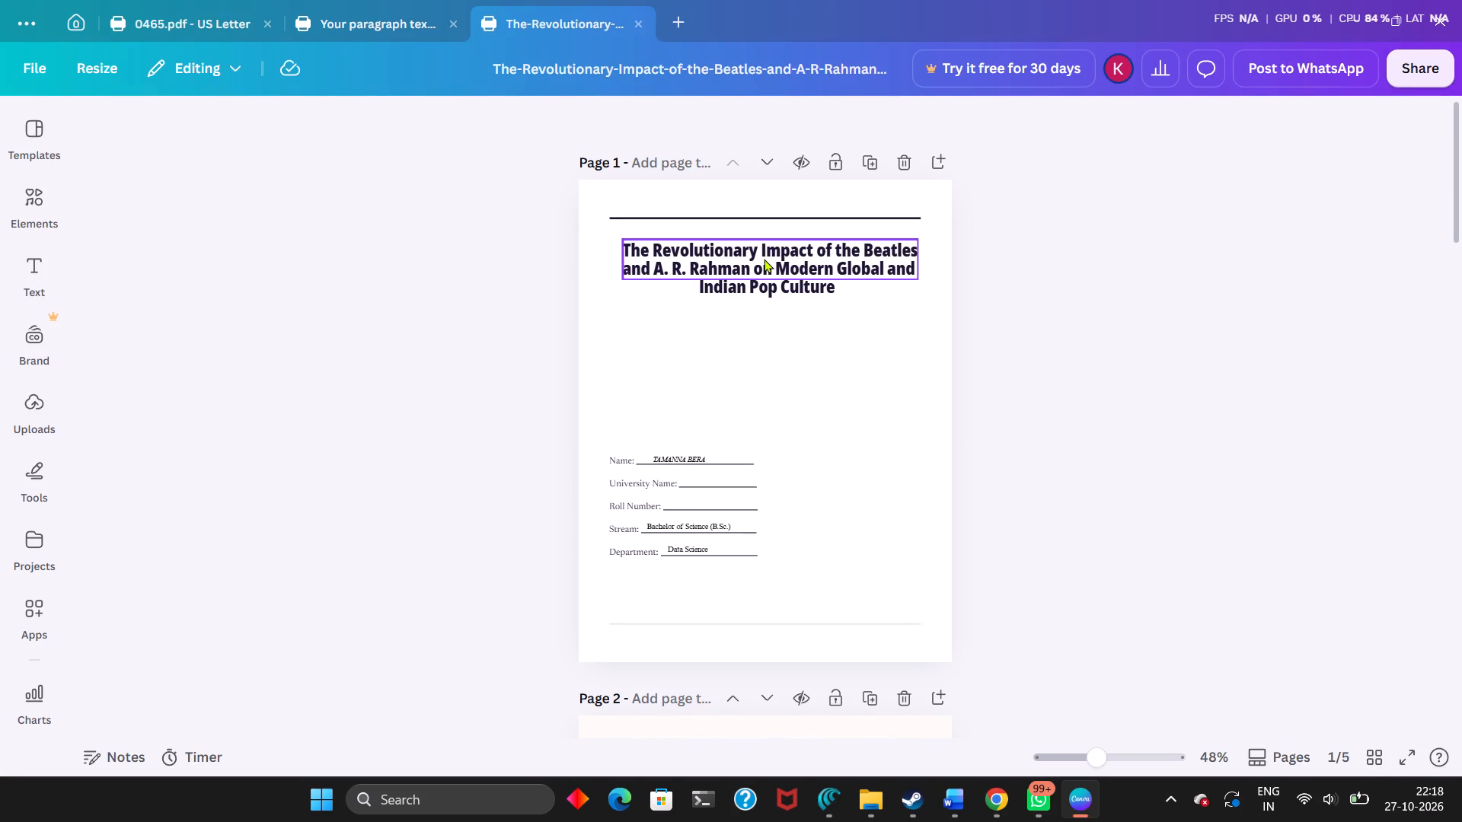
{"action": "left_click_drag", "start_coordinate": [766, 292], "coordinate": [775, 375]}
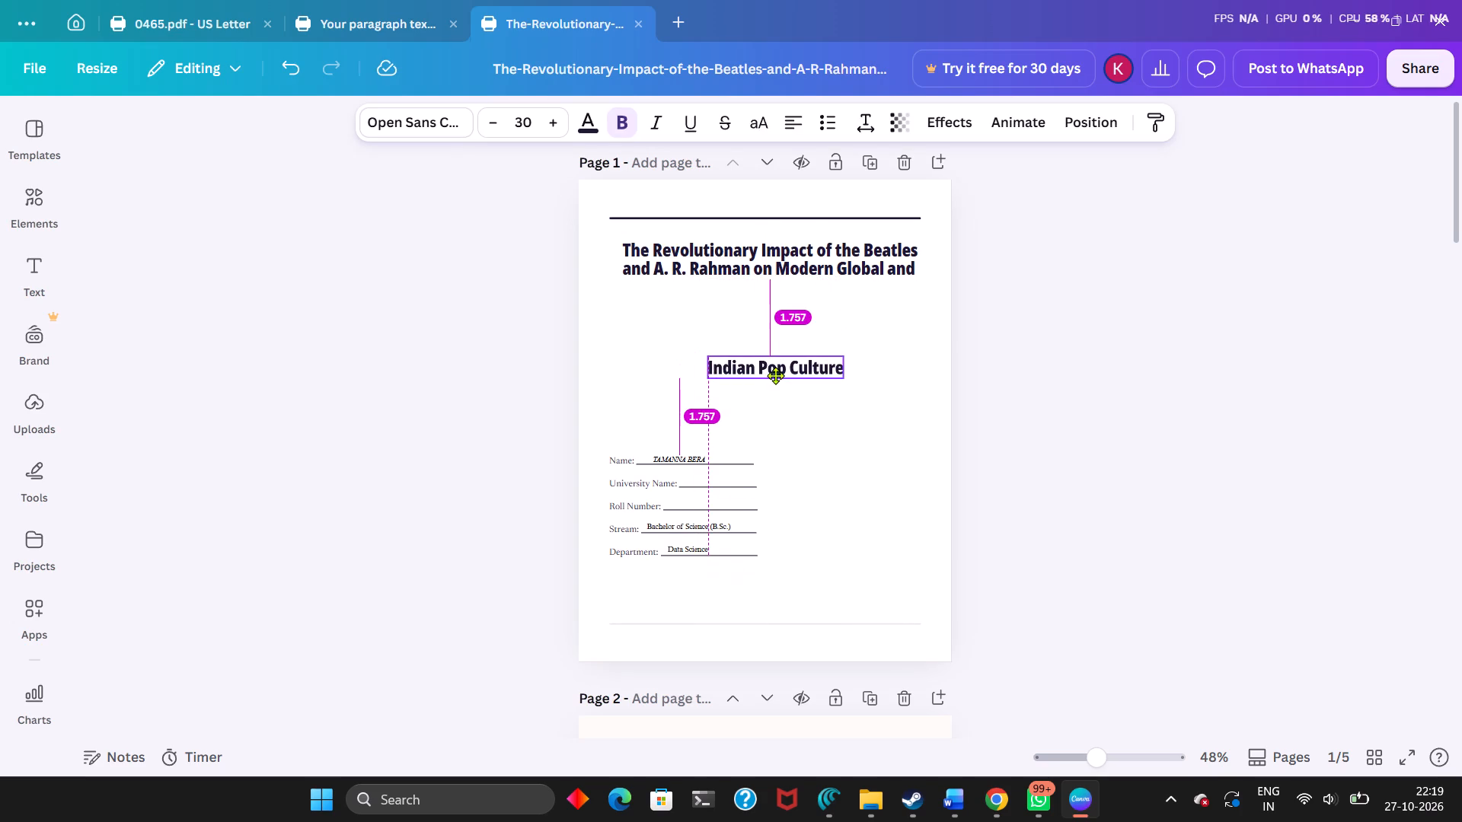
{"action": "left_click_drag", "start_coordinate": [775, 375], "coordinate": [761, 402]}
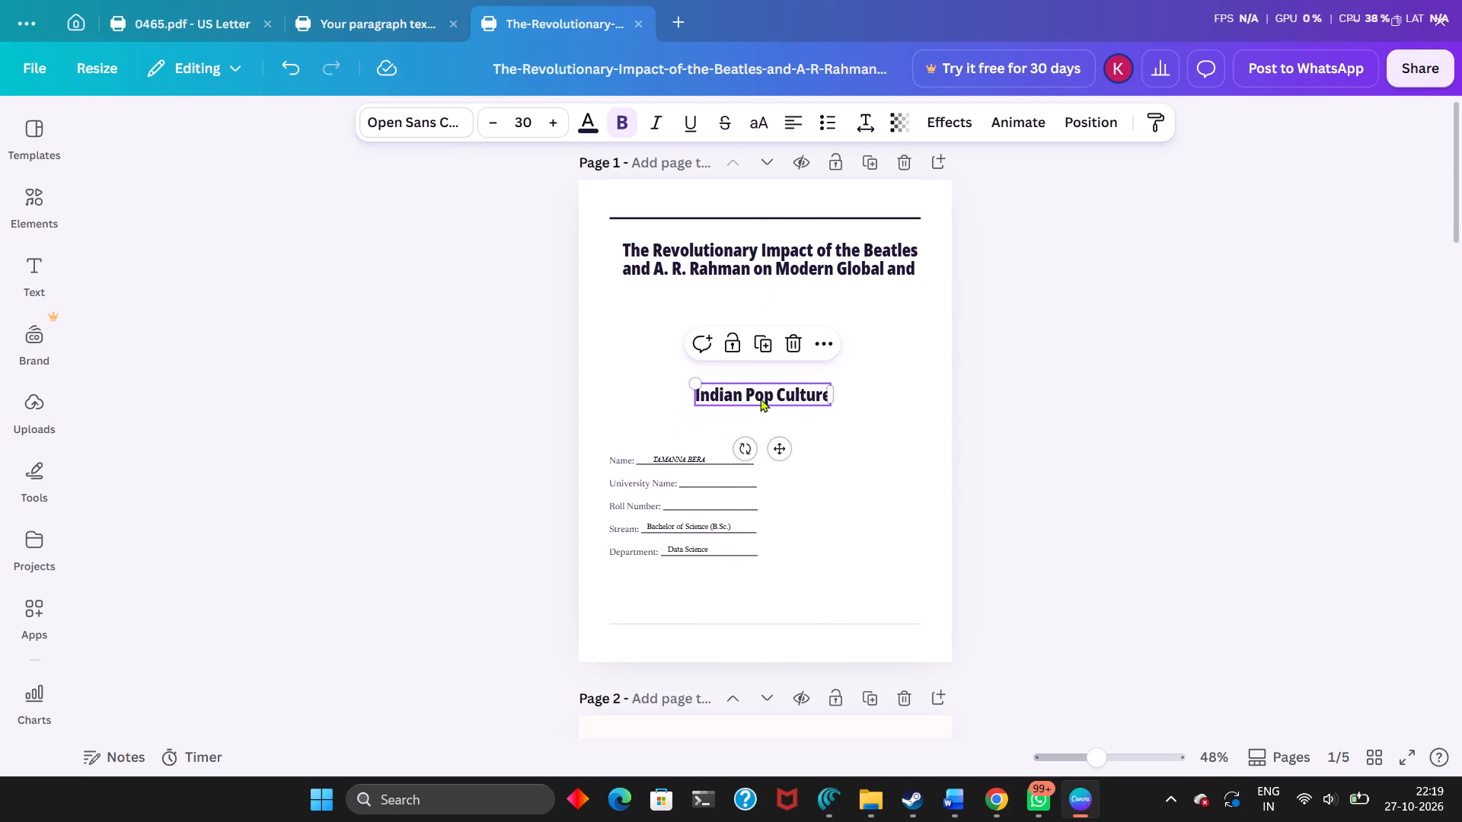
Move the two-line heading "The Revolutionary Impact of the Beatles and A. R. Rahman on Modern Global and" down to directly above "Indian Pop Culture".
{"action": "left_click_drag", "start_coordinate": [720, 269], "coordinate": [734, 356]}
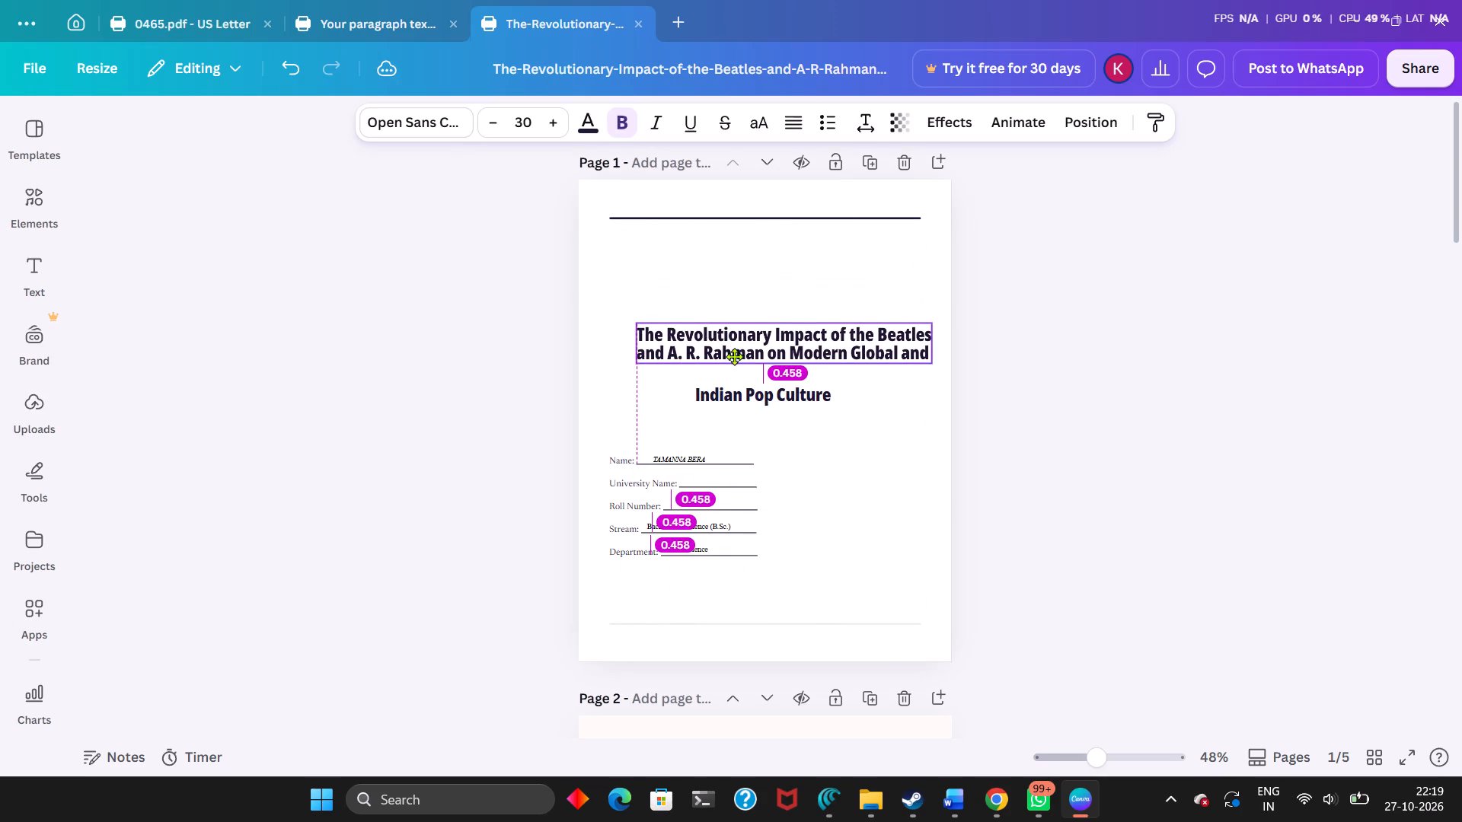
{"action": "left_click_drag", "start_coordinate": [734, 356], "coordinate": [726, 373]}
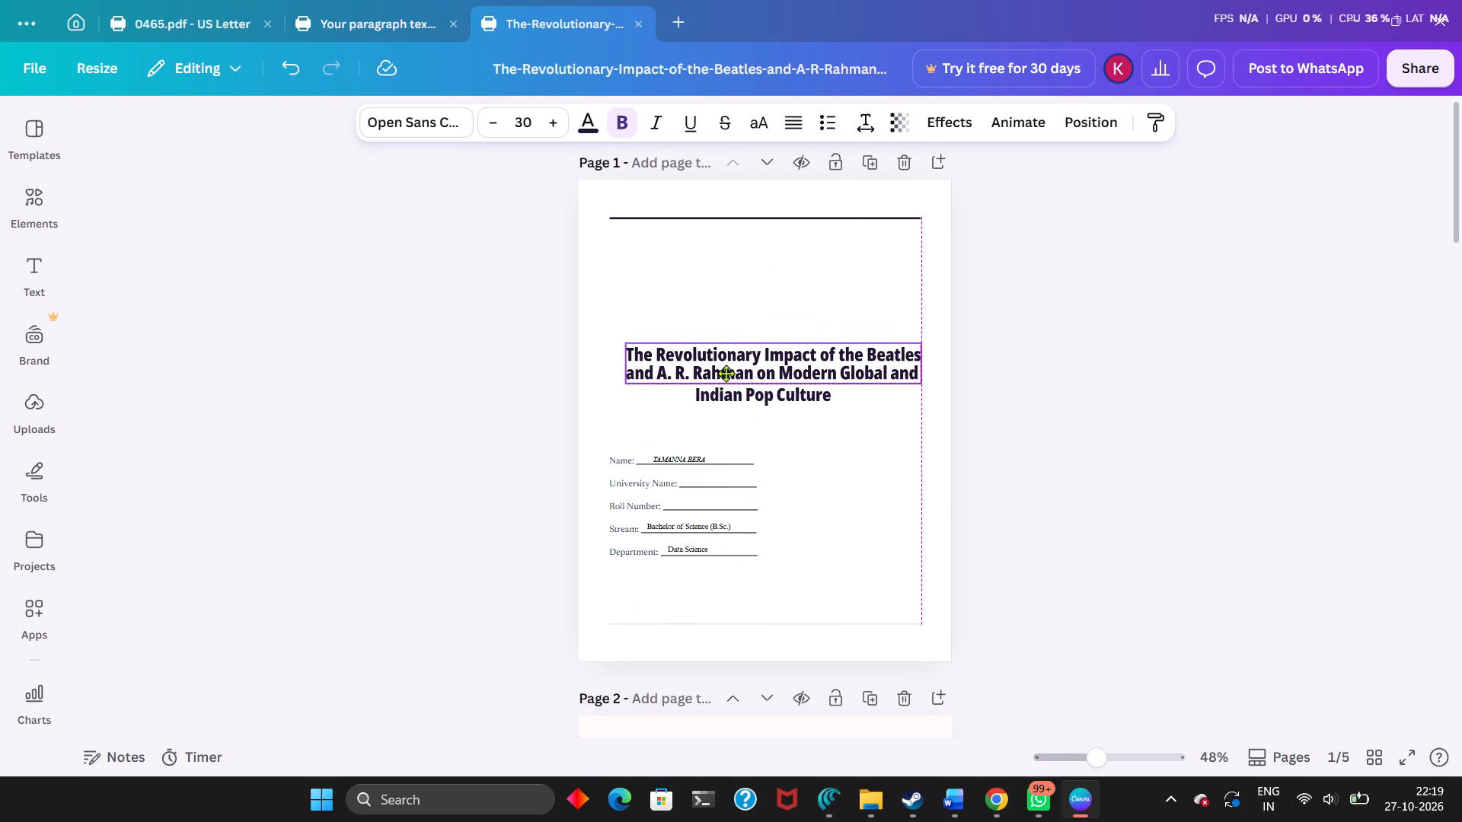
{"action": "left_click_drag", "start_coordinate": [726, 373], "coordinate": [726, 372]}
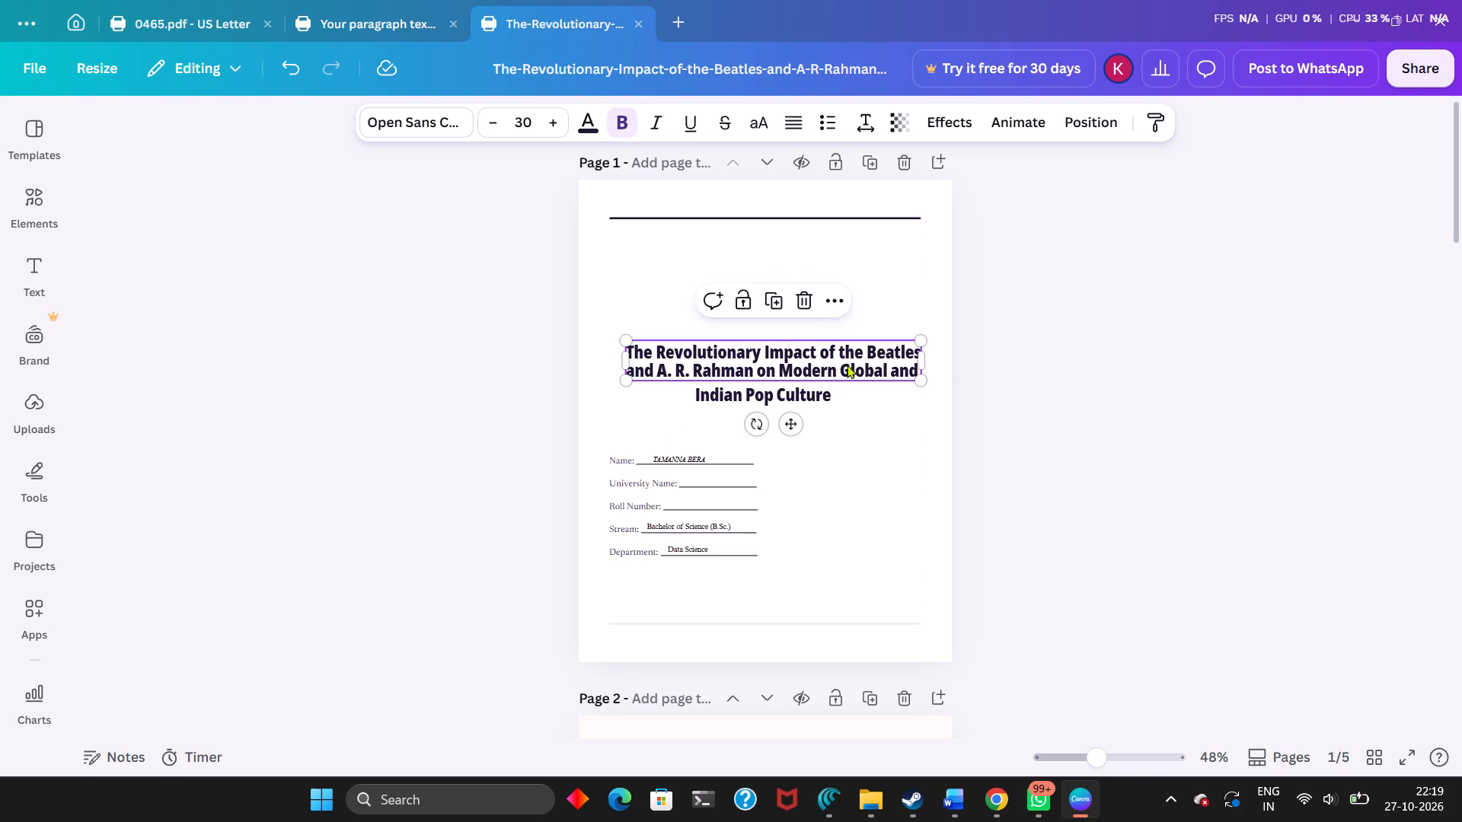
{"action": "left_click", "coordinate": [1082, 405]}
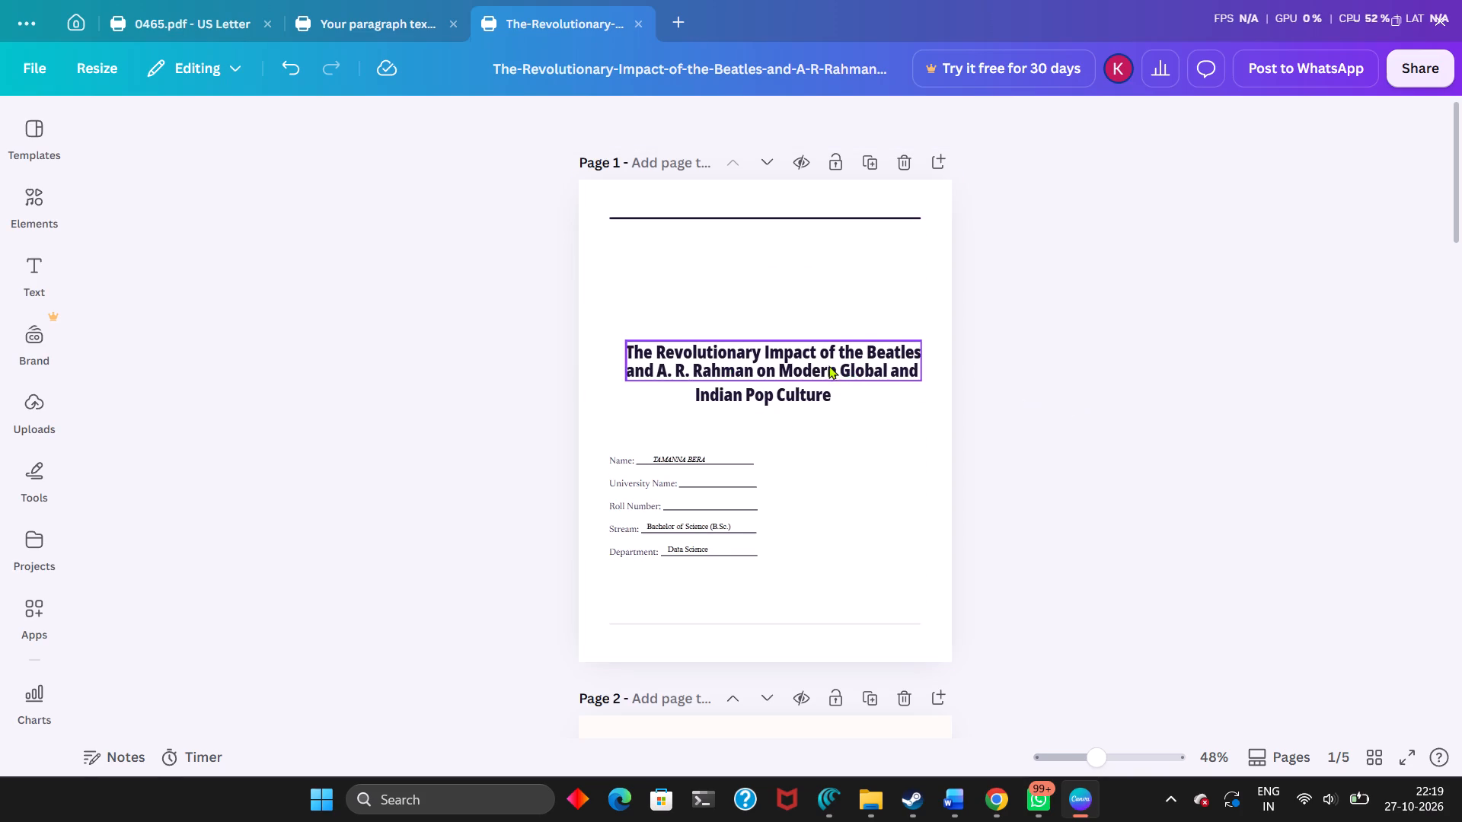
{"action": "left_click", "coordinate": [828, 364]}
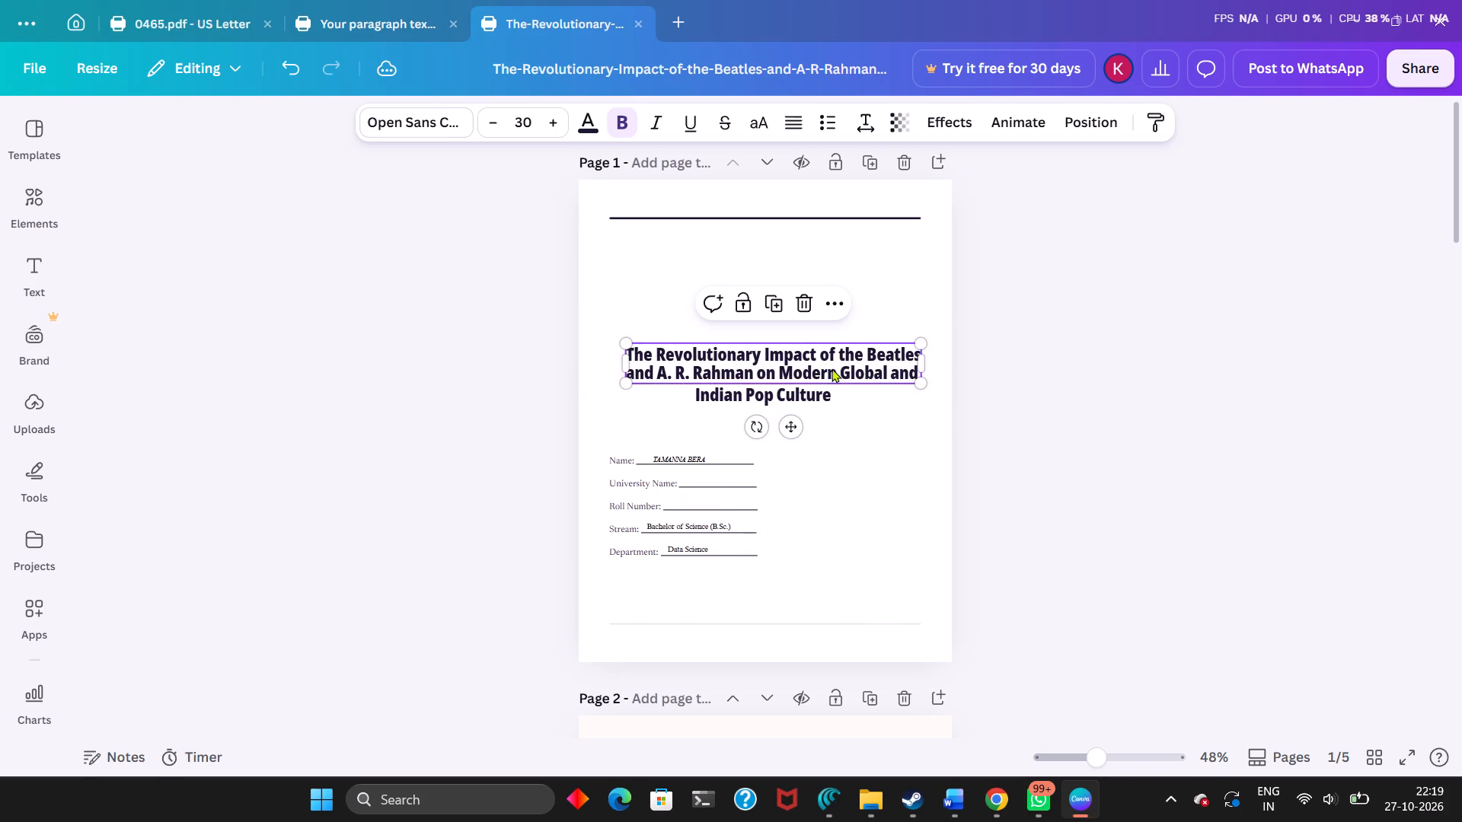
{"action": "left_click", "coordinate": [1295, 413]}
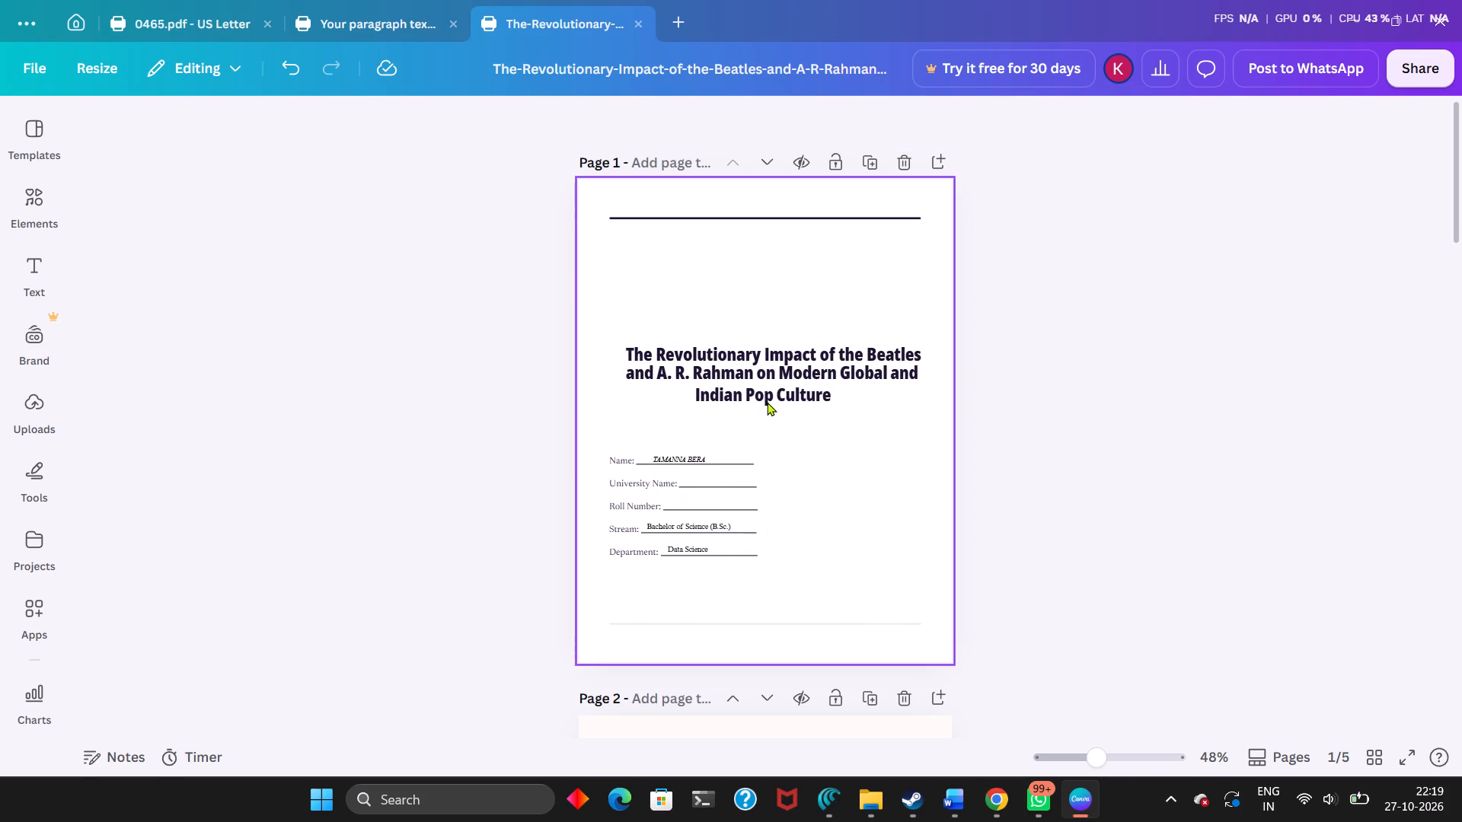
Nudge "Indian Pop Culture" up against the two-line heading to close the gap between the title lines.
{"action": "left_click", "coordinate": [766, 399]}
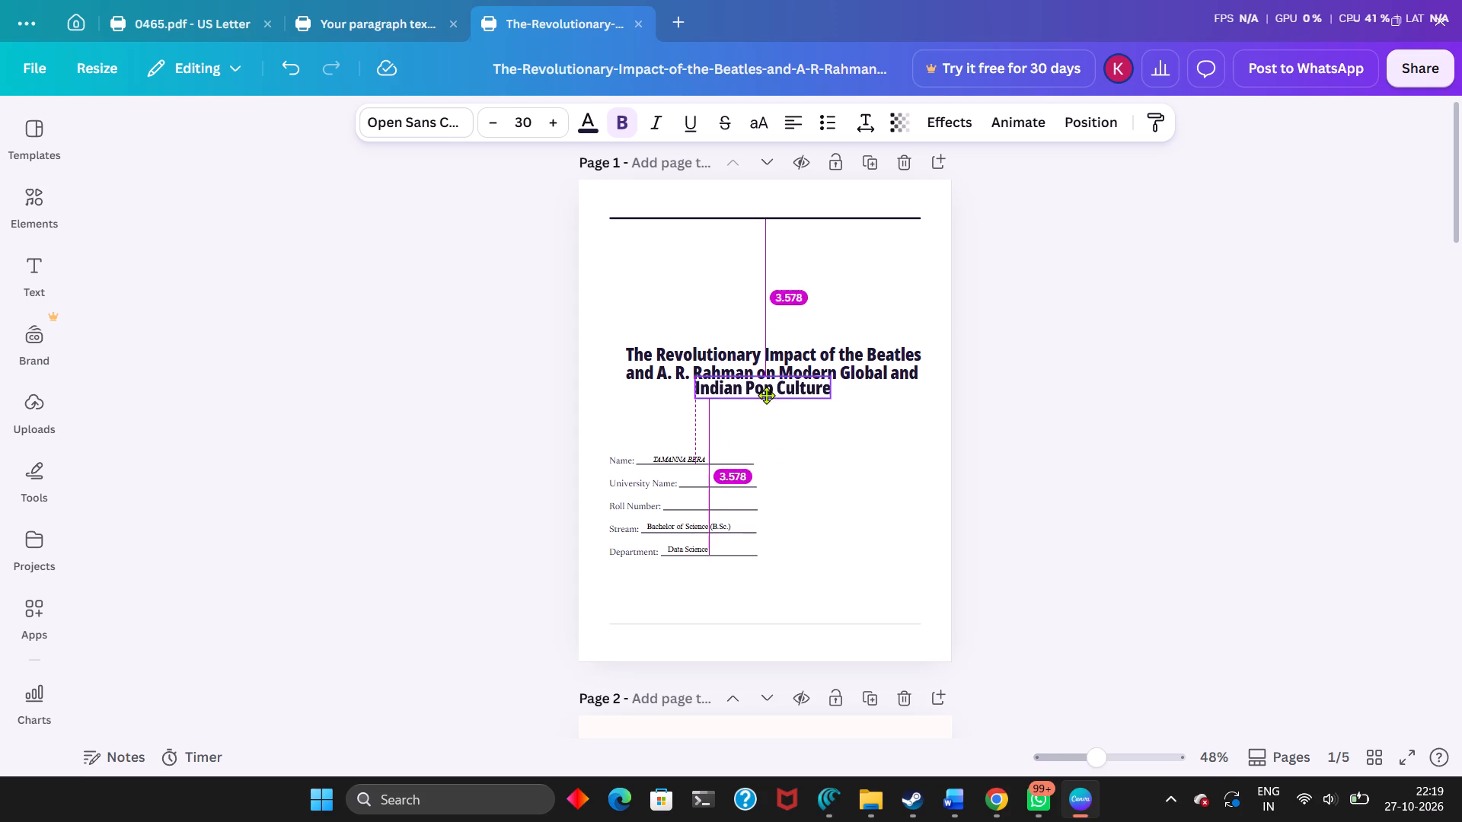
{"action": "left_click", "coordinate": [1210, 459]}
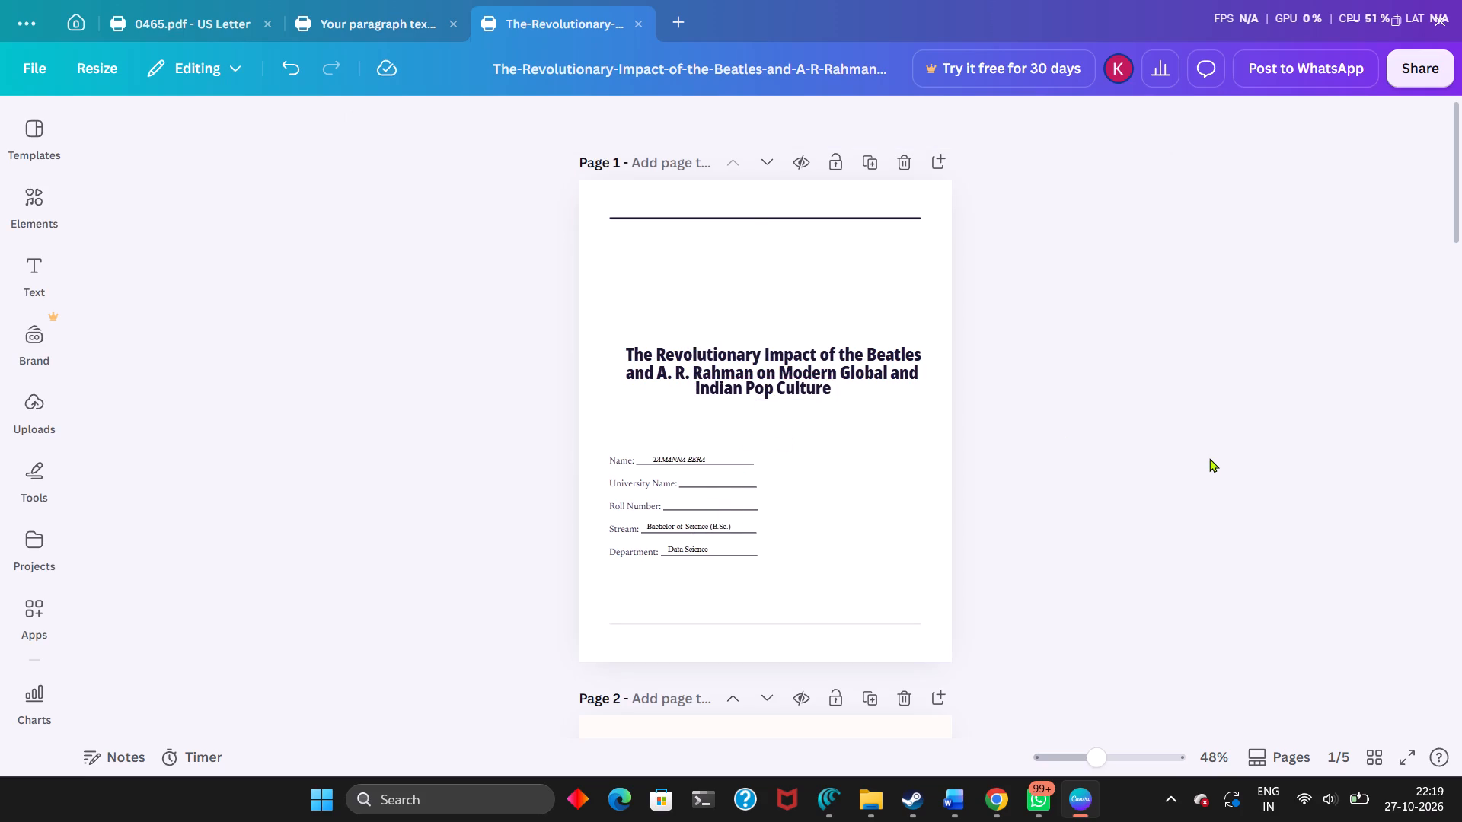
Paste the copied GNIT Guru Nanak Institute of Technology banner onto page 1 and place it between the top rule and the title.
{"action": "left_click", "coordinate": [672, 263]}
{"action": "right_click", "coordinate": [675, 263]}
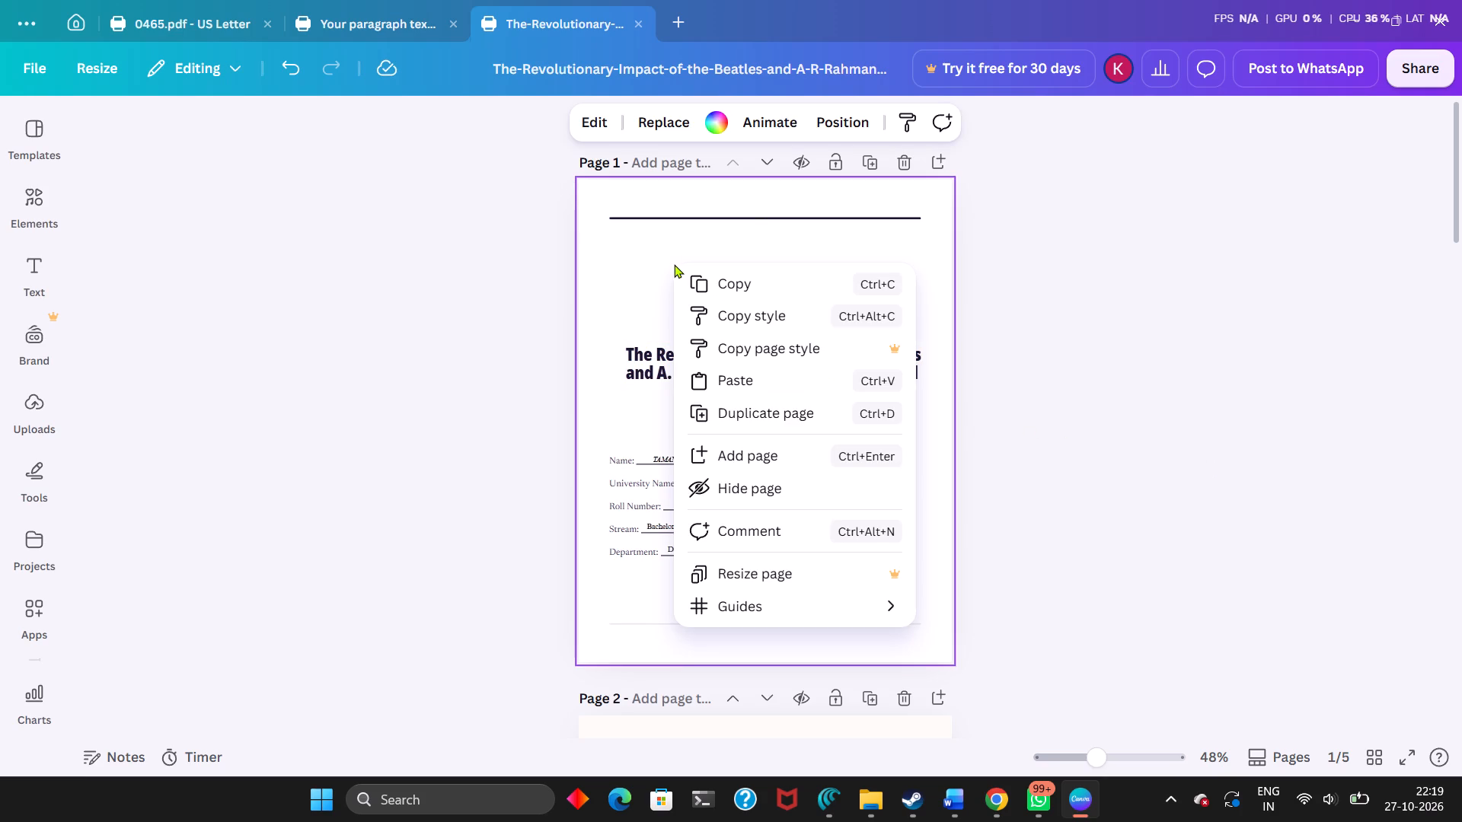
{"action": "left_click", "coordinate": [717, 378]}
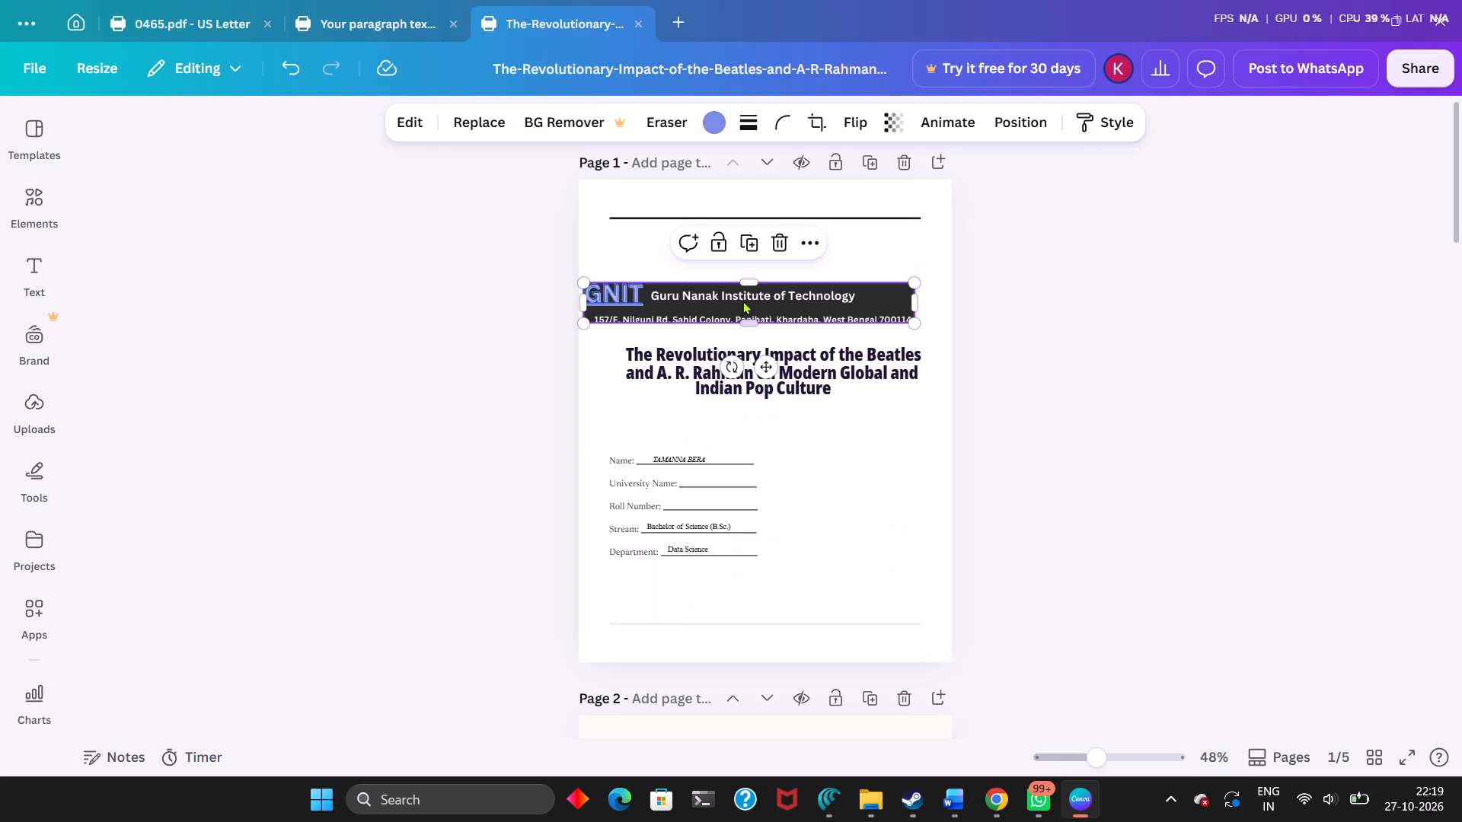
{"action": "left_click", "coordinate": [744, 295]}
{"action": "left_click", "coordinate": [1291, 310]}
{"action": "left_click", "coordinate": [851, 298]}
{"action": "left_click_drag", "start_coordinate": [851, 298], "coordinate": [861, 278]}
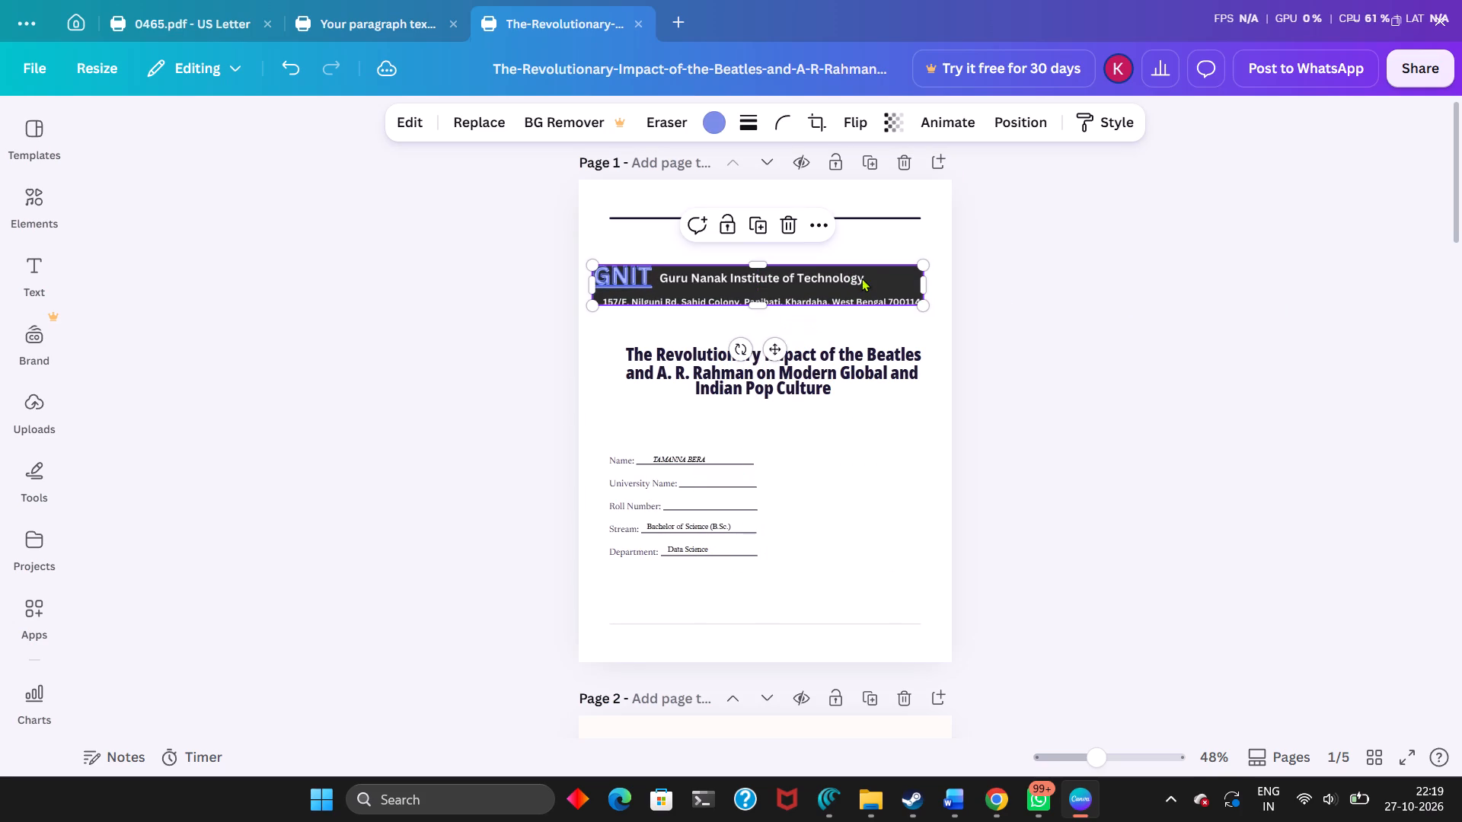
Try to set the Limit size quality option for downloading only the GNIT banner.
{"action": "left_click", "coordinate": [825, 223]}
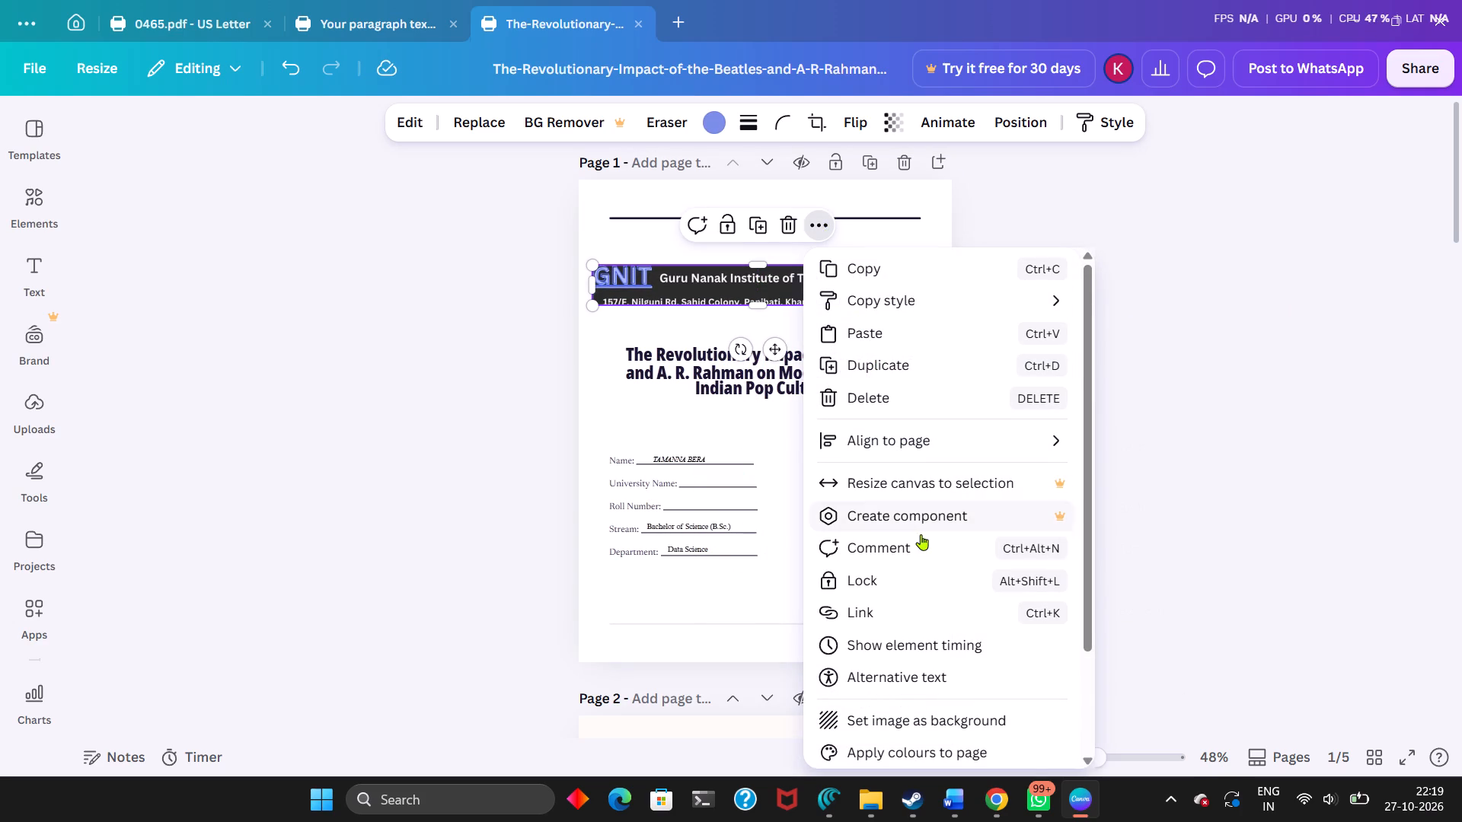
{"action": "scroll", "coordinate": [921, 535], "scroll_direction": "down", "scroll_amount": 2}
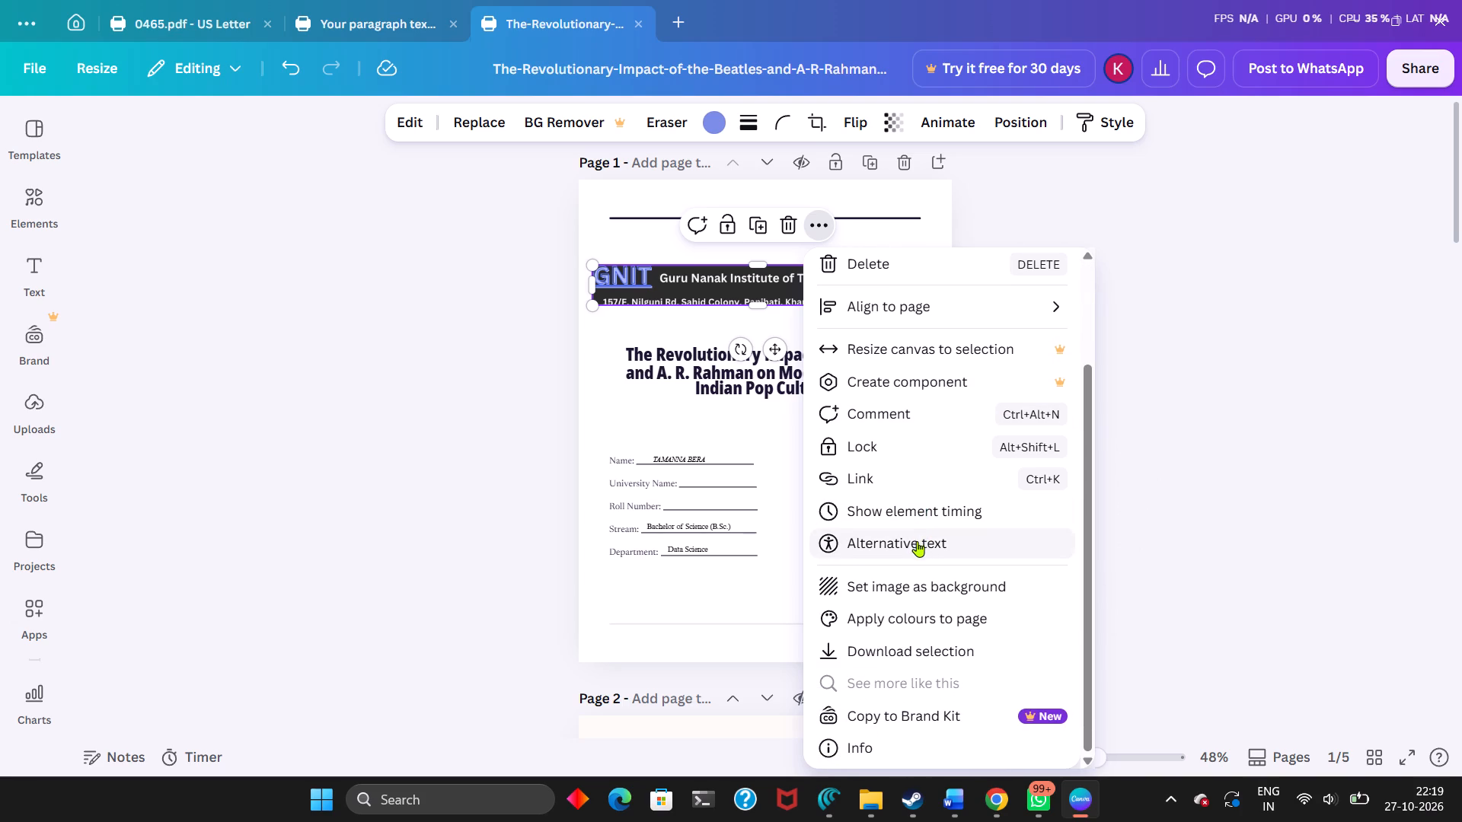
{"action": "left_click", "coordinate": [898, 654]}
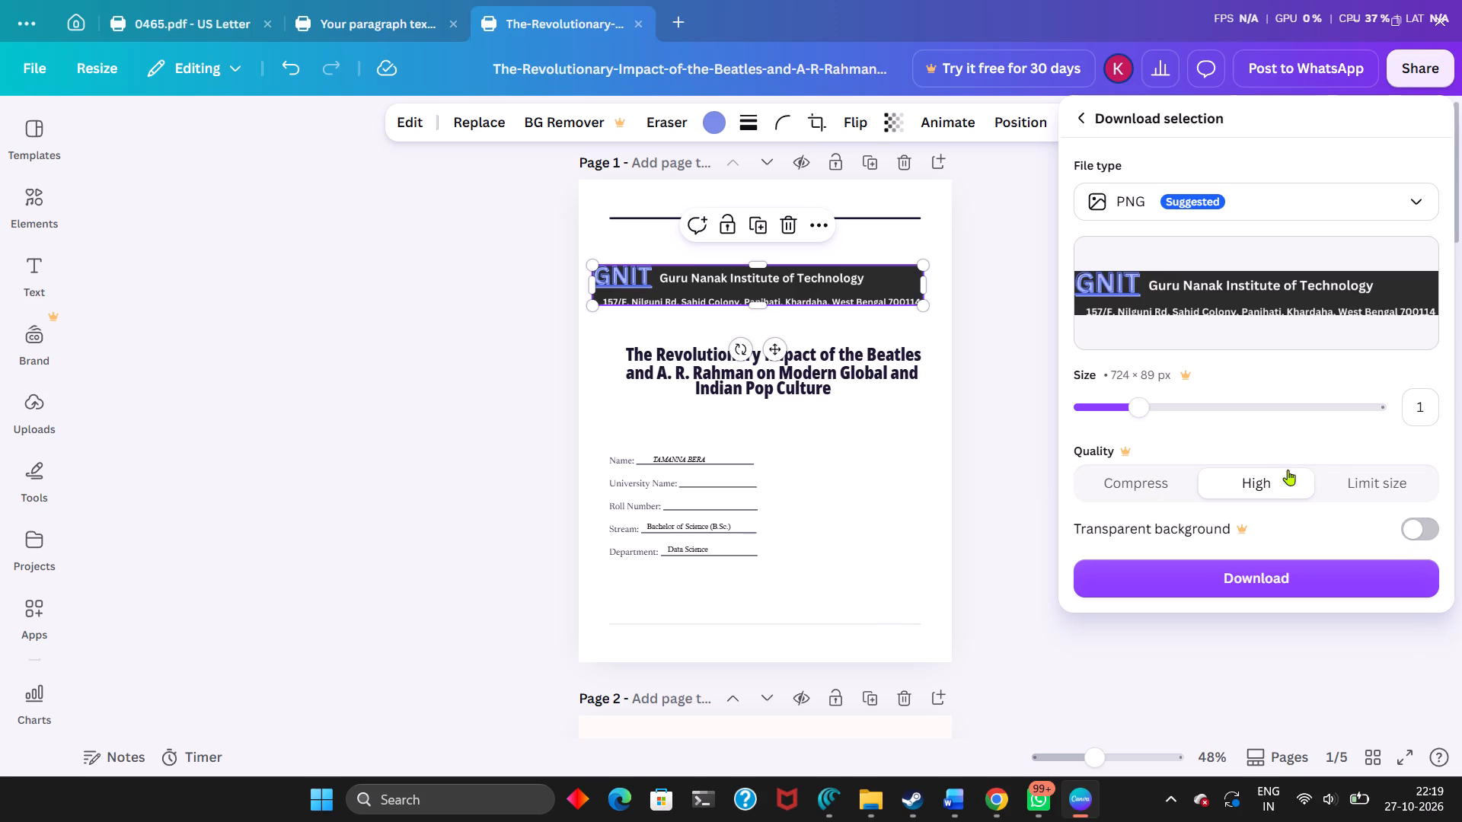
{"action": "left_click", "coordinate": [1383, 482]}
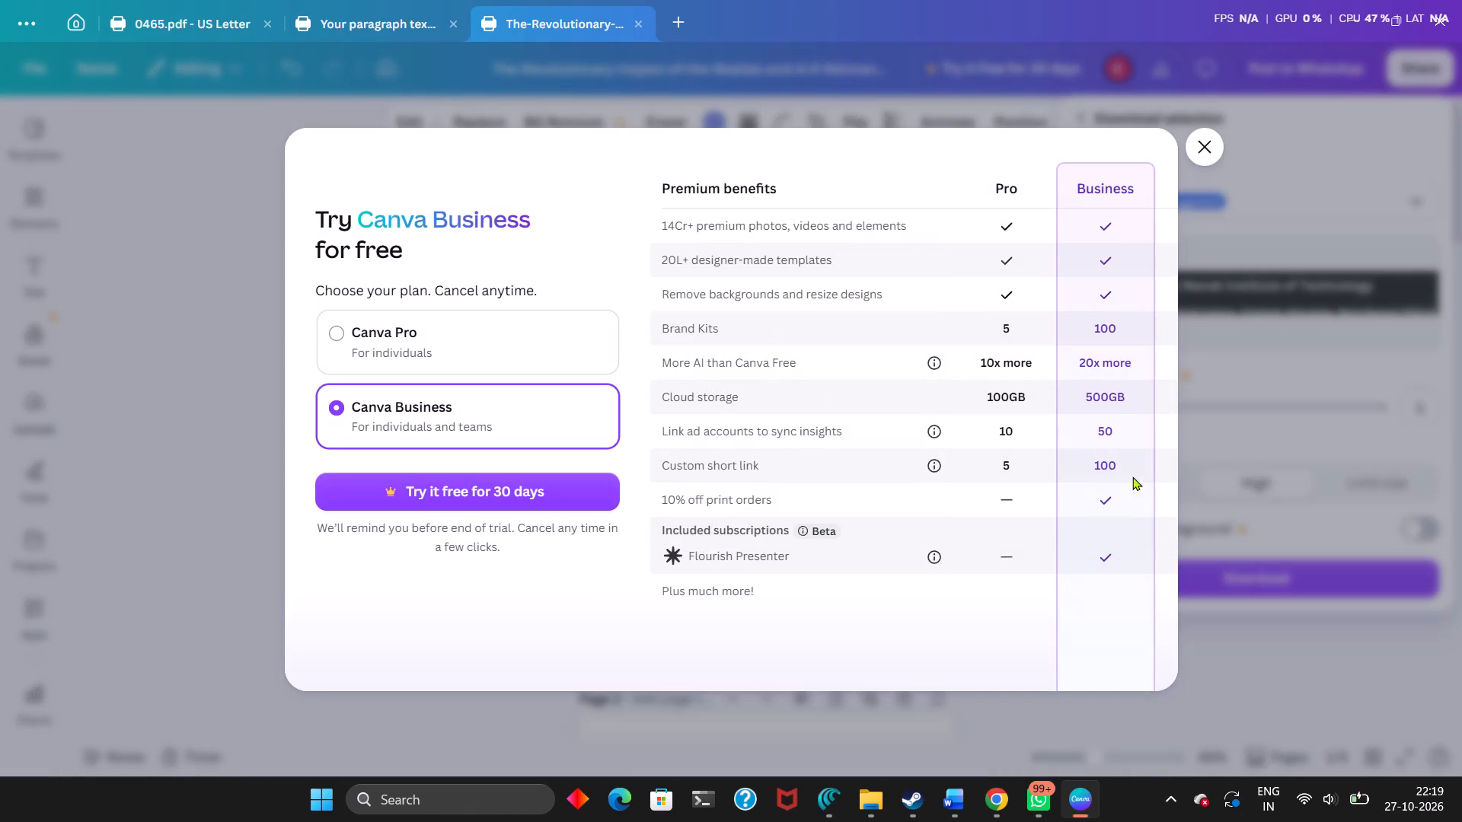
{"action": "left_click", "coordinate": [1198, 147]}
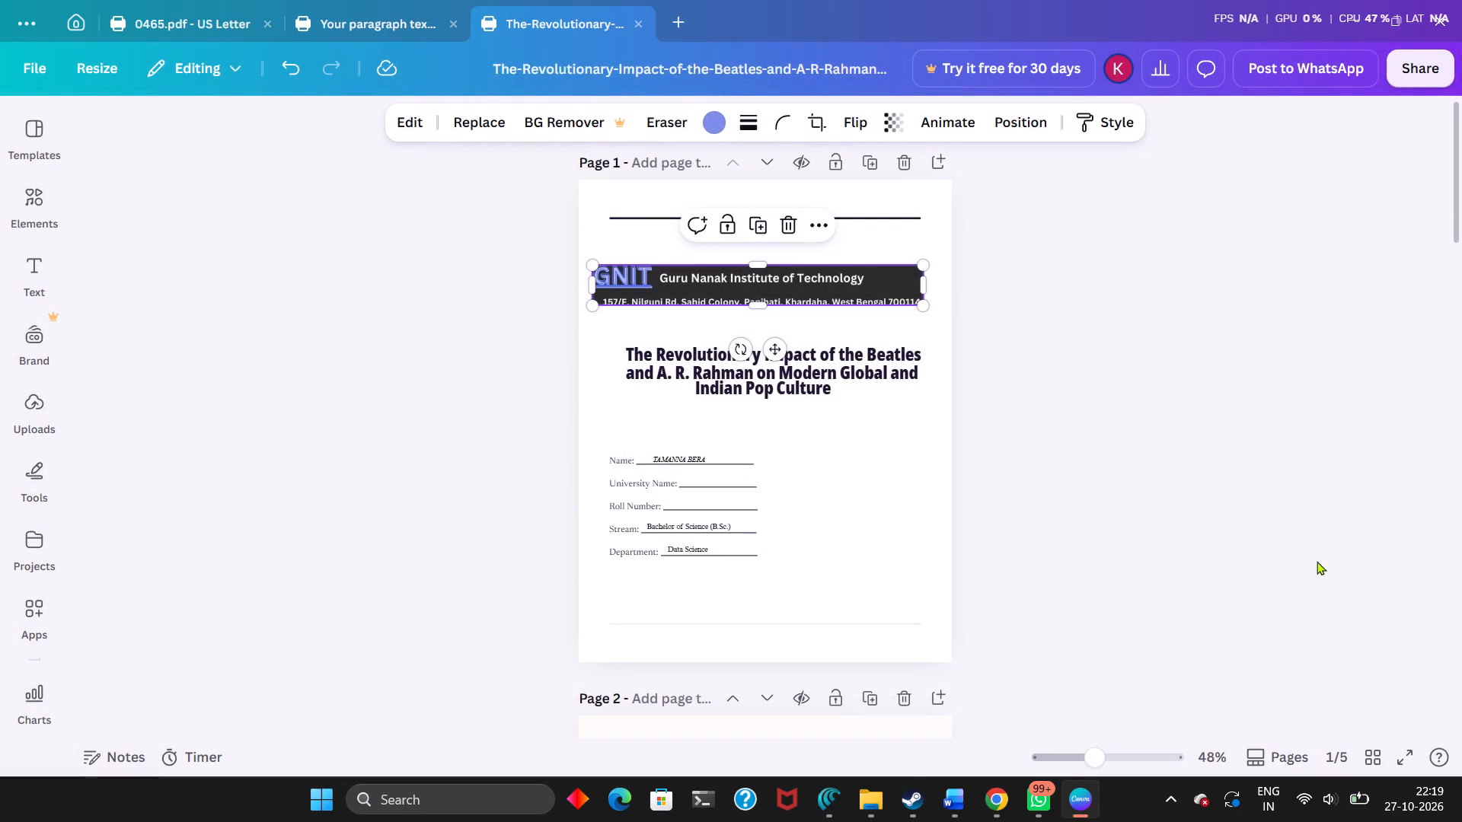
{"action": "left_click", "coordinate": [817, 224]}
{"action": "scroll", "coordinate": [867, 676], "scroll_direction": "down", "scroll_amount": 3}
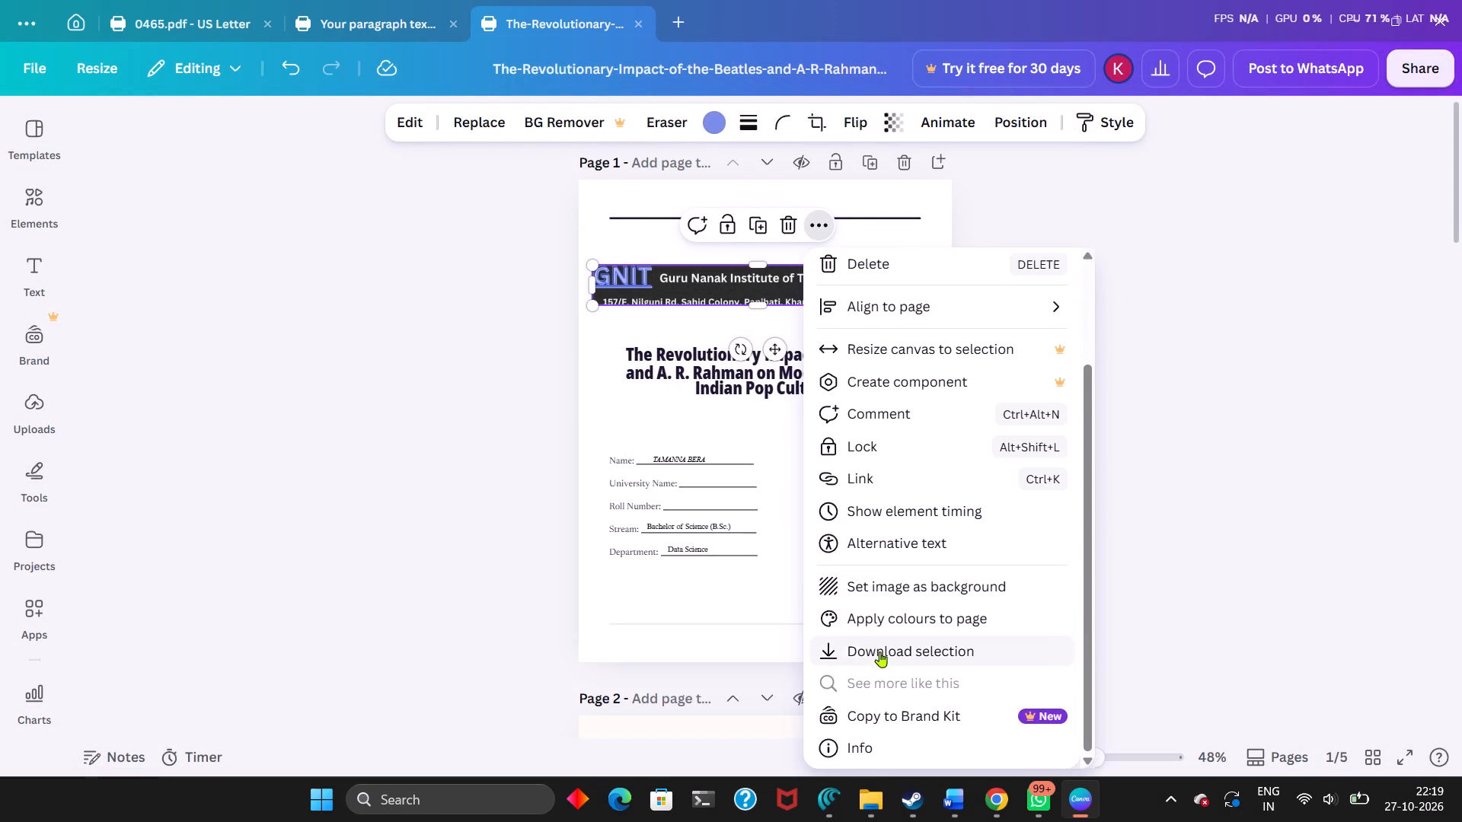
{"action": "left_click", "coordinate": [879, 652]}
{"action": "left_click", "coordinate": [1209, 573]}
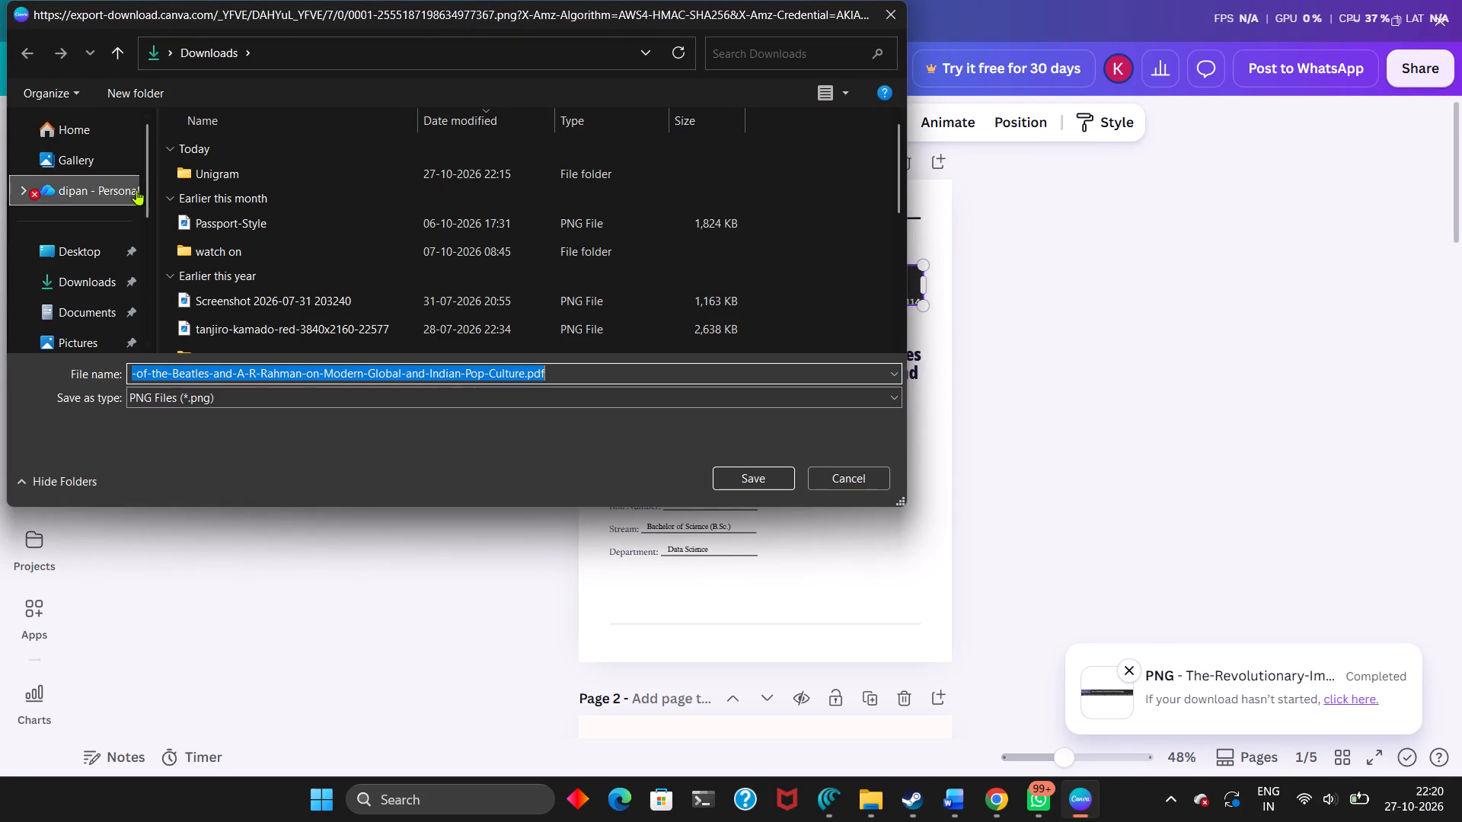
{"action": "double_click", "coordinate": [259, 176]}
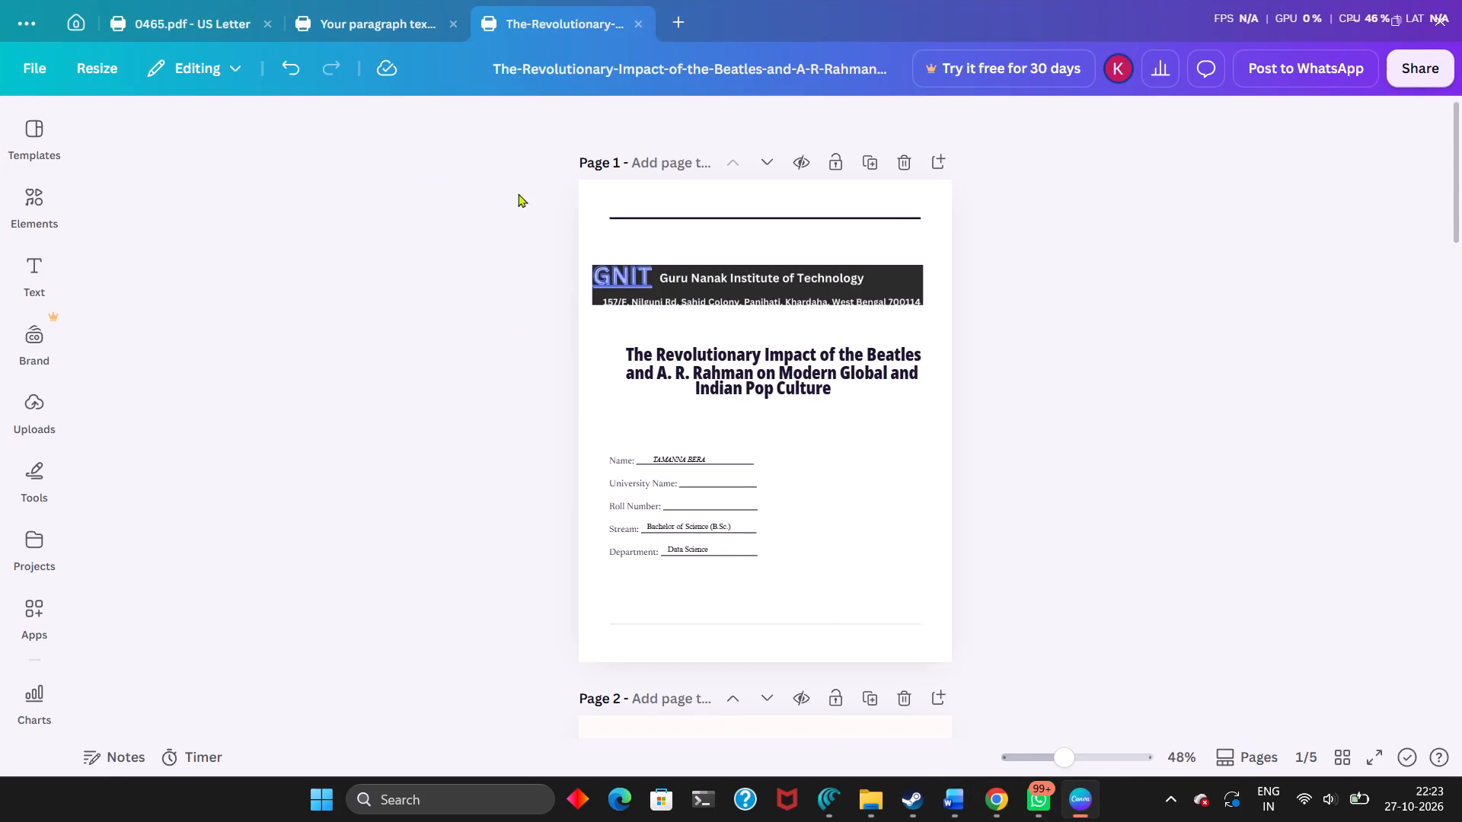
{"action": "left_click", "coordinate": [659, 284]}
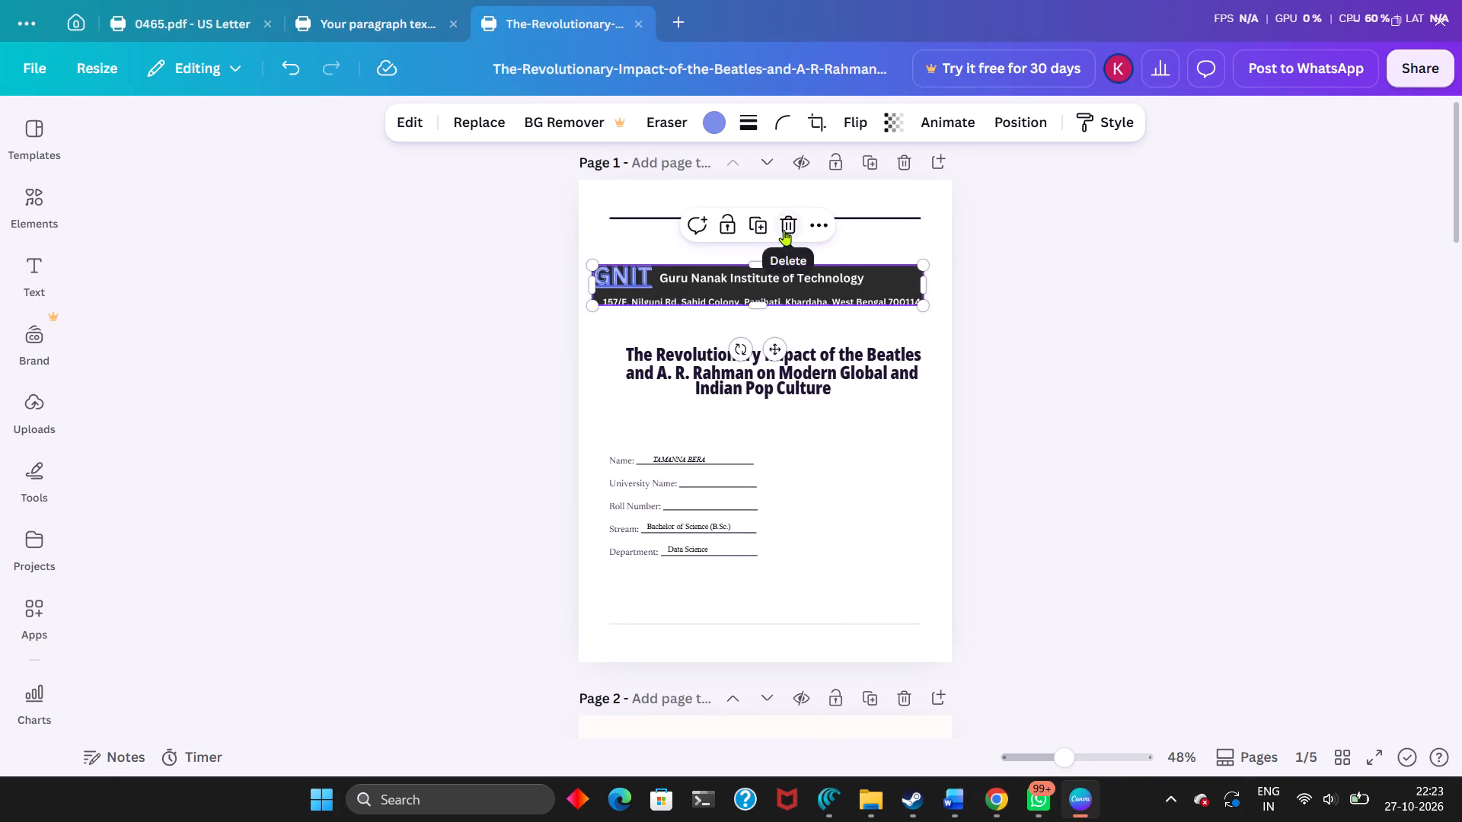
{"action": "left_click", "coordinate": [784, 230]}
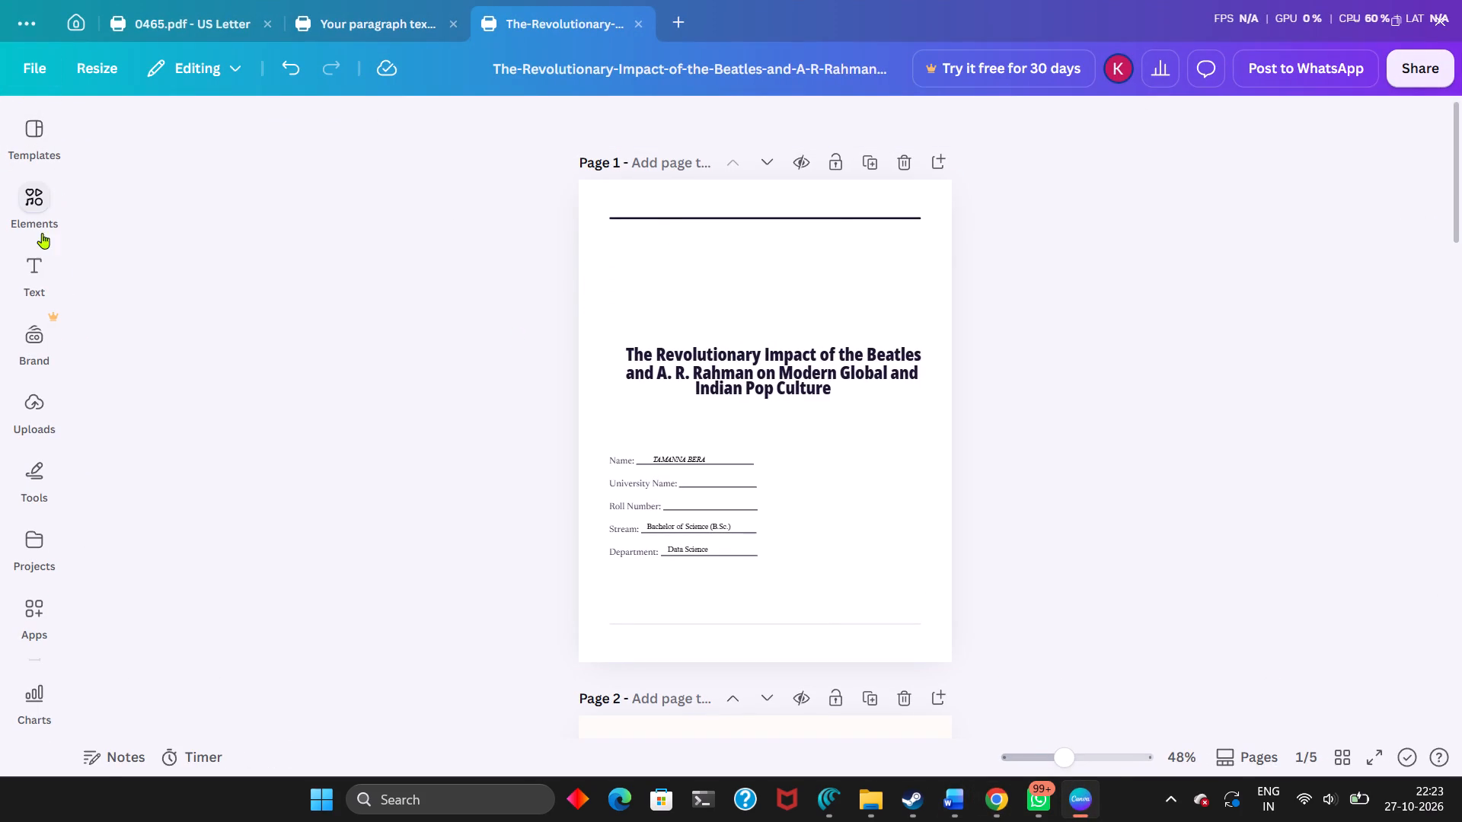
Upload the GNIT_header_white PNG from the Downloads folder to the Canva uploads.
{"action": "left_click", "coordinate": [30, 416]}
{"action": "left_click", "coordinate": [136, 204]}
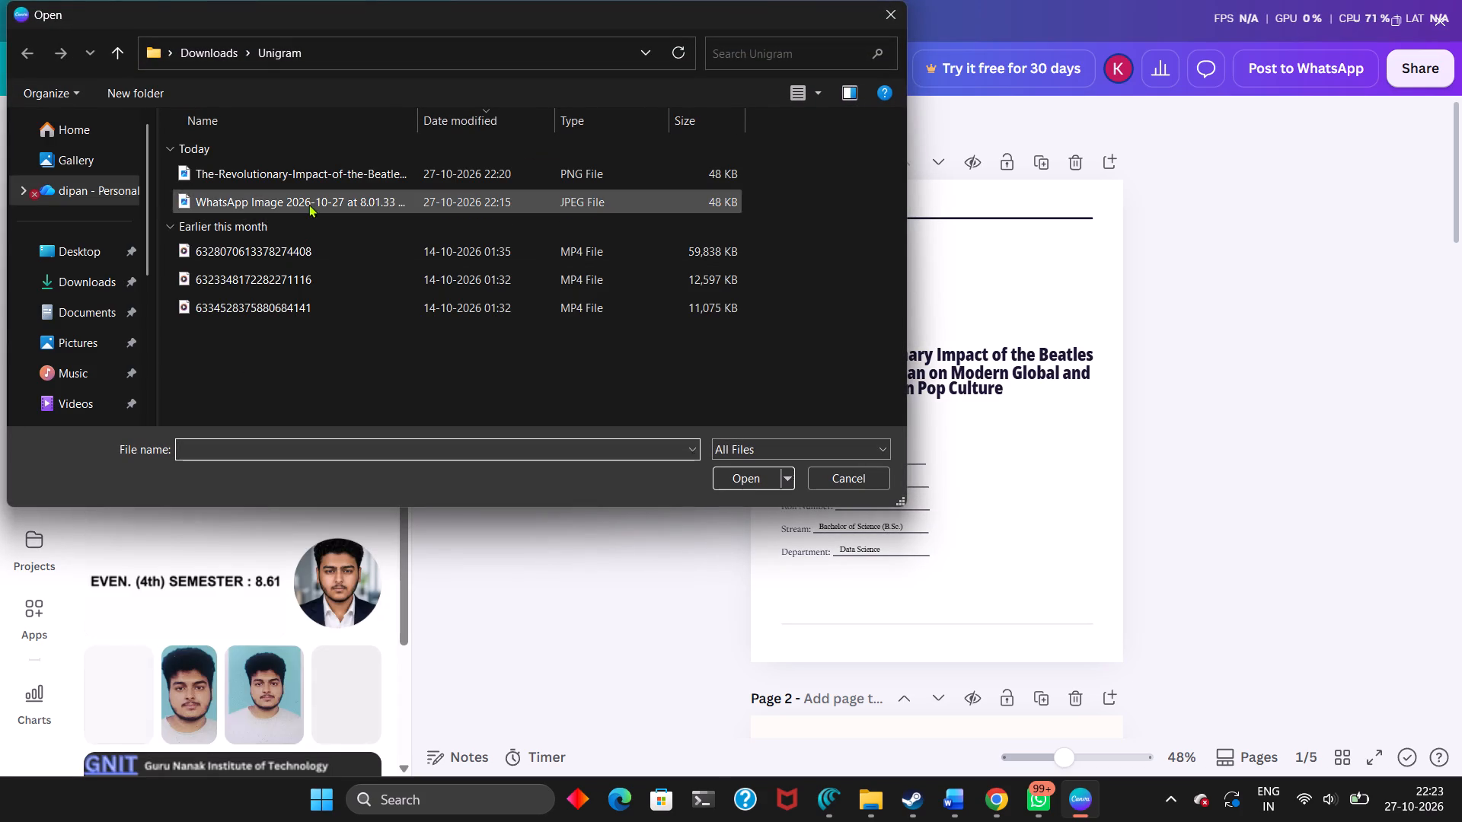
{"action": "left_click", "coordinate": [77, 288]}
{"action": "left_click", "coordinate": [231, 177]}
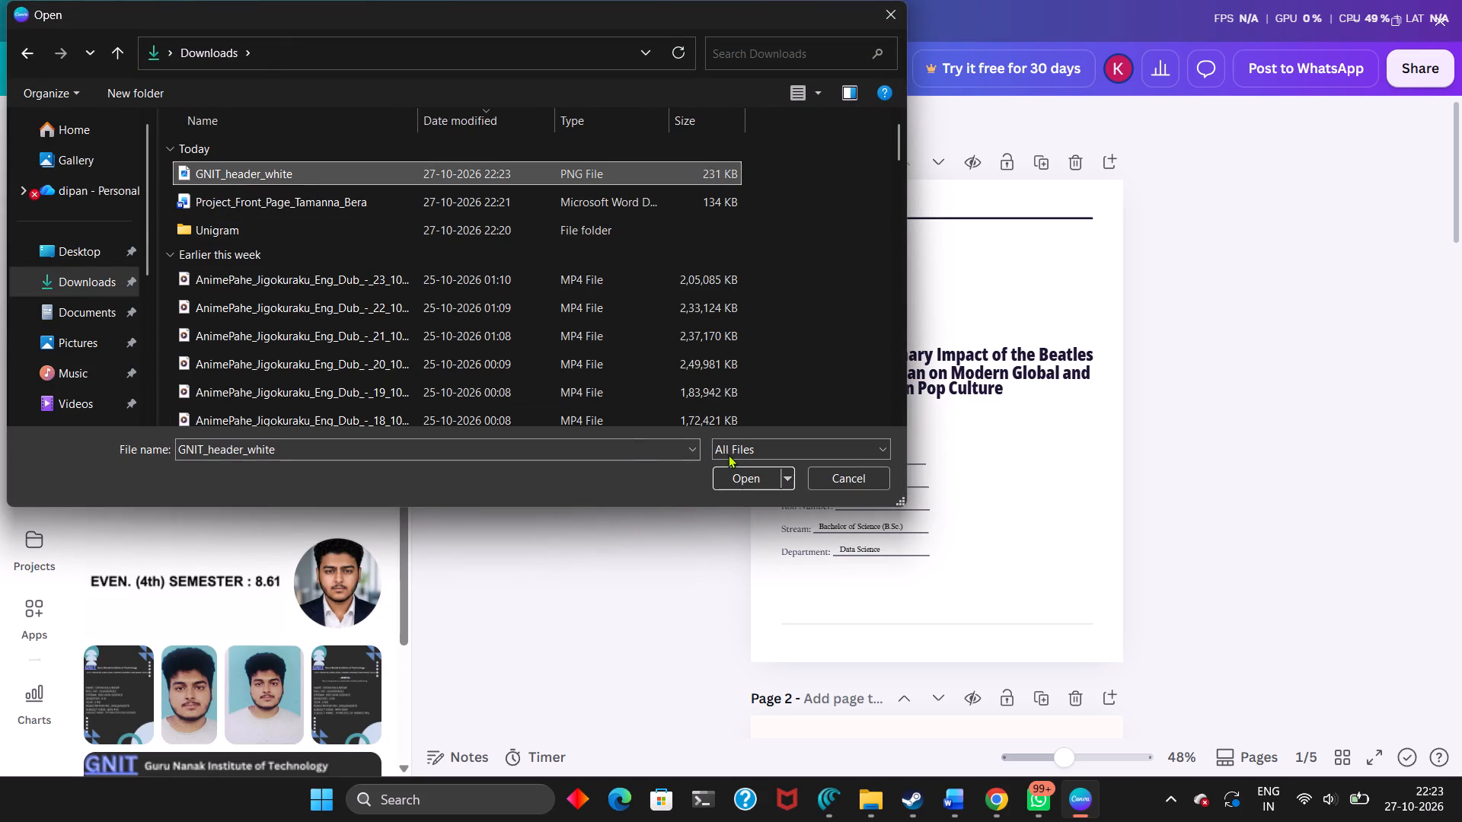
{"action": "left_click", "coordinate": [738, 470]}
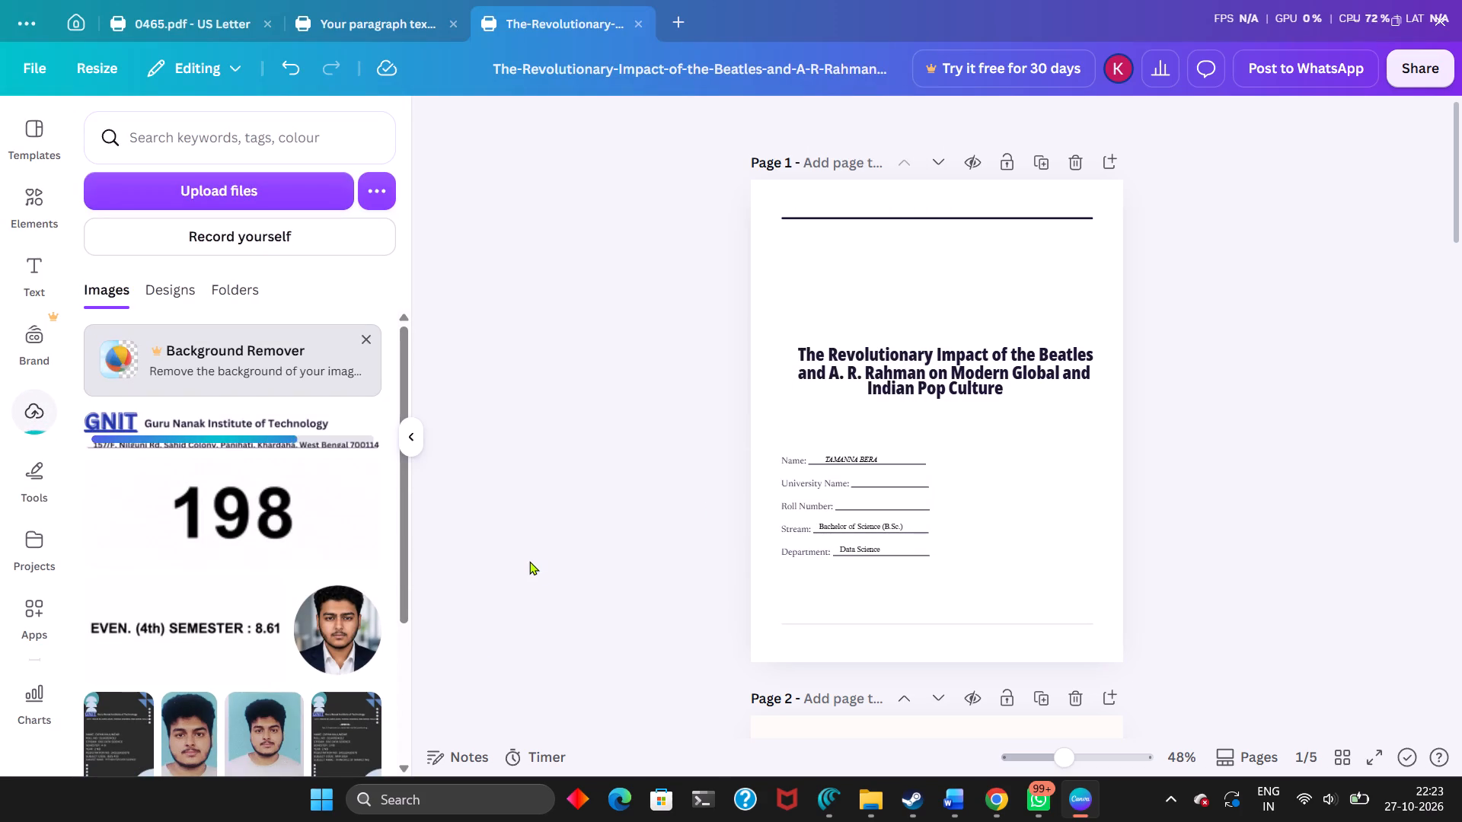
Move the uploaded "198" image to the trash.
{"action": "left_click", "coordinate": [357, 473]}
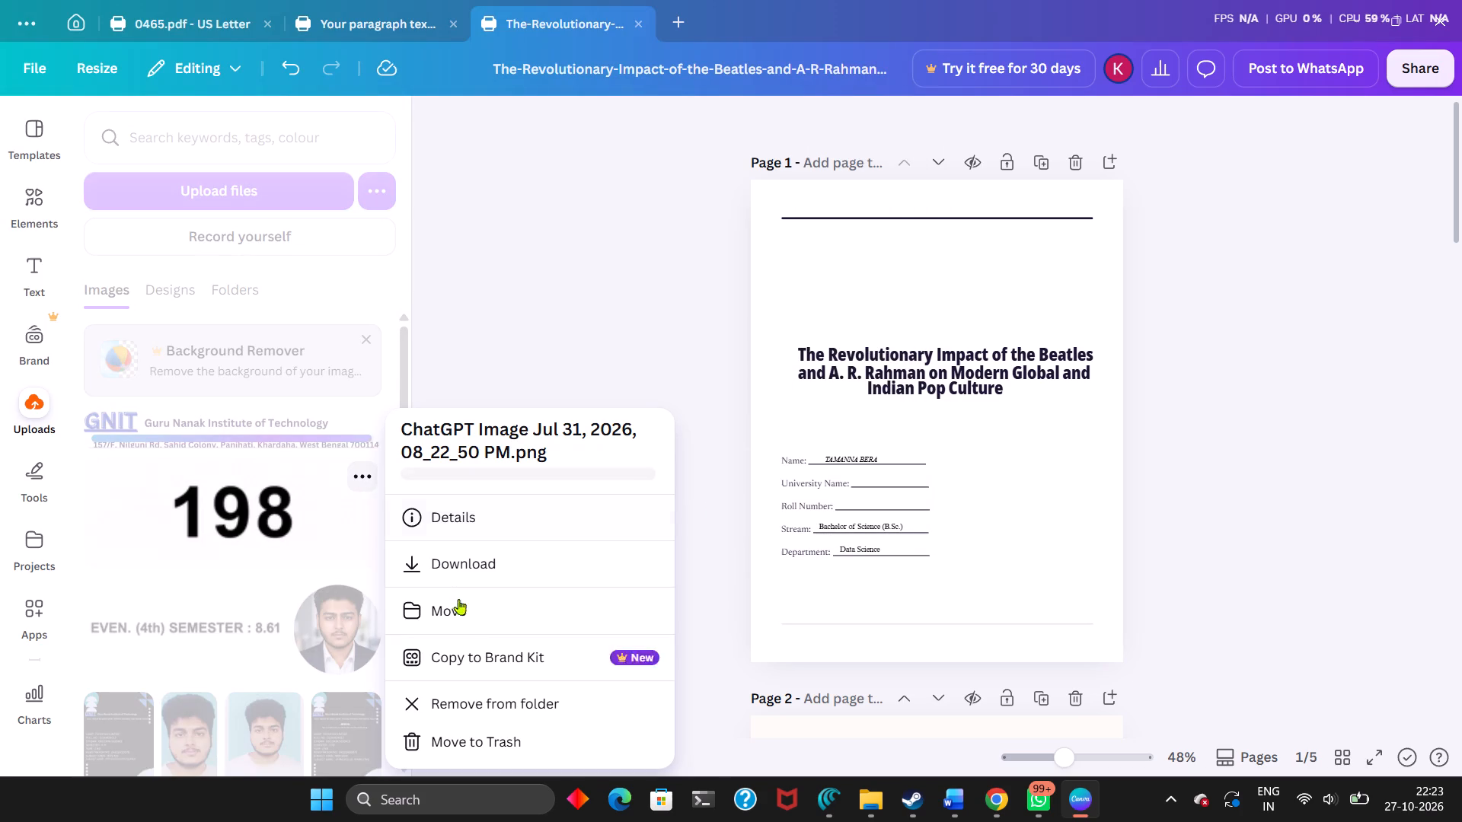
{"action": "left_click", "coordinate": [477, 729]}
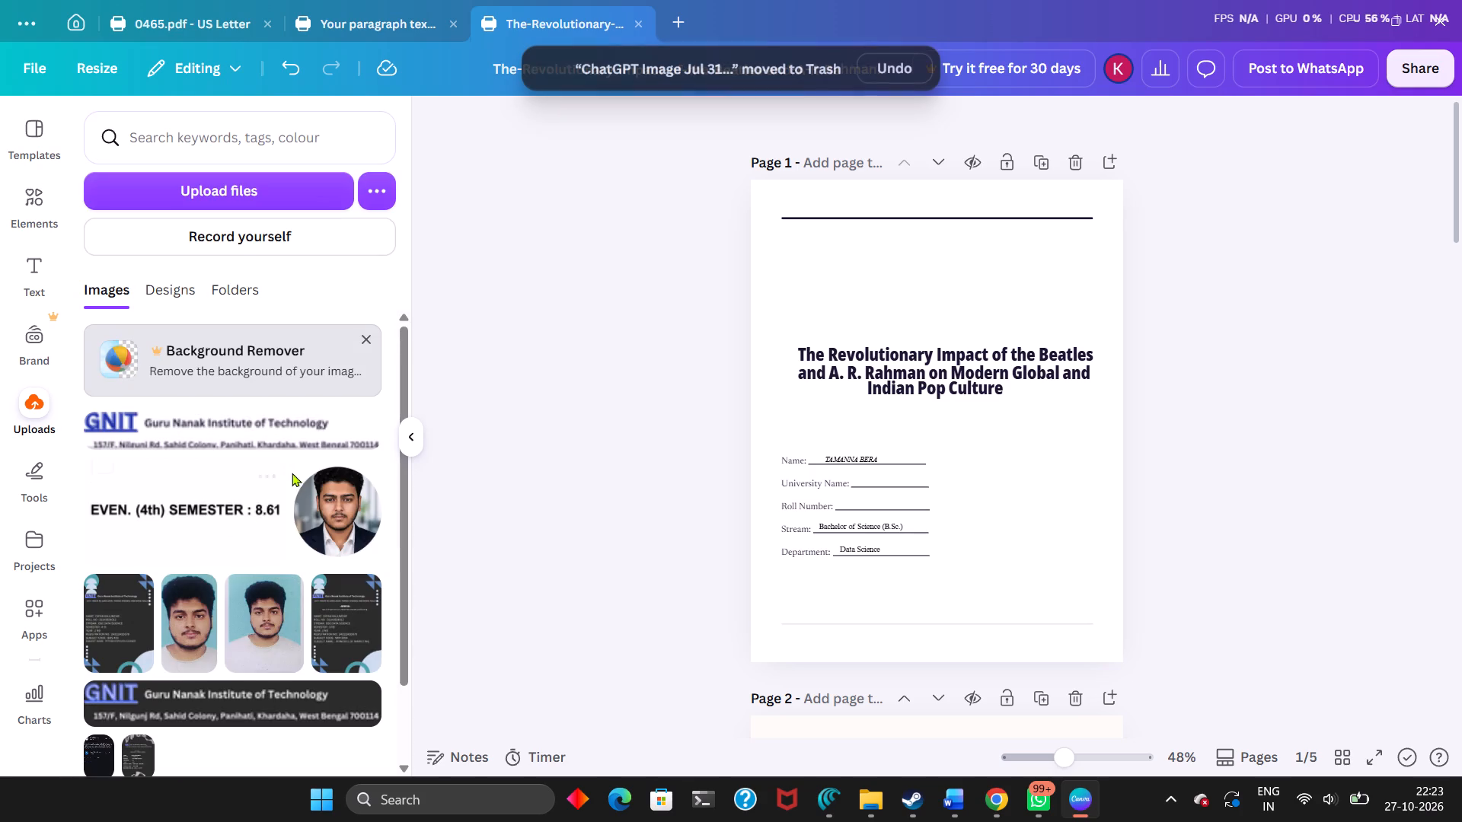
Move the uploaded "EVEN. (4th) SEMESTER : 8.61" image to the trash.
{"action": "left_click", "coordinate": [275, 480]}
{"action": "left_click", "coordinate": [394, 744]}
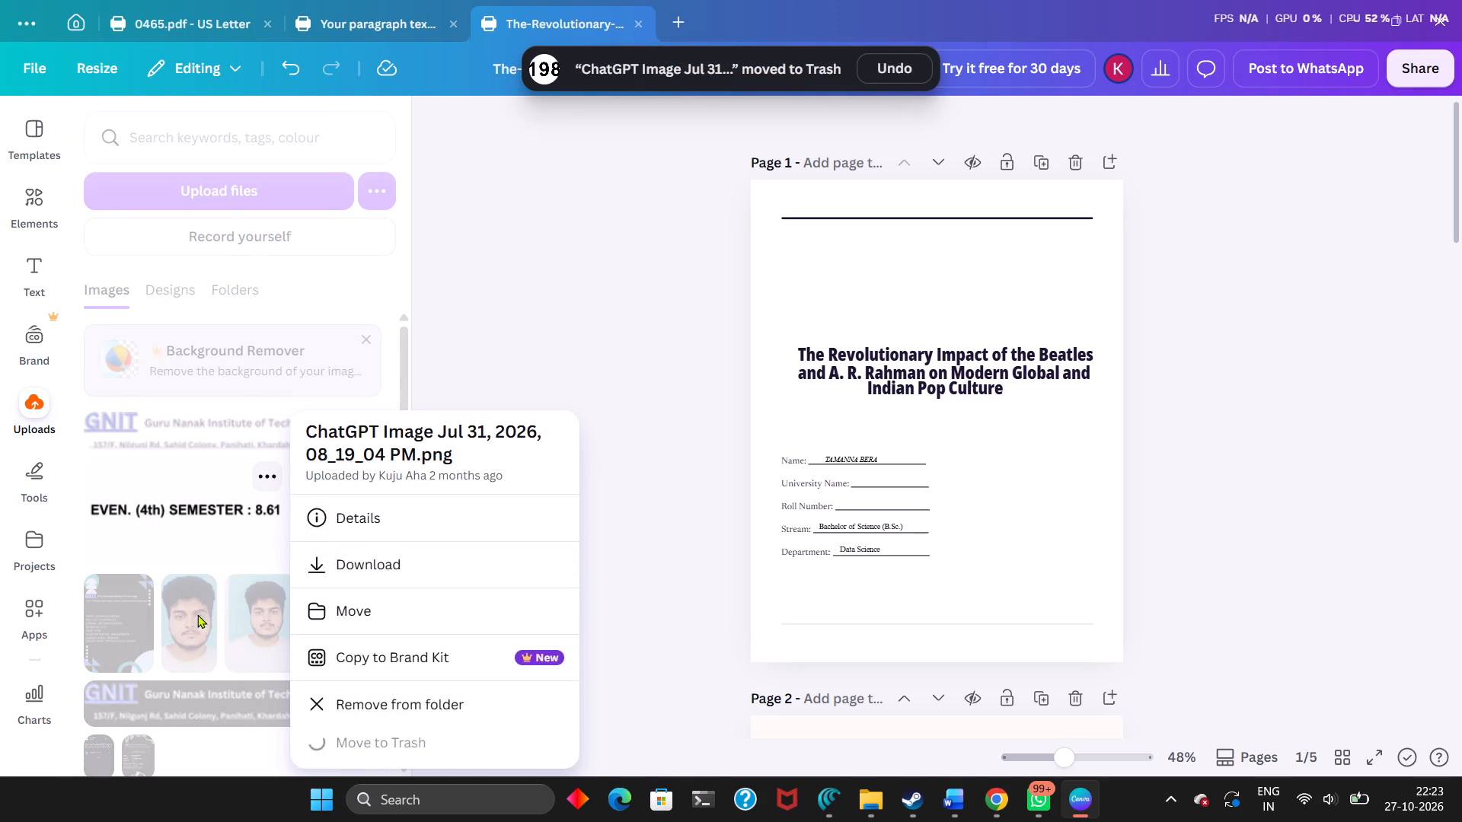
Add the white GNIT banner from the uploads to page 1 and place it just below the top horizontal line.
{"action": "left_click", "coordinate": [203, 427]}
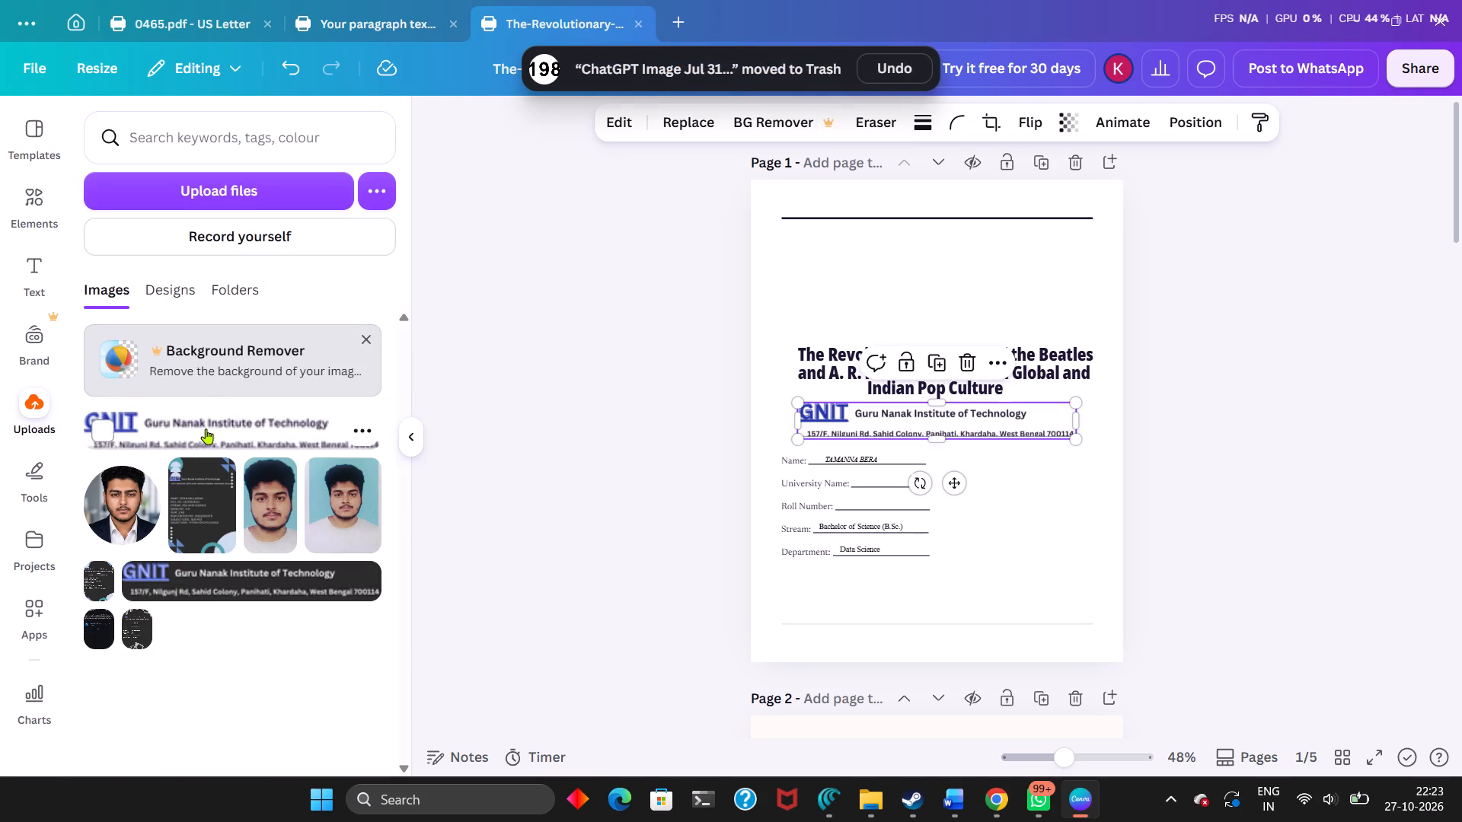
{"action": "left_click_drag", "start_coordinate": [1007, 421], "coordinate": [999, 308]}
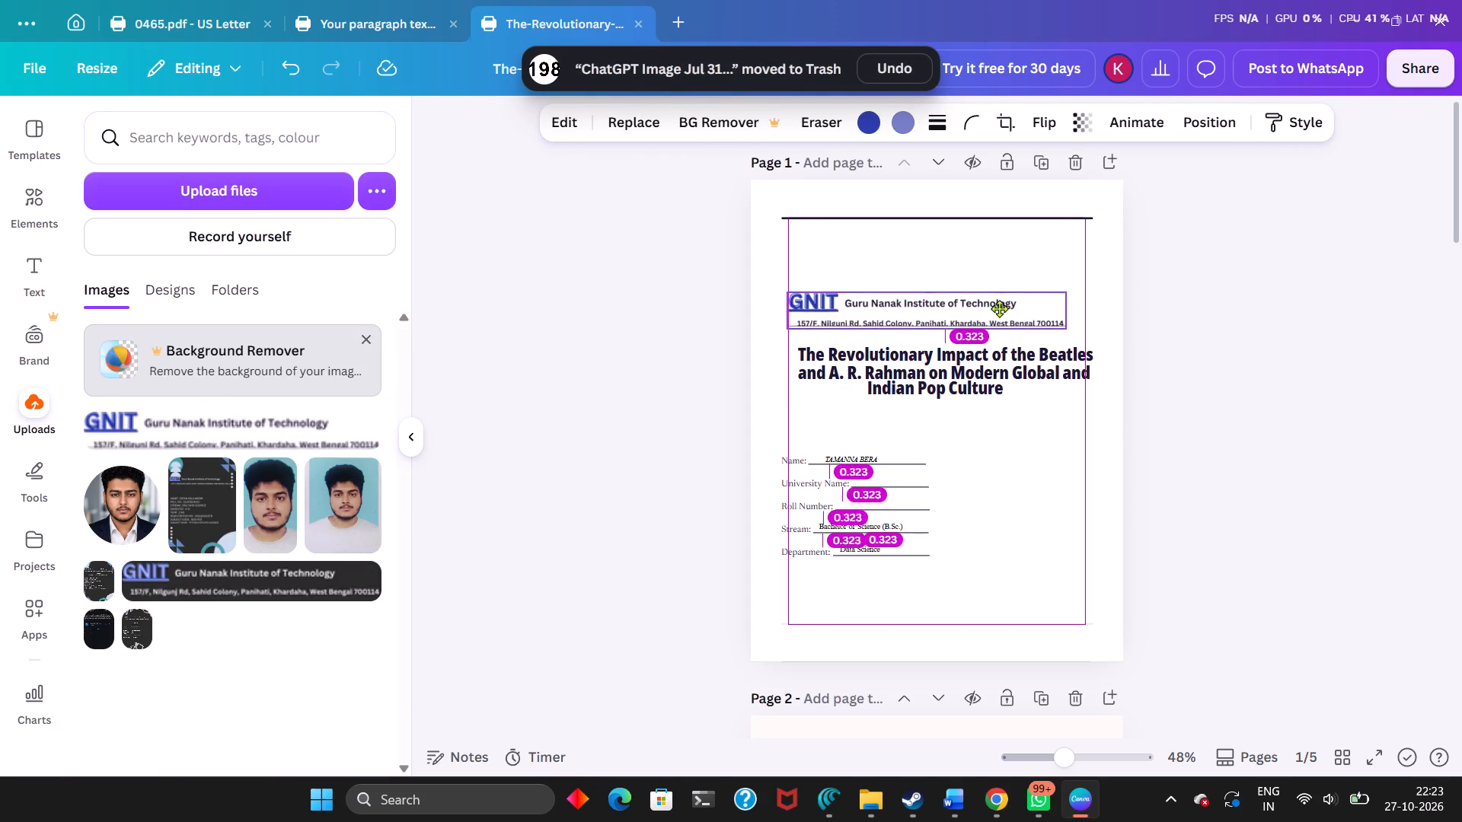
{"action": "left_click_drag", "start_coordinate": [999, 308], "coordinate": [1000, 296]}
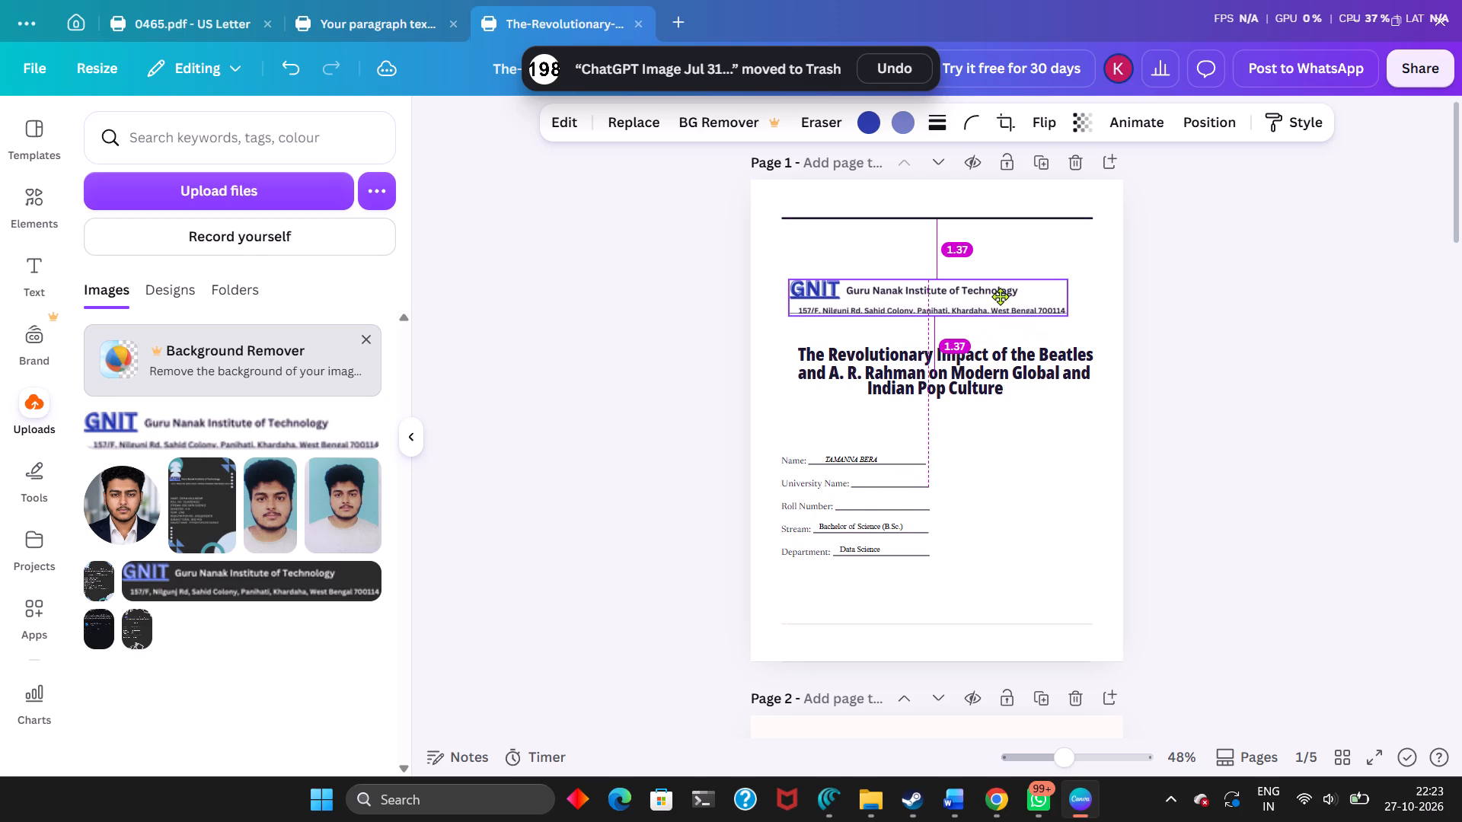
{"action": "left_click_drag", "start_coordinate": [1000, 296], "coordinate": [997, 286]}
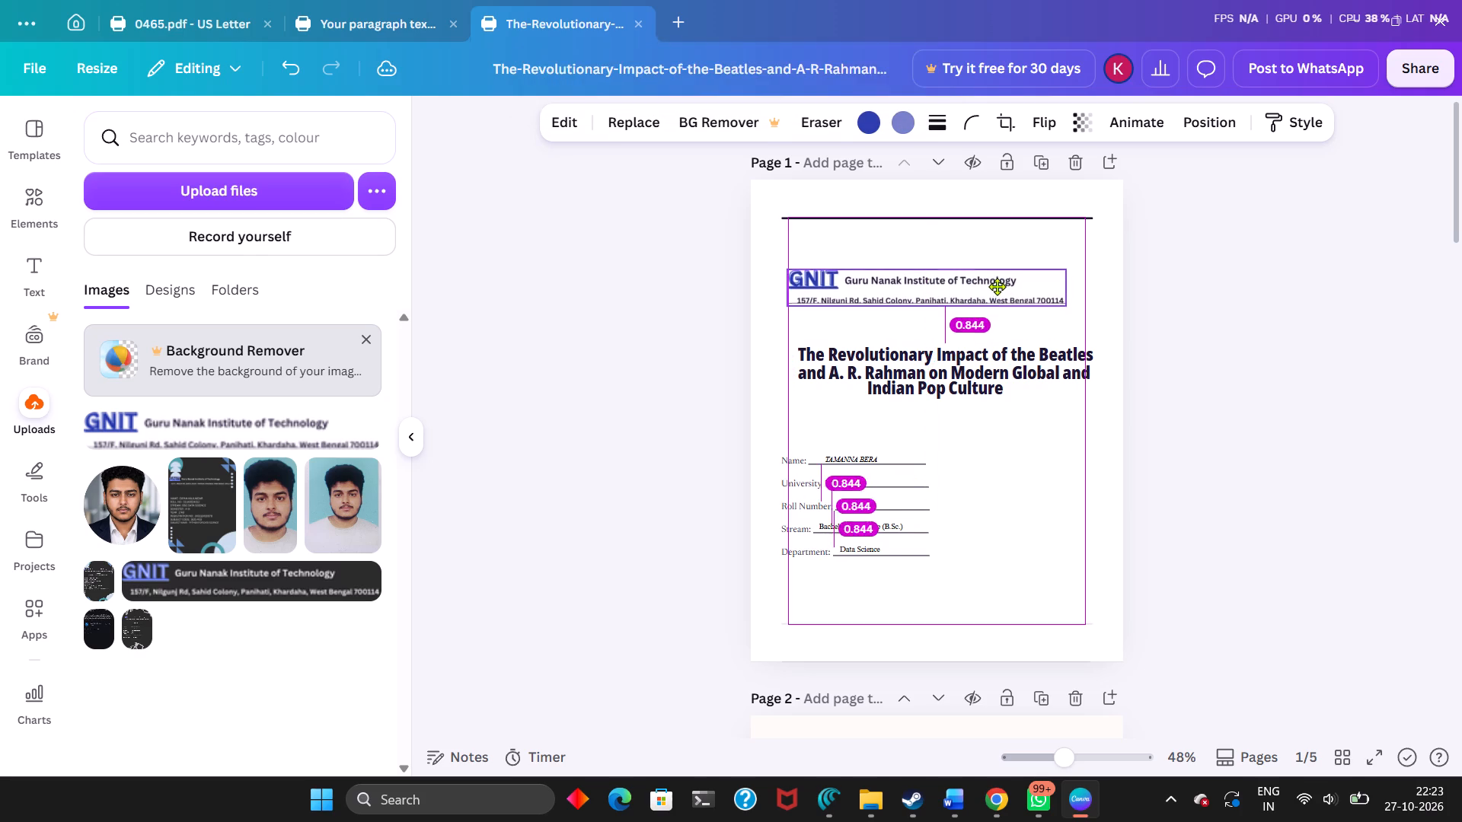
{"action": "left_click_drag", "start_coordinate": [997, 286], "coordinate": [999, 252]}
{"action": "left_click", "coordinate": [1244, 364]}
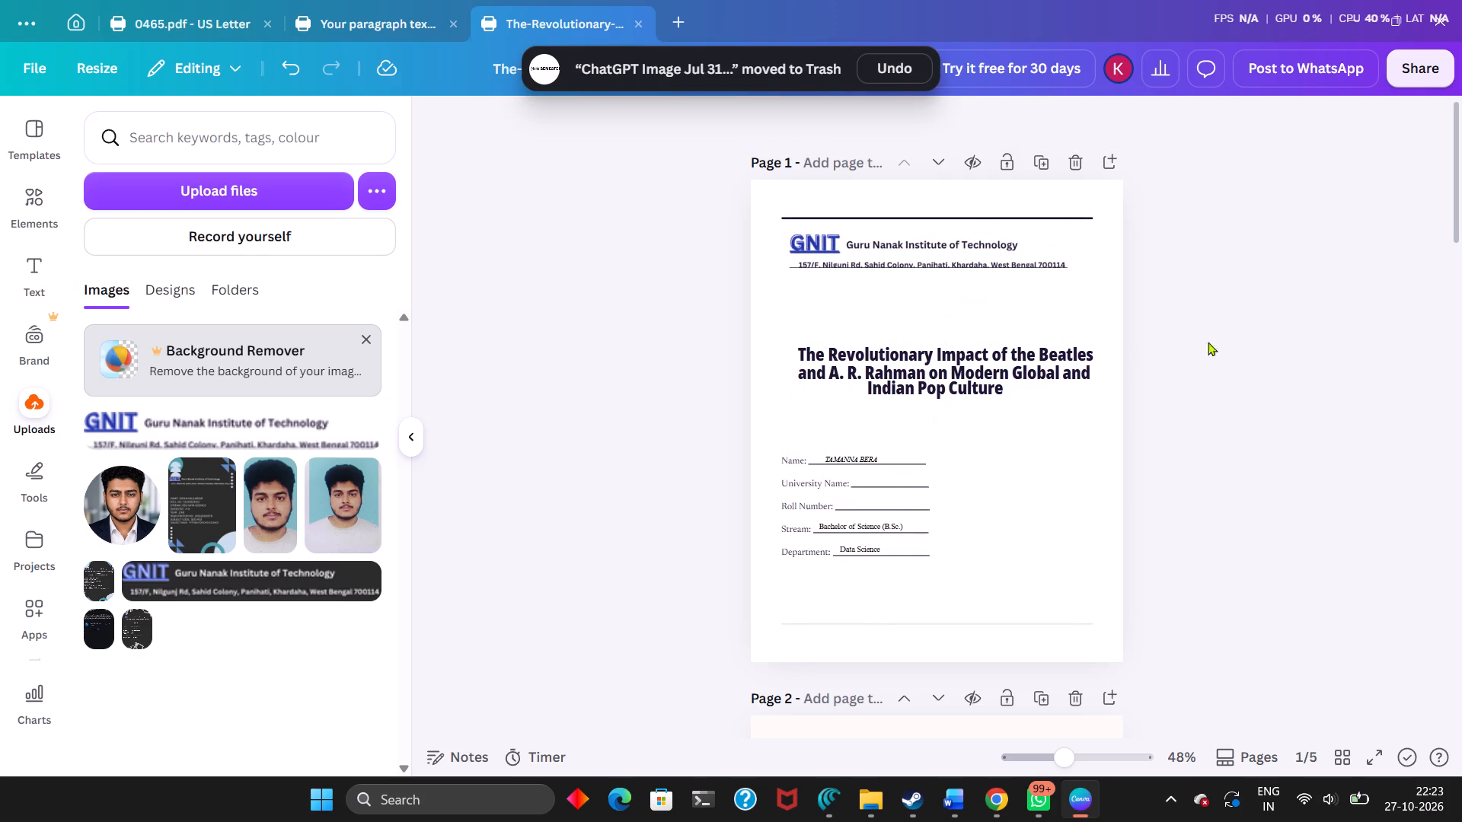
Enlarge the white GNIT banner to about 7.1 wide by 0.8 high, roughly matching the top line's length.
{"action": "left_click", "coordinate": [1033, 262]}
{"action": "left_click_drag", "start_coordinate": [1071, 255], "coordinate": [1103, 256]}
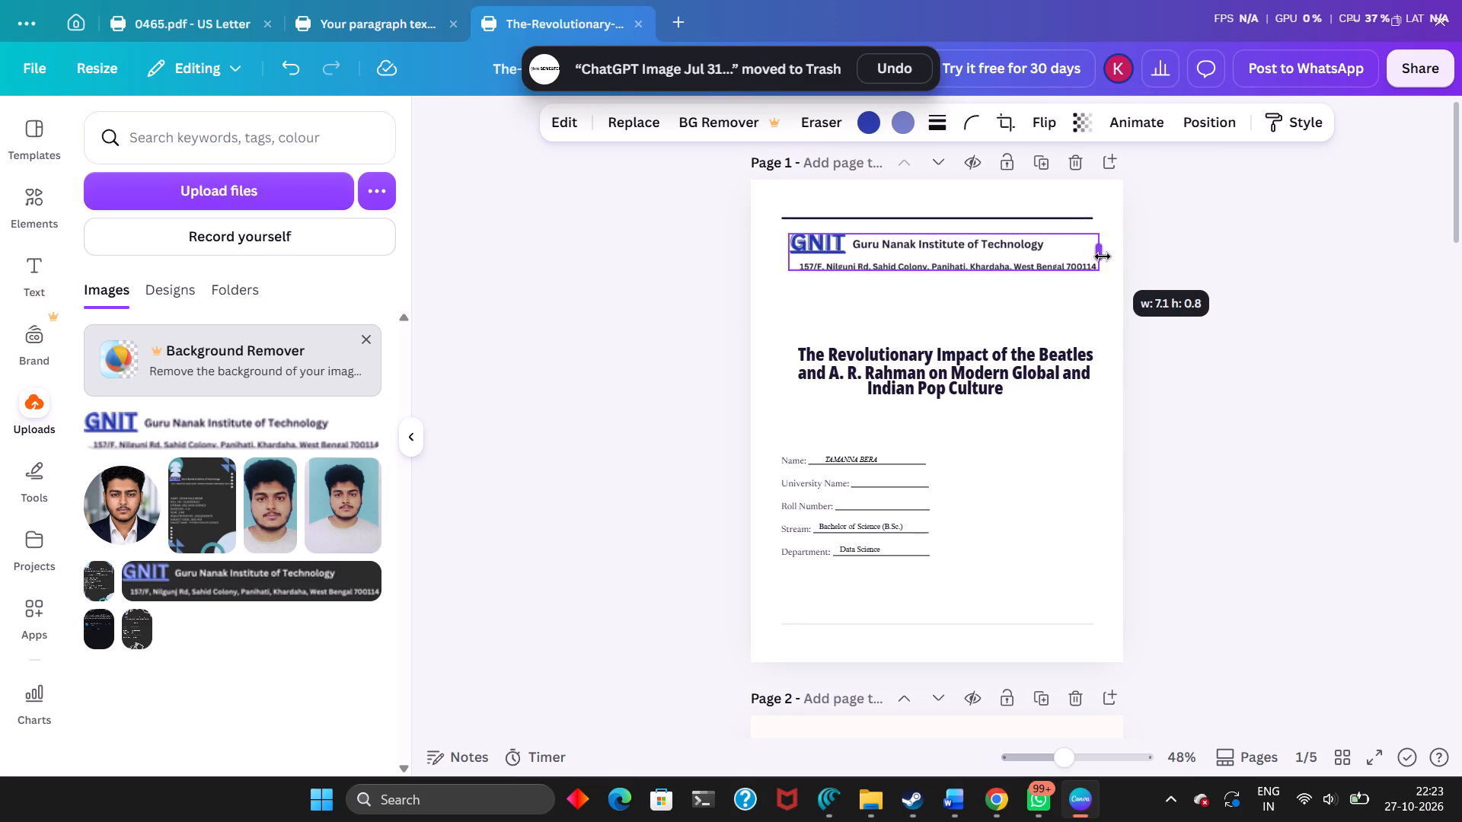
{"action": "left_click_drag", "start_coordinate": [1103, 256], "coordinate": [1101, 258]}
{"action": "left_click_drag", "start_coordinate": [1095, 275], "coordinate": [1096, 277]}
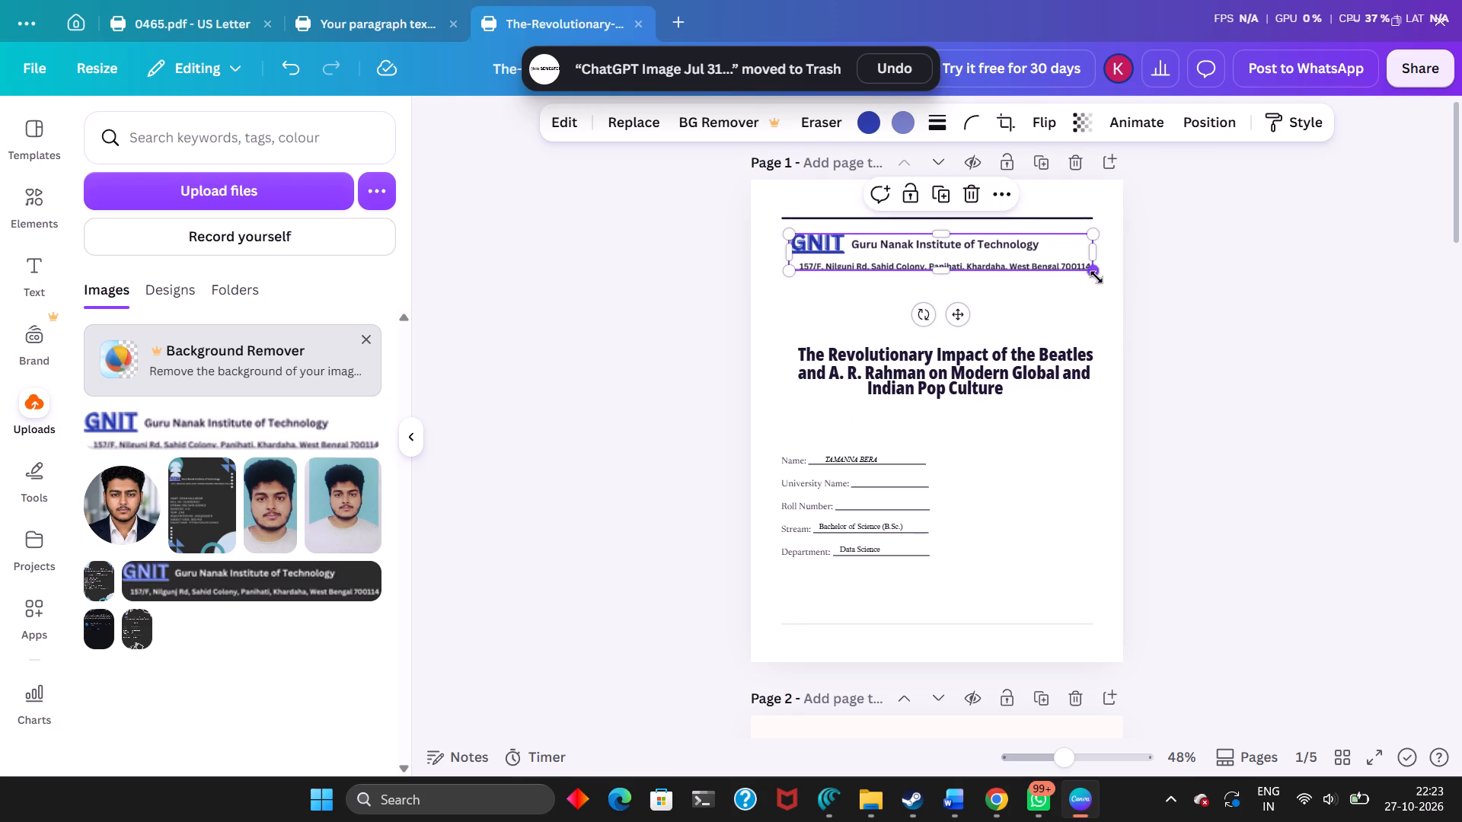
{"action": "left_click_drag", "start_coordinate": [1096, 277], "coordinate": [1099, 282]}
{"action": "left_click", "coordinate": [1164, 286]}
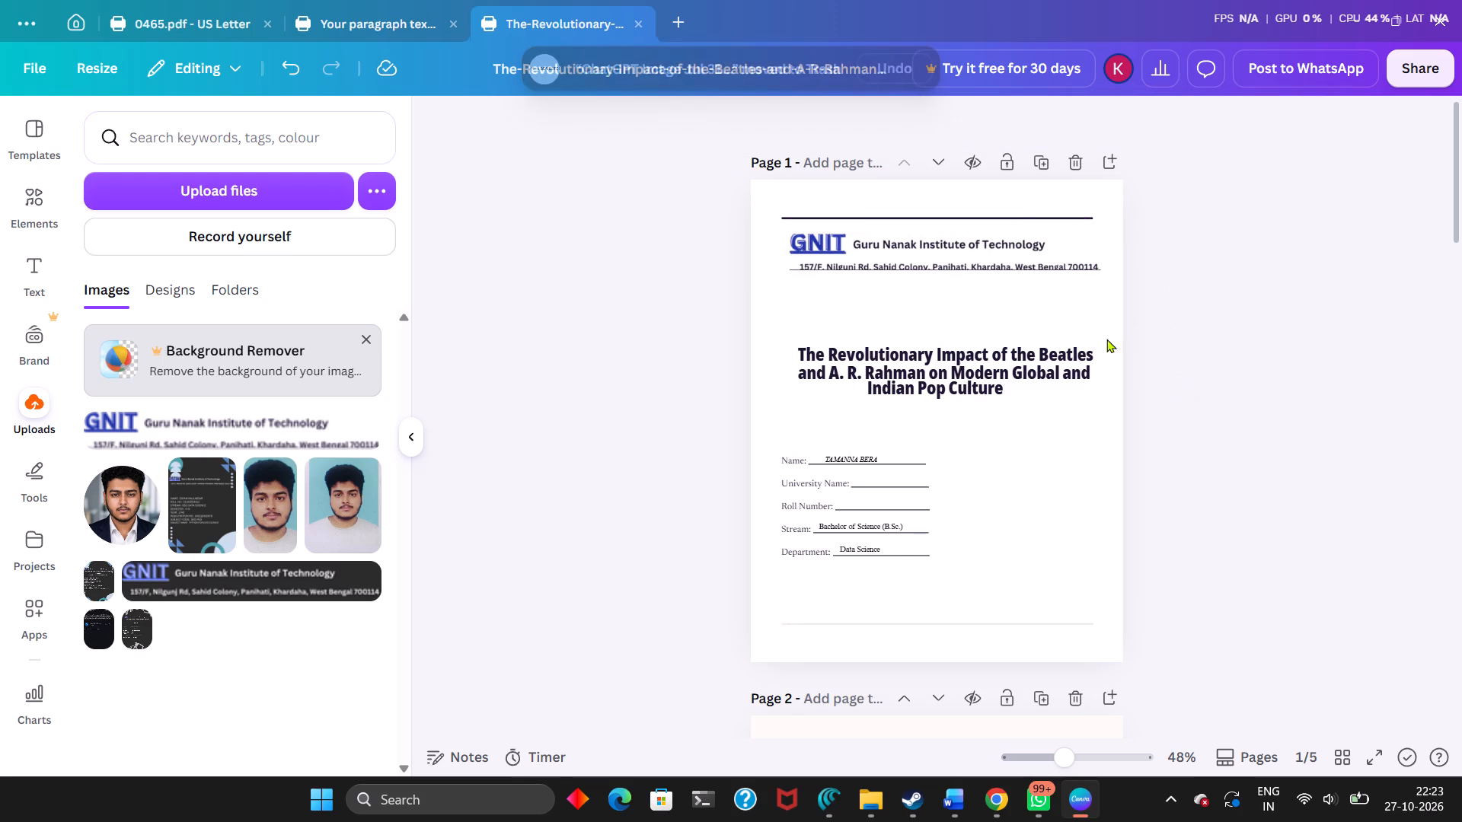
Align the GNIT banner's ends with the top horizontal line and leave a slightly larger gap beneath that line.
{"action": "left_click_drag", "start_coordinate": [978, 260], "coordinate": [970, 260]}
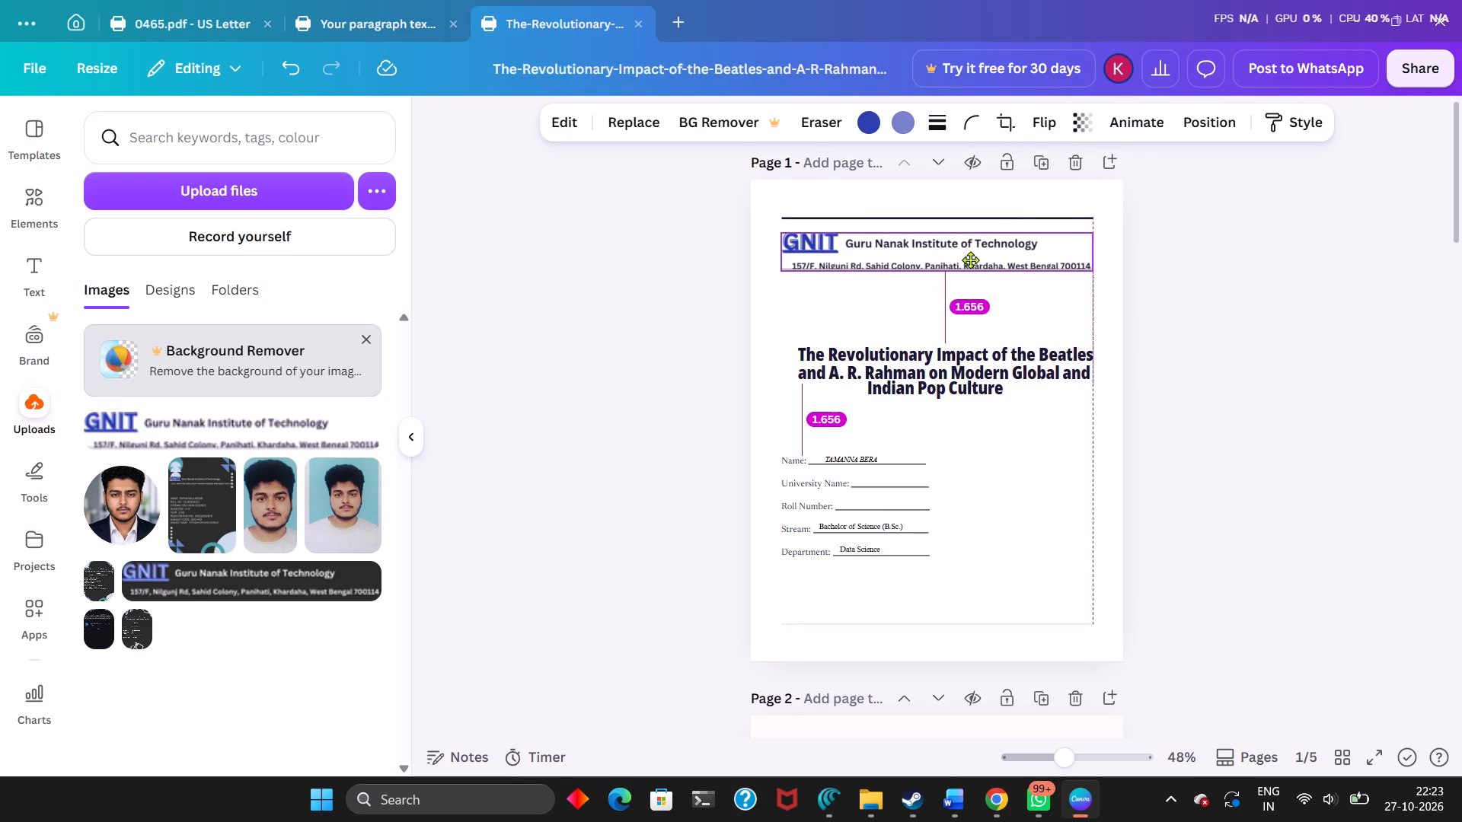
{"action": "left_click_drag", "start_coordinate": [970, 260], "coordinate": [975, 268]}
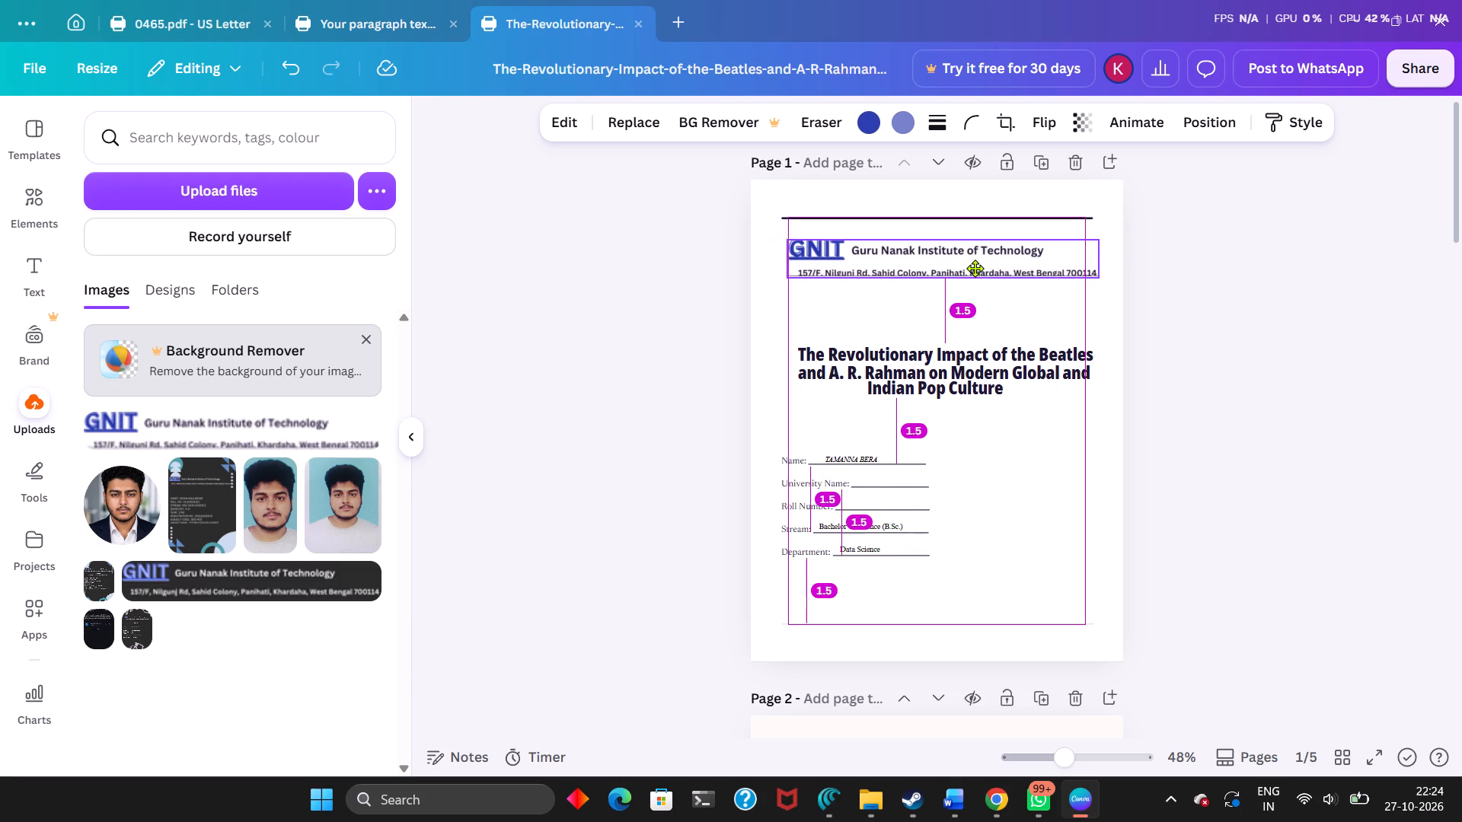
{"action": "left_click_drag", "start_coordinate": [975, 268], "coordinate": [972, 269]}
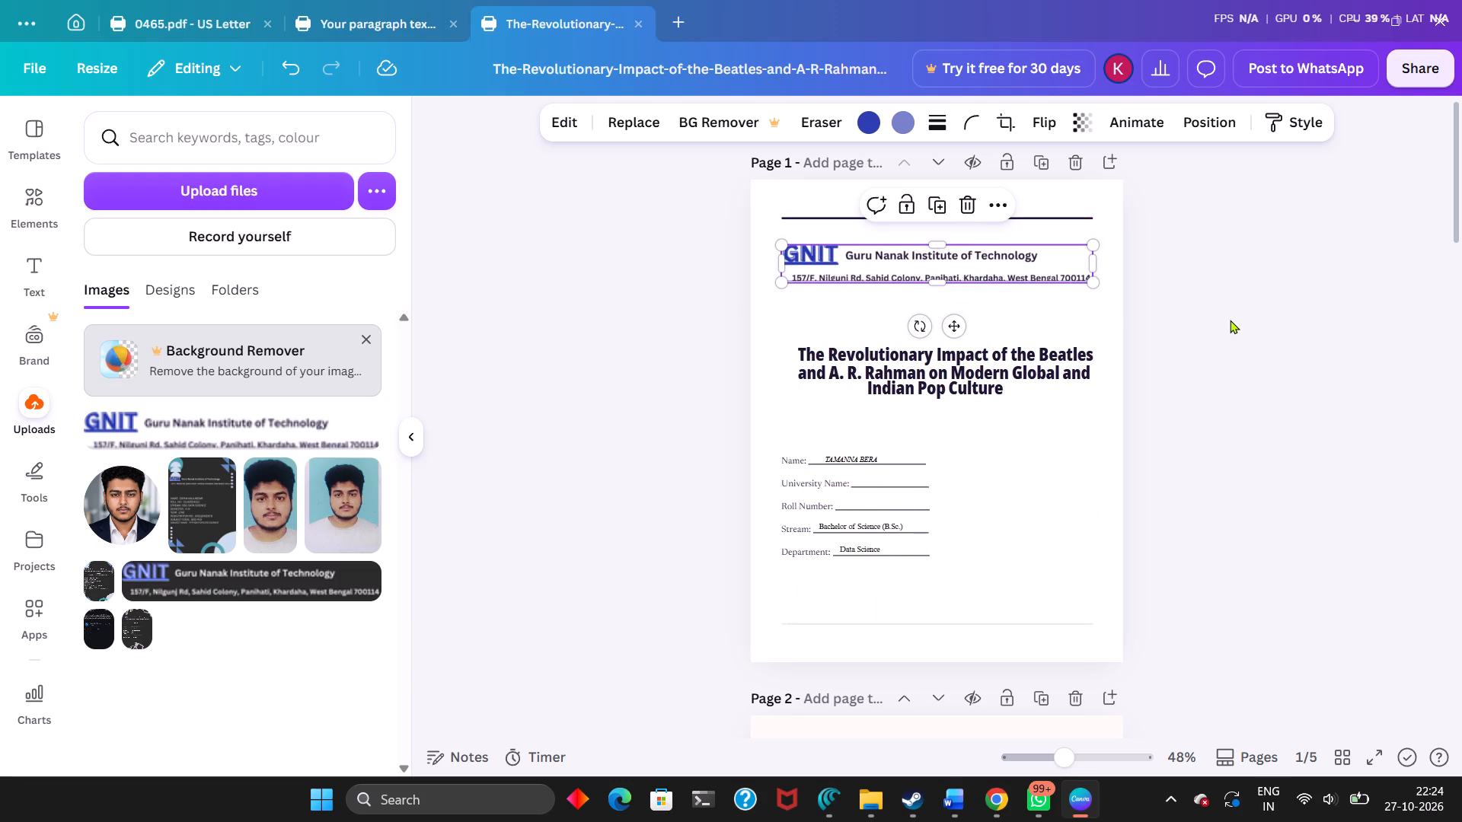
{"action": "left_click", "coordinate": [1230, 320]}
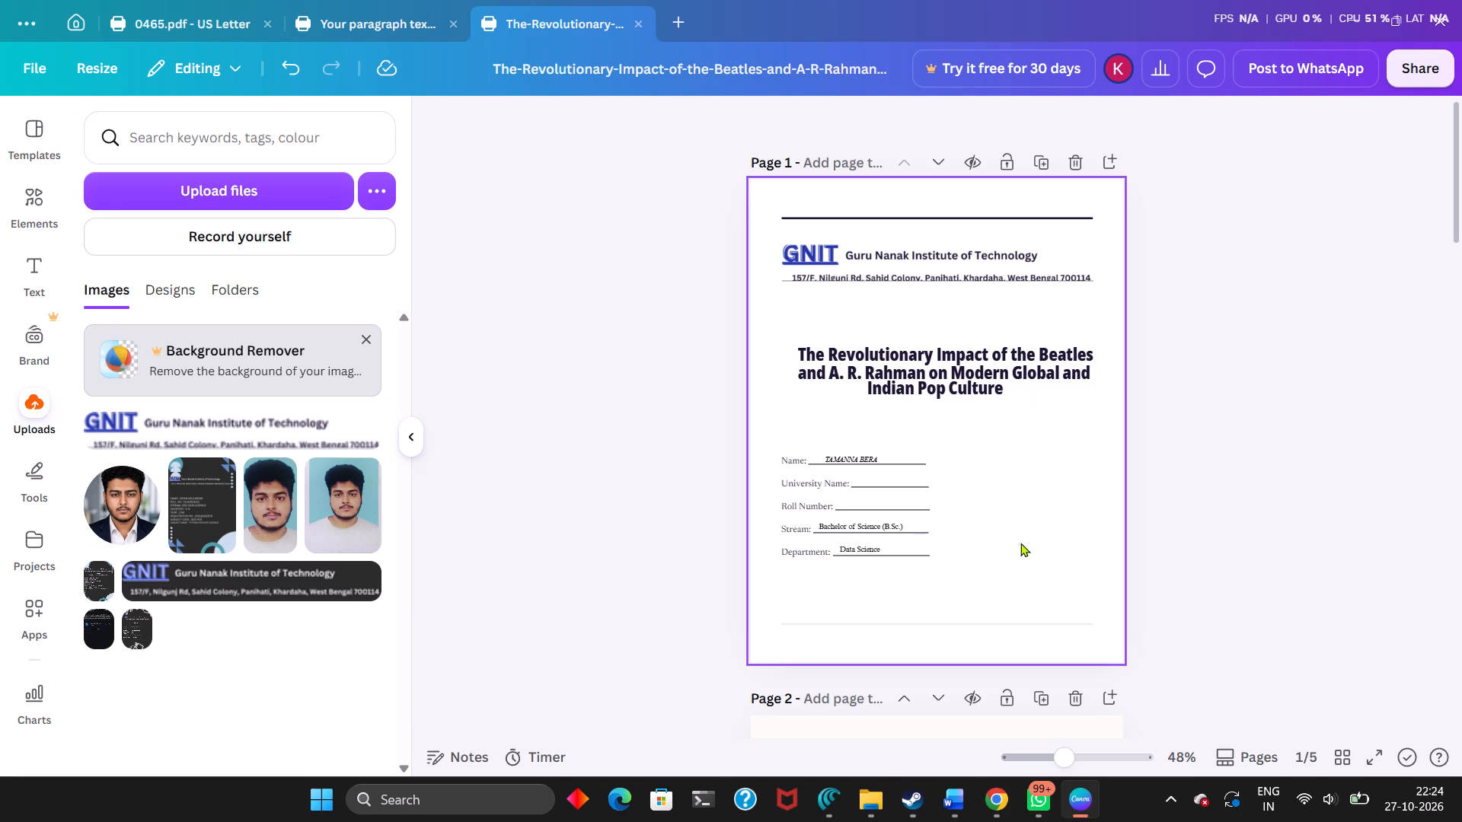
Duplicate the project title text on page 1 and place the copy between the GNIT banner and the original title.
{"action": "left_click", "coordinate": [951, 358]}
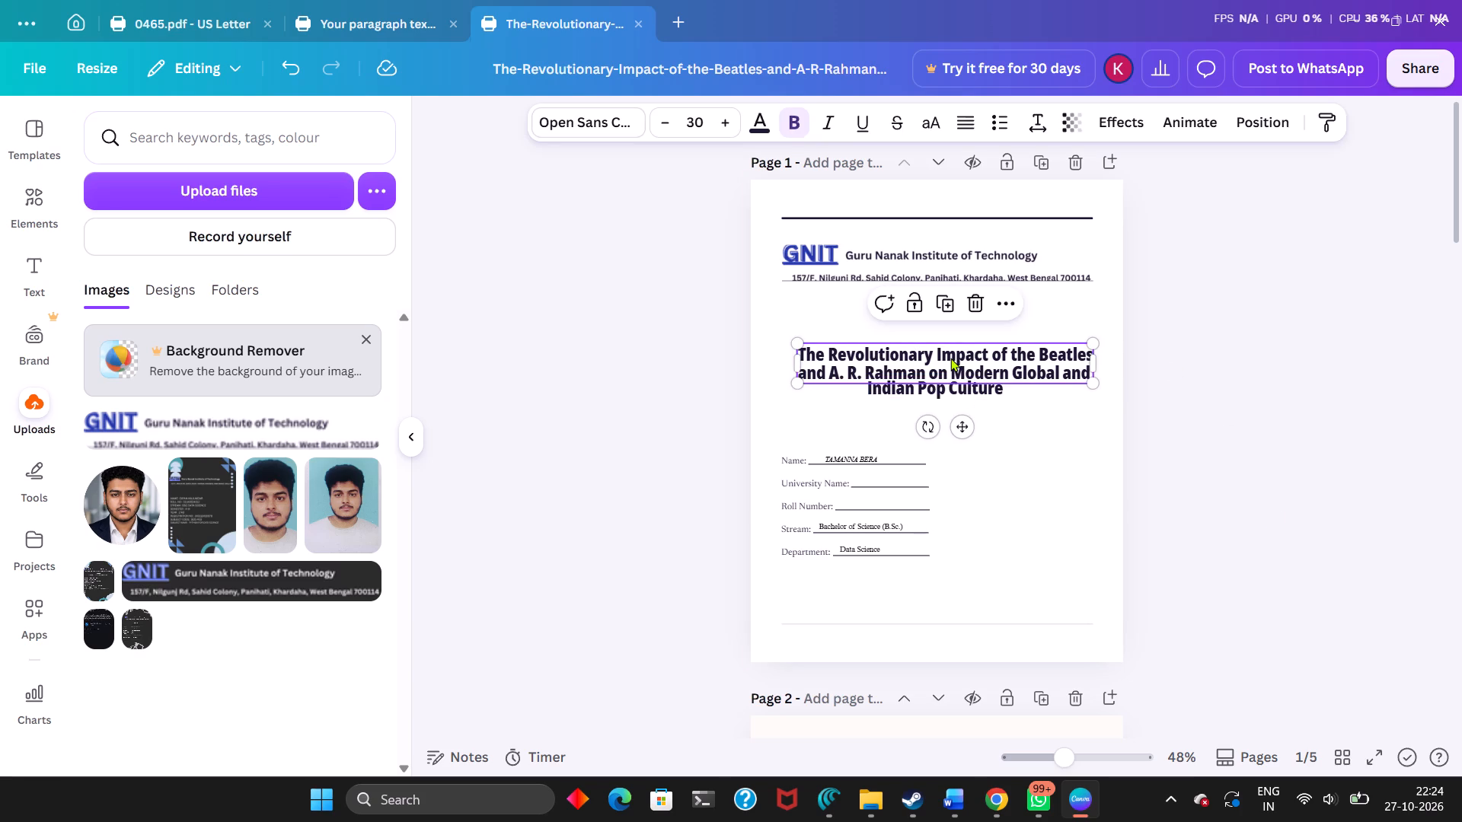
{"action": "left_click", "coordinate": [1000, 311]}
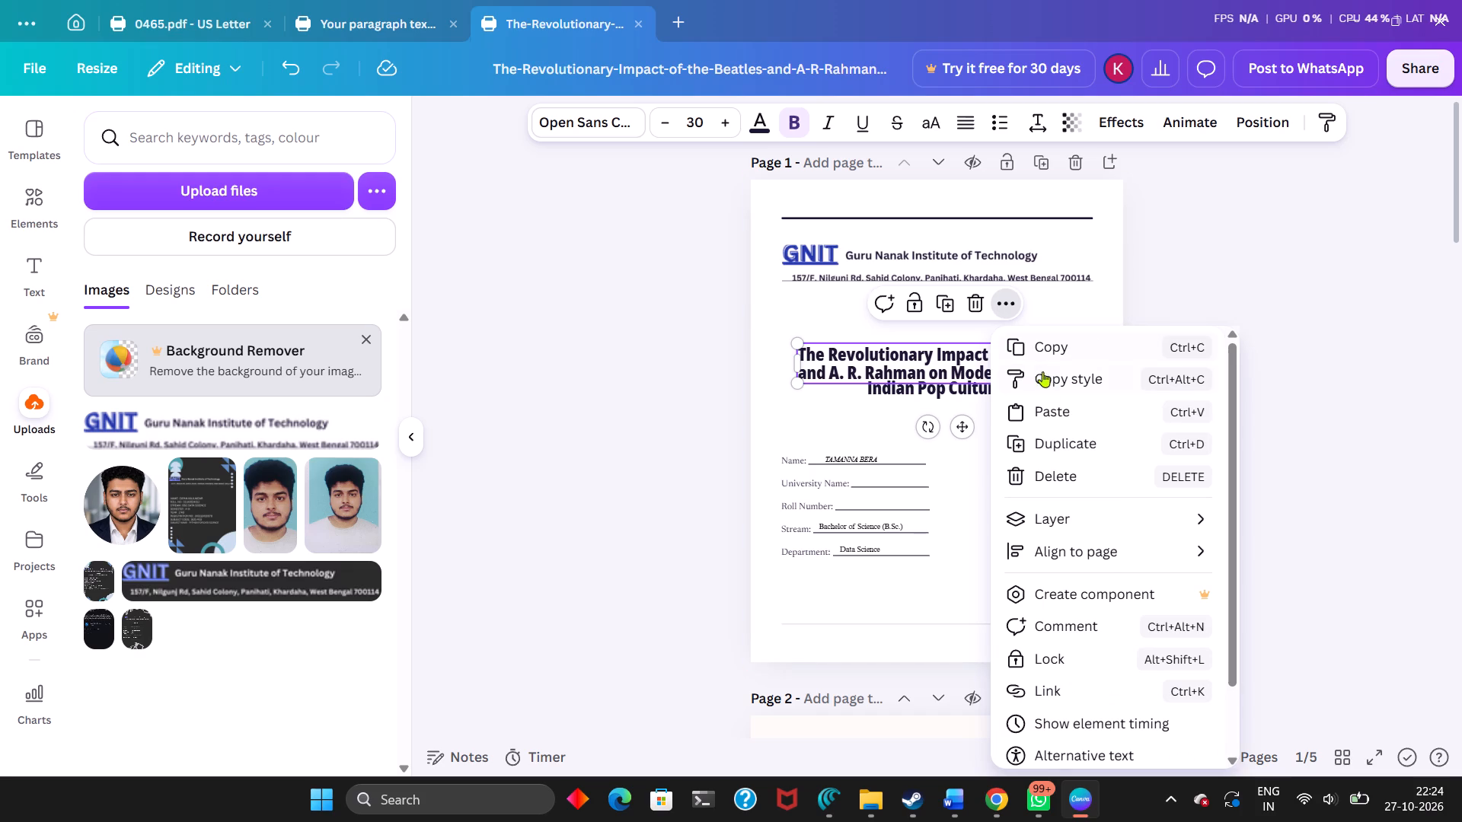
{"action": "left_click", "coordinate": [1092, 445]}
{"action": "left_click_drag", "start_coordinate": [969, 358], "coordinate": [969, 344]}
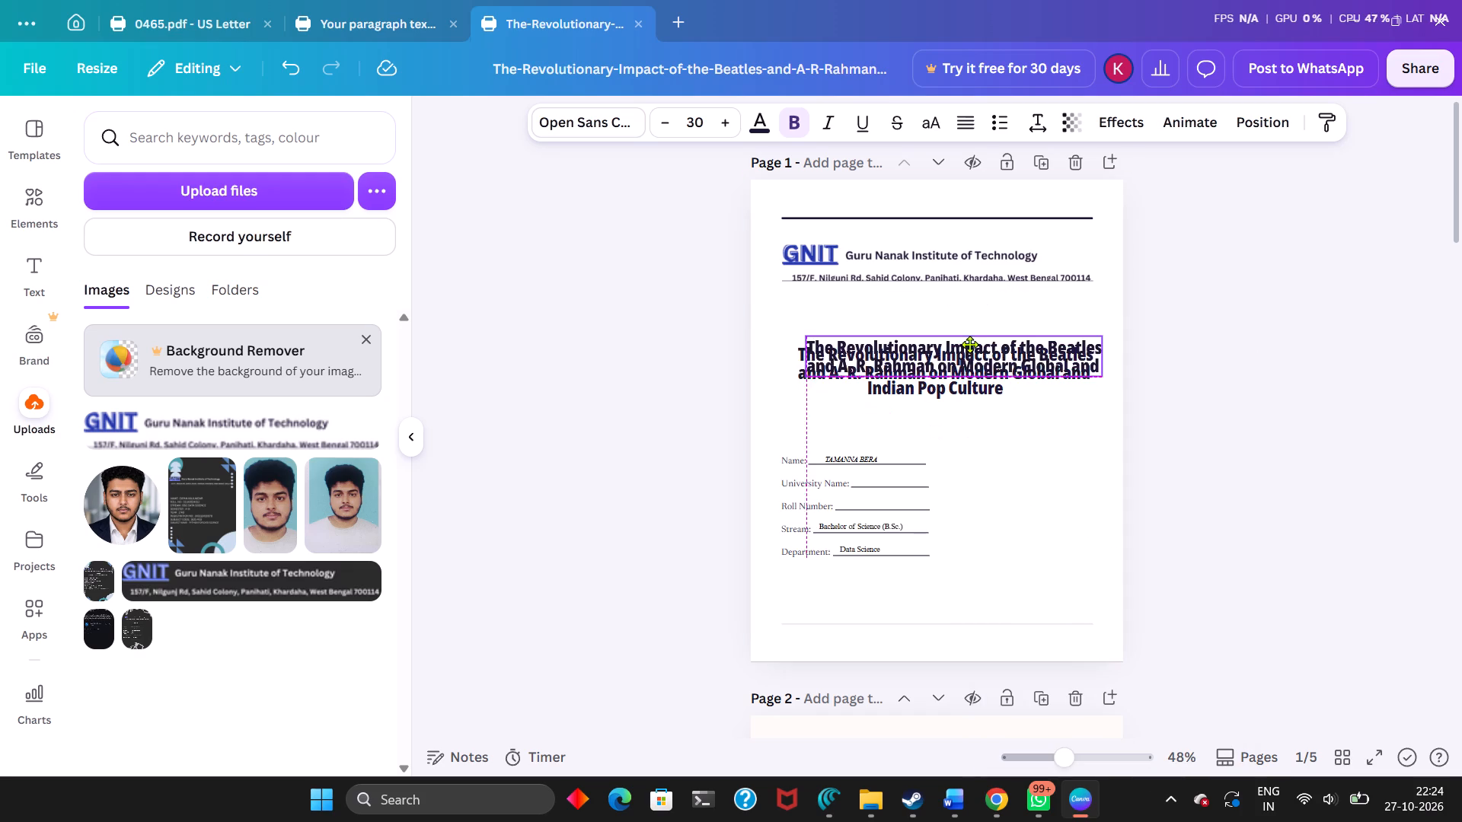
{"action": "left_click_drag", "start_coordinate": [969, 344], "coordinate": [966, 307]}
{"action": "triple_click", "coordinate": [1004, 330]}
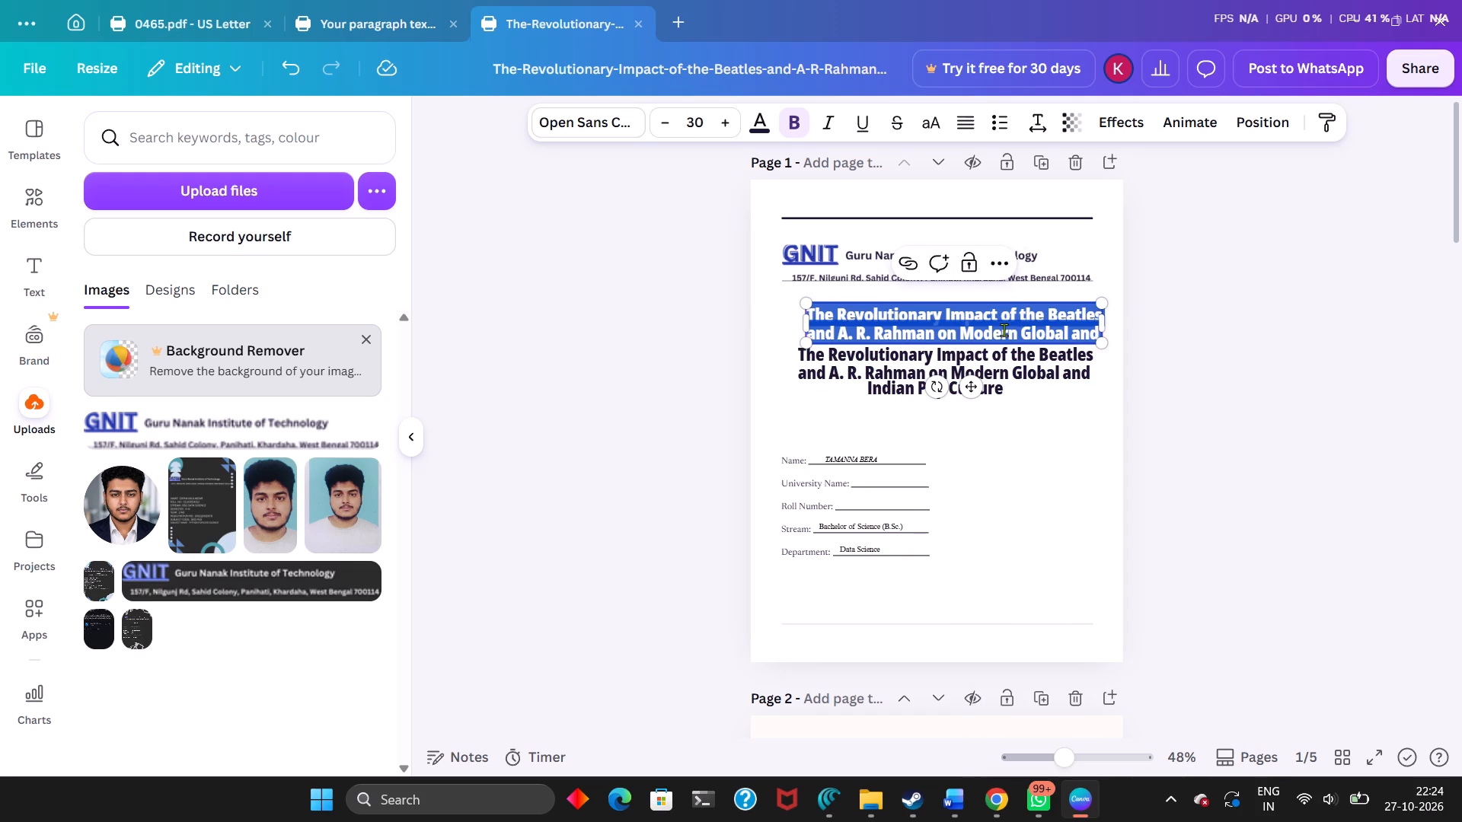
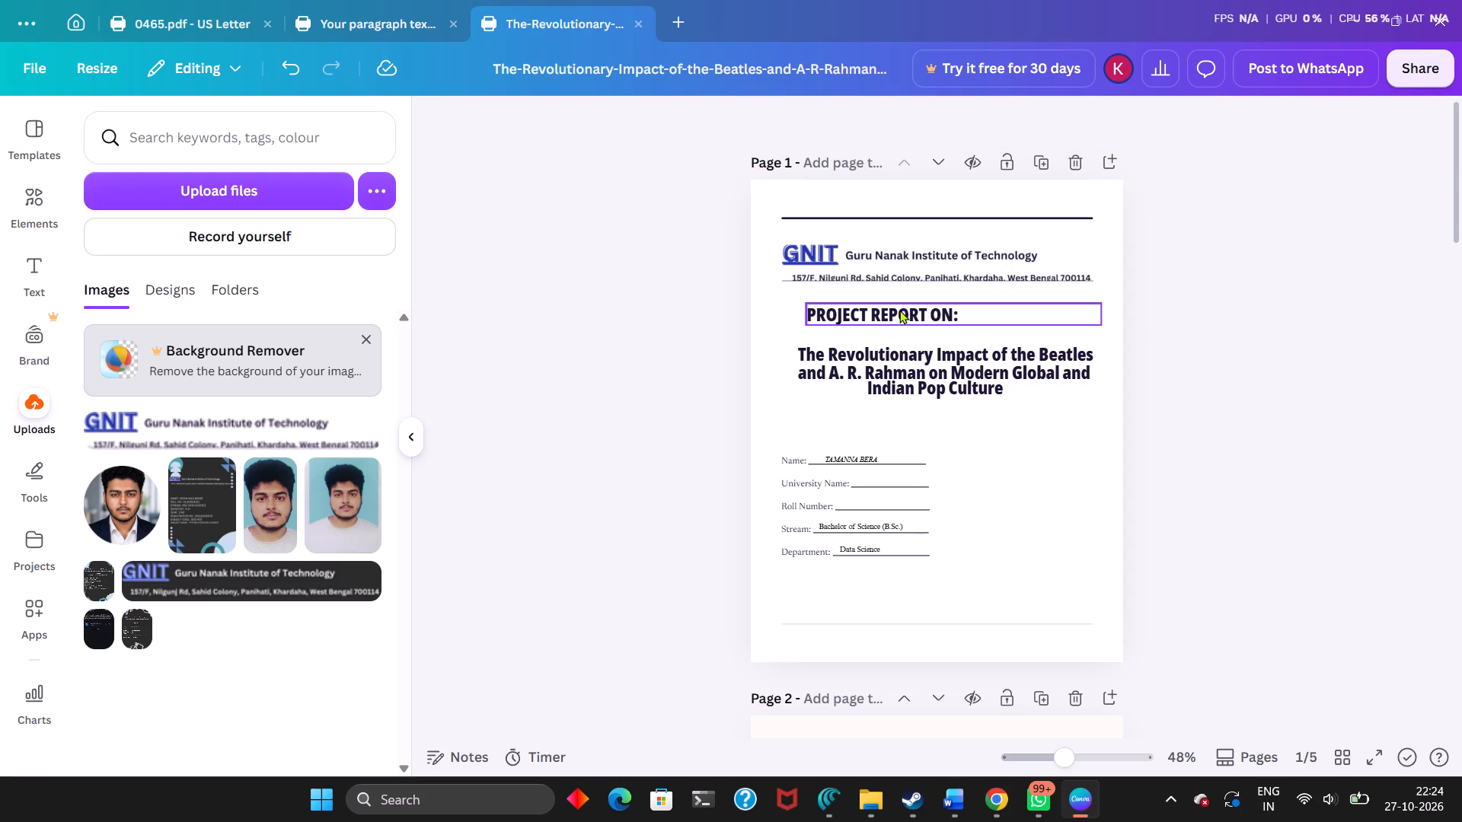
Move the "PROJECT REPORT ON:" heading down to just above the project title, aligning its text box with the title's sides.
{"action": "left_click_drag", "start_coordinate": [899, 310], "coordinate": [889, 324]}
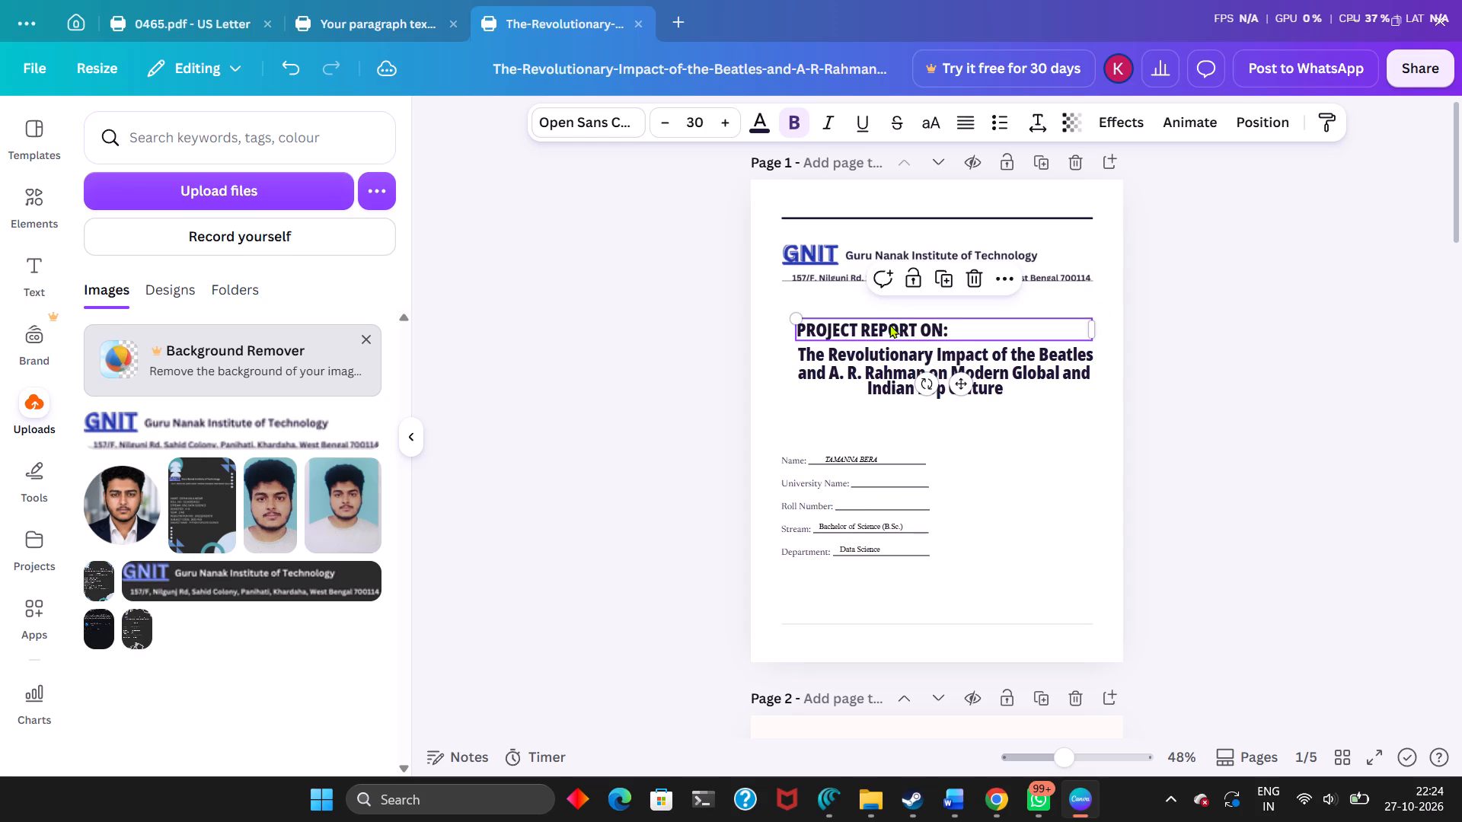
Switch to the Claude chat in Chrome to consult the front page conversation.
{"action": "left_click", "coordinate": [978, 801]}
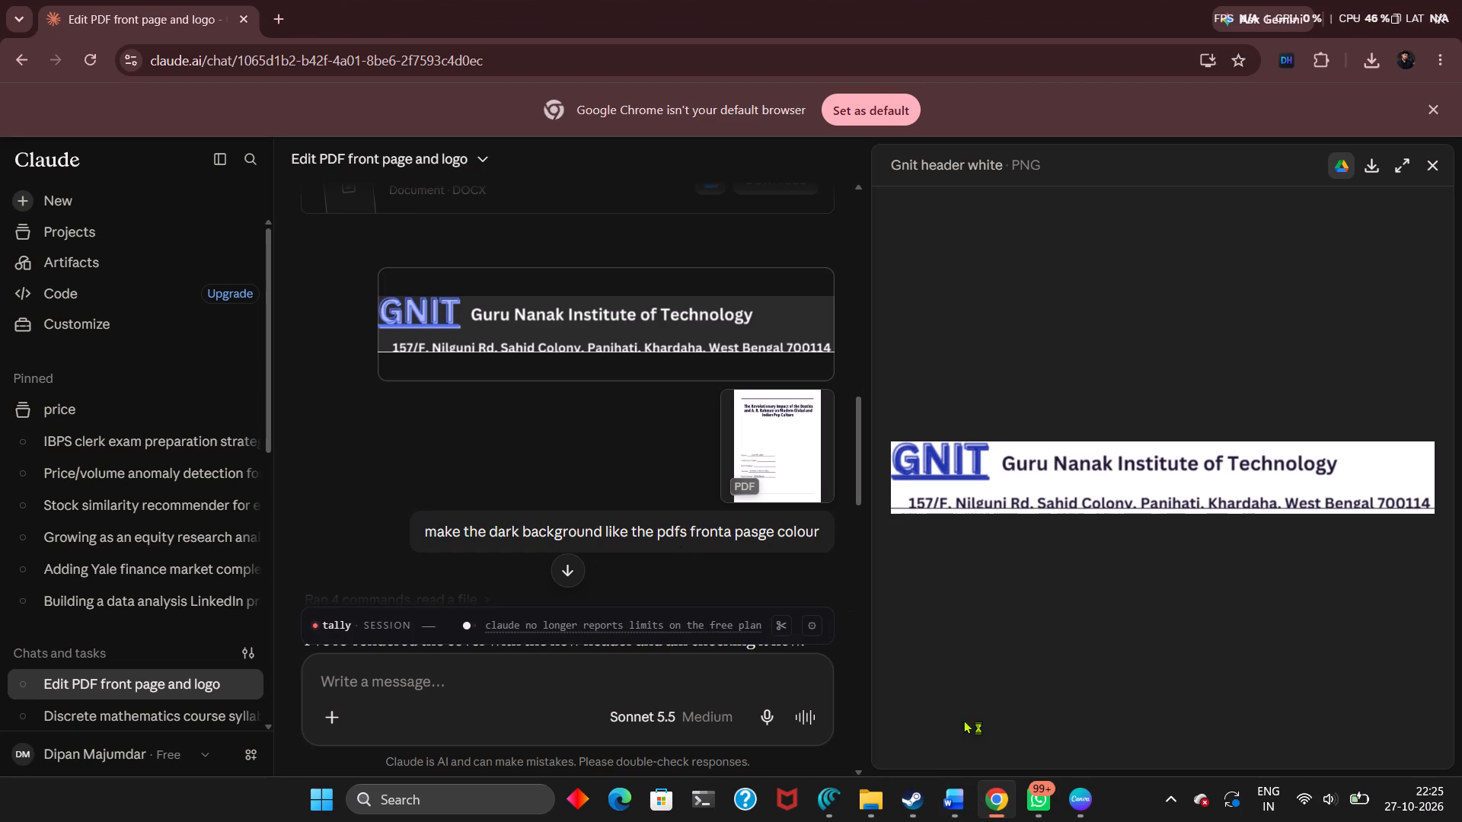
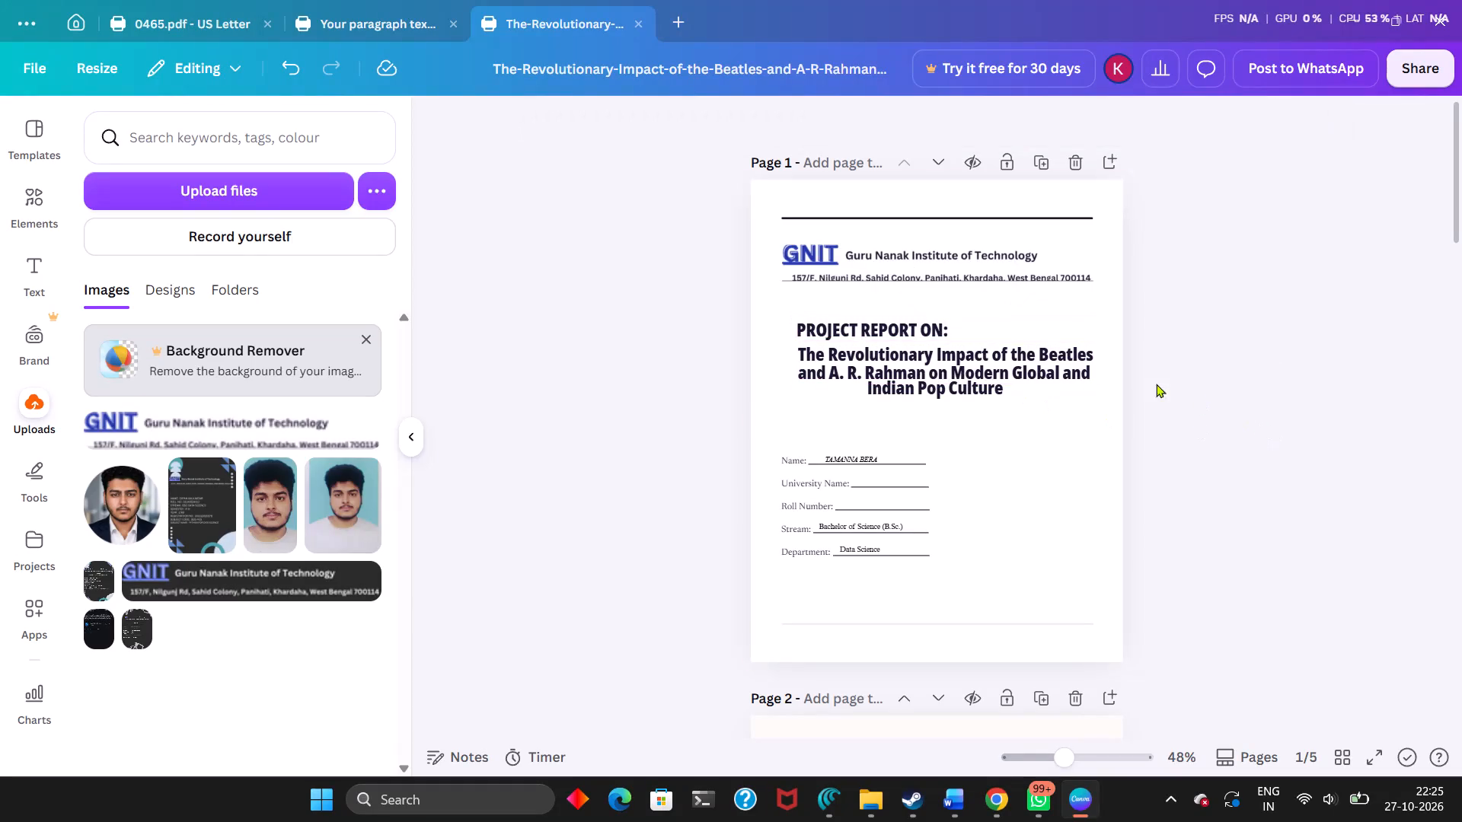
Shift the "PROJECT REPORT ON:" heading sideways to sit more centrally above the project title.
{"action": "left_click", "coordinate": [952, 316]}
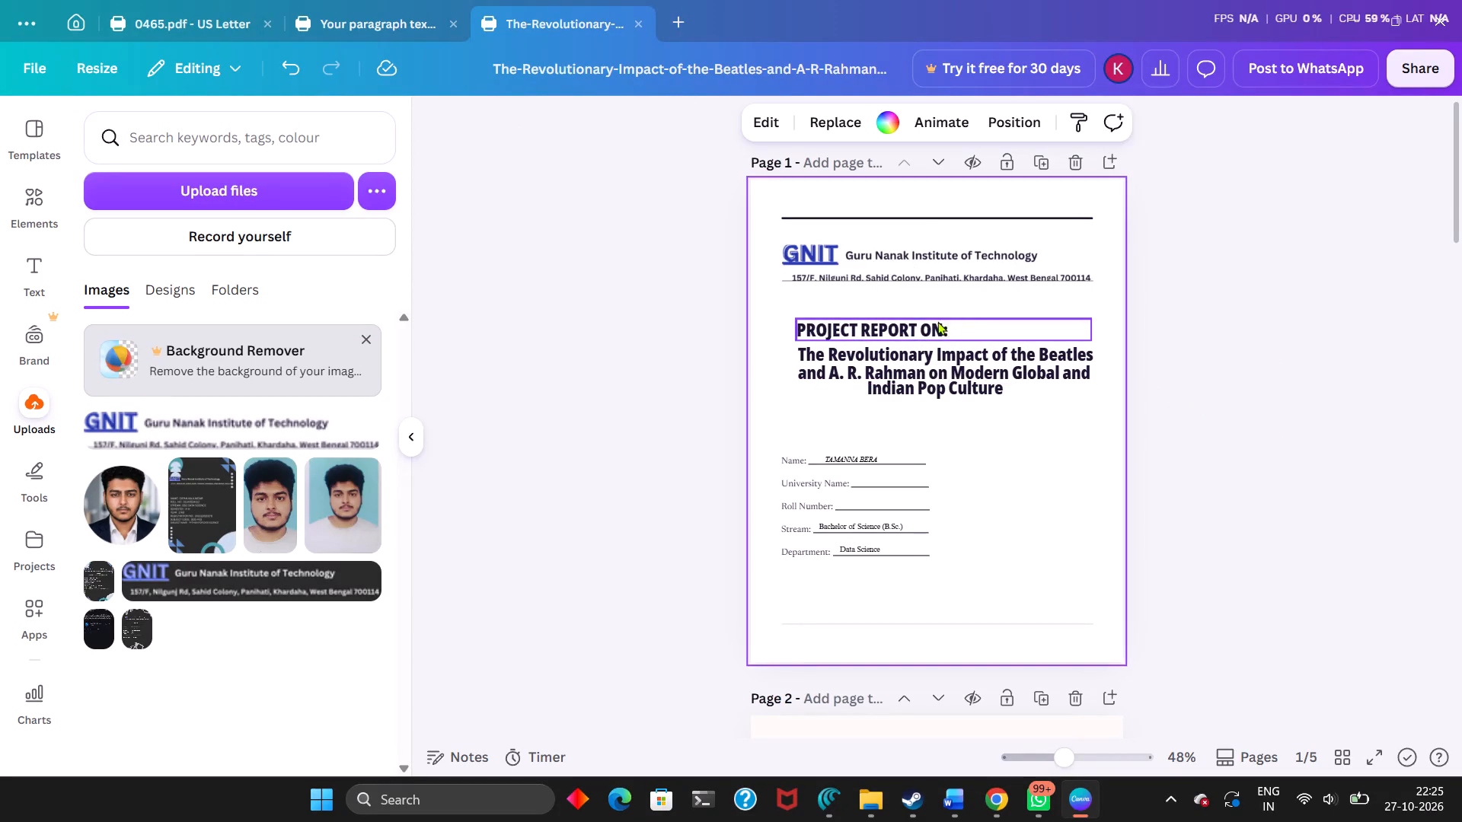
{"action": "left_click_drag", "start_coordinate": [937, 320], "coordinate": [1001, 322]}
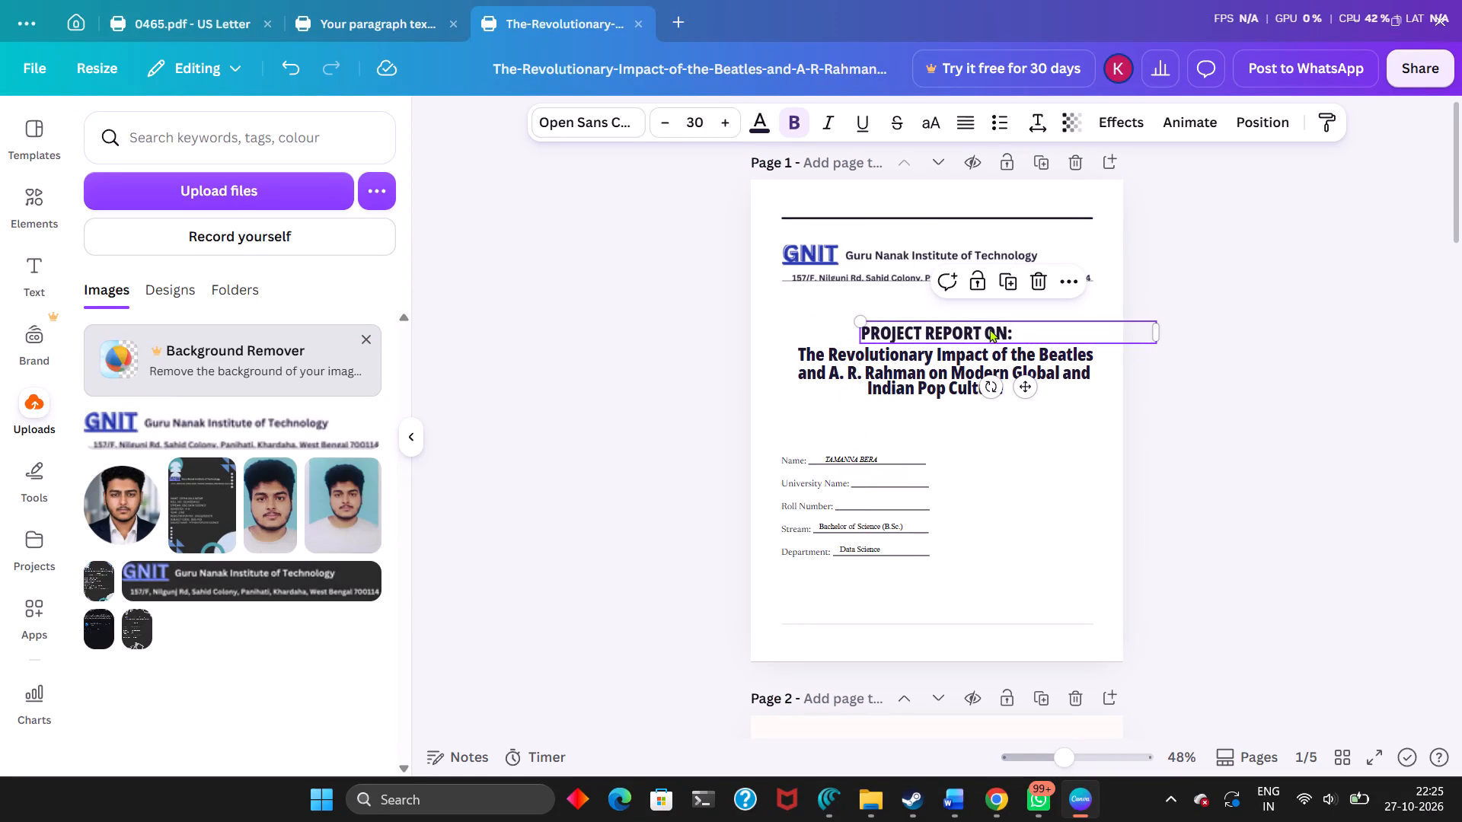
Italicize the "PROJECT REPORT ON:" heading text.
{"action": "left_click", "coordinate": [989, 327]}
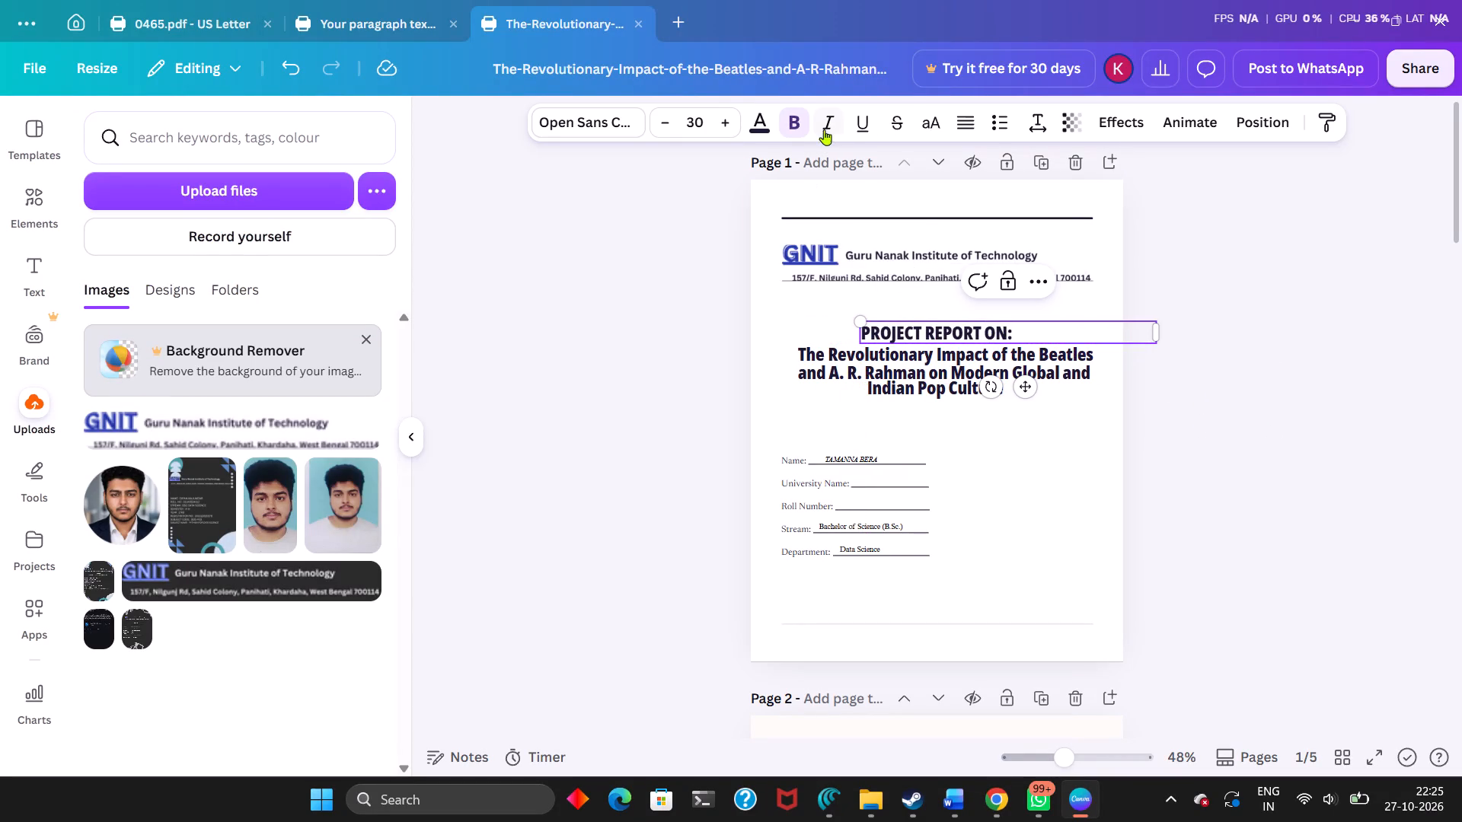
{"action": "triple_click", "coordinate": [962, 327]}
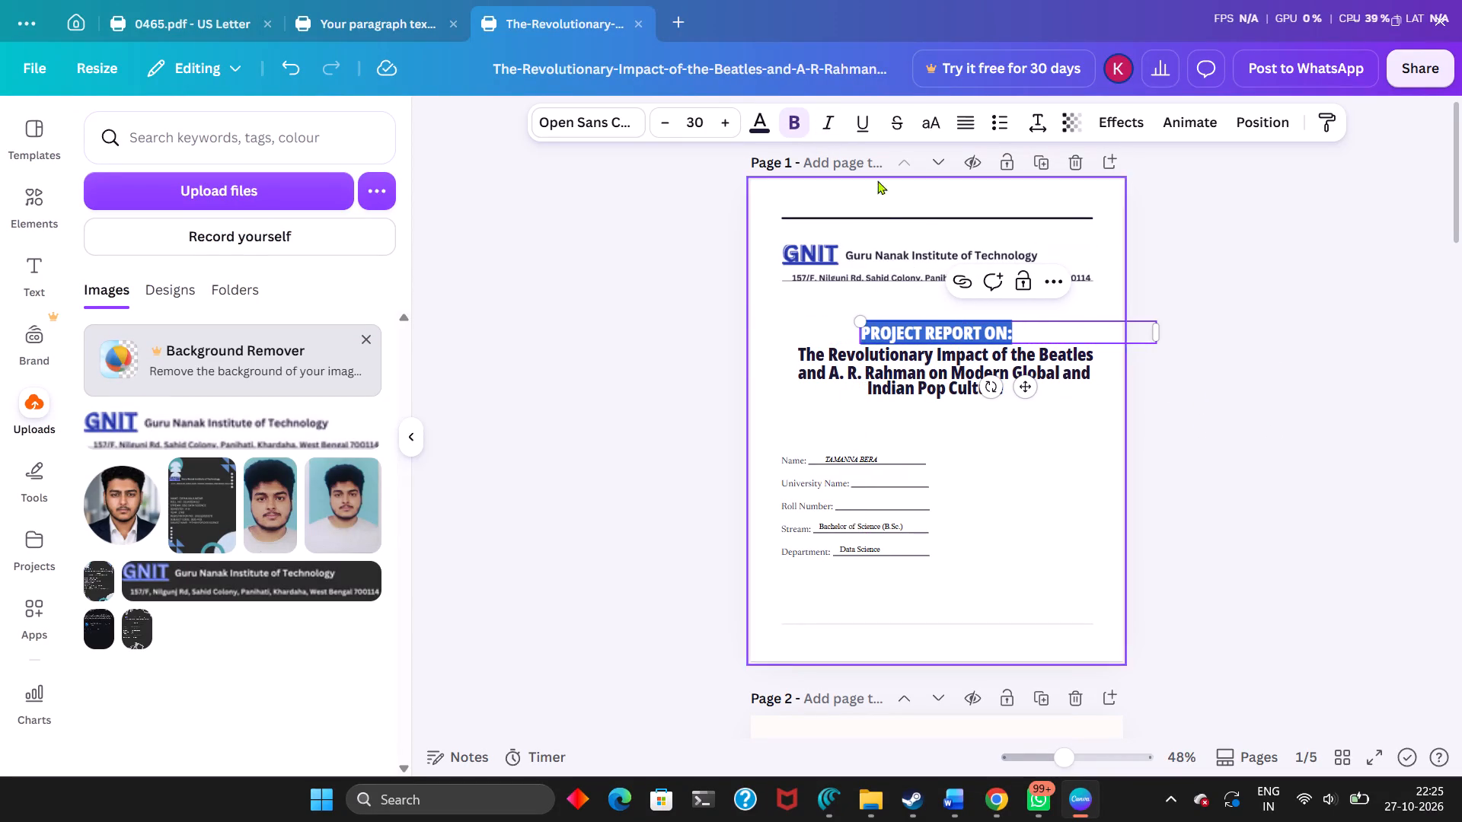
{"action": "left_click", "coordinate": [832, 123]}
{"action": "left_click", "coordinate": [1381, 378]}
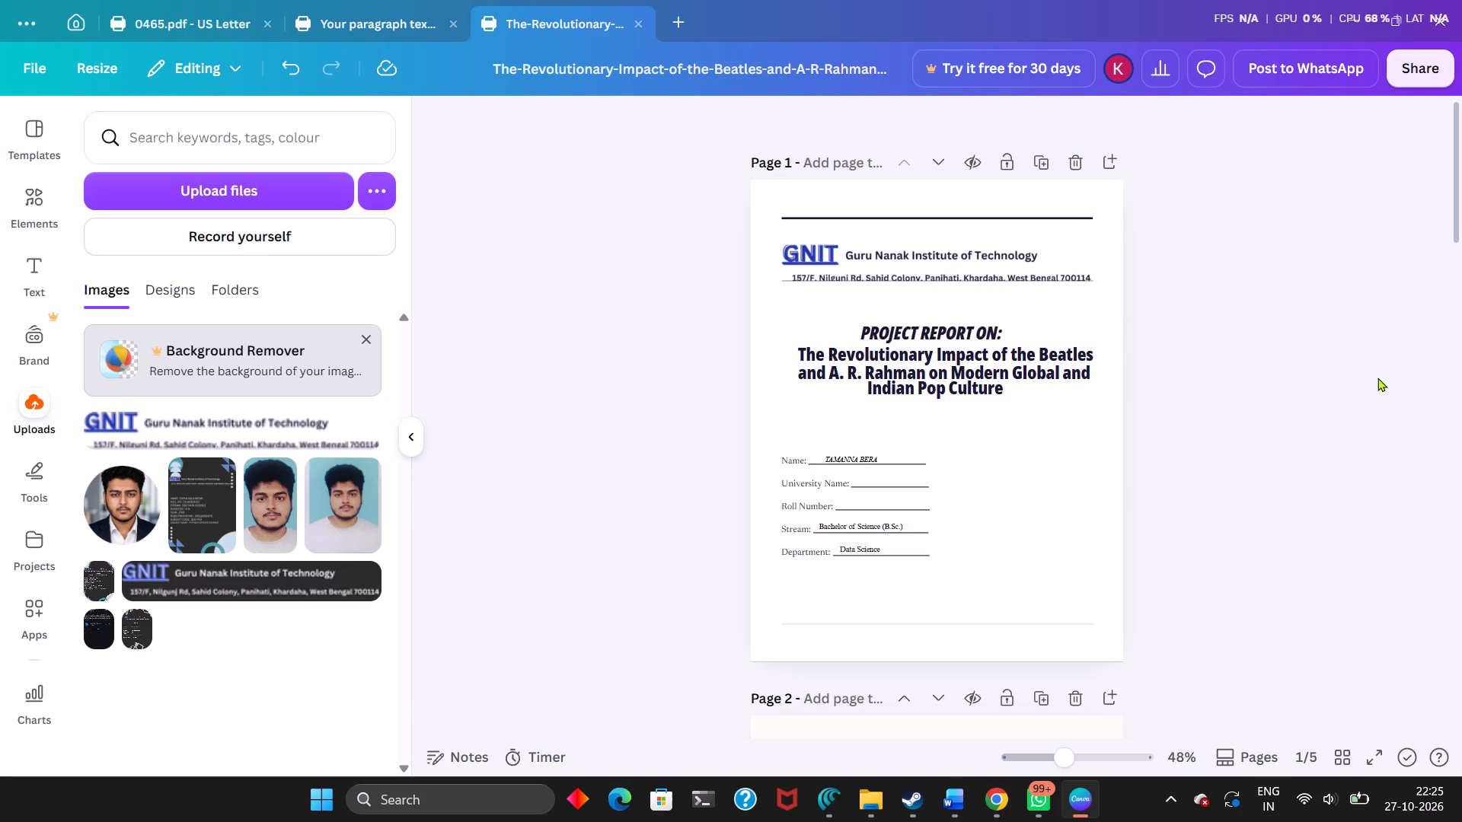
Set the "PROJECT REPORT ON:" heading to font size 29 in Times New Roman.
{"action": "triple_click", "coordinate": [942, 330]}
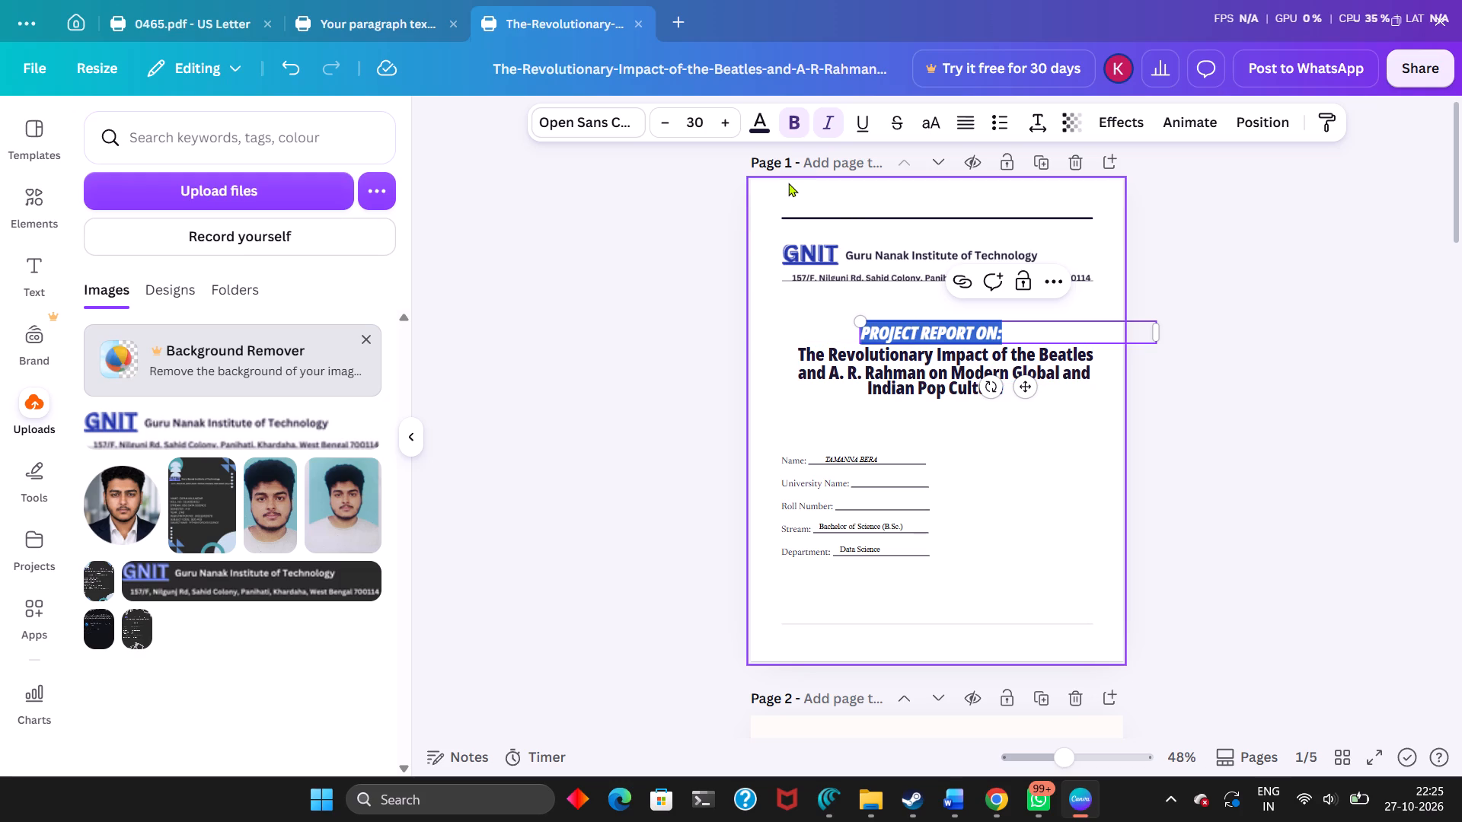
{"action": "left_click", "coordinate": [656, 116]}
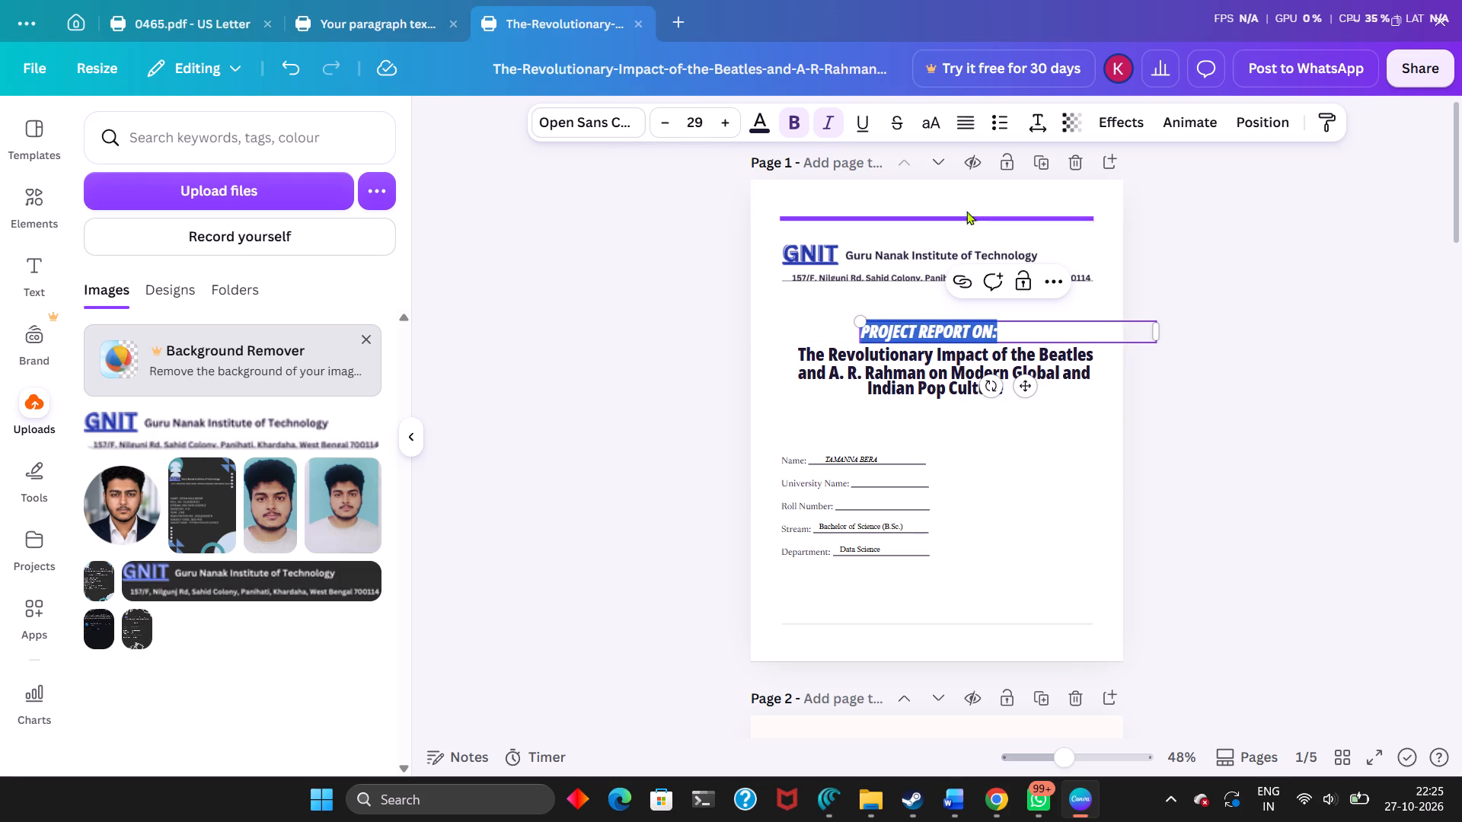
{"action": "left_click", "coordinate": [589, 121]}
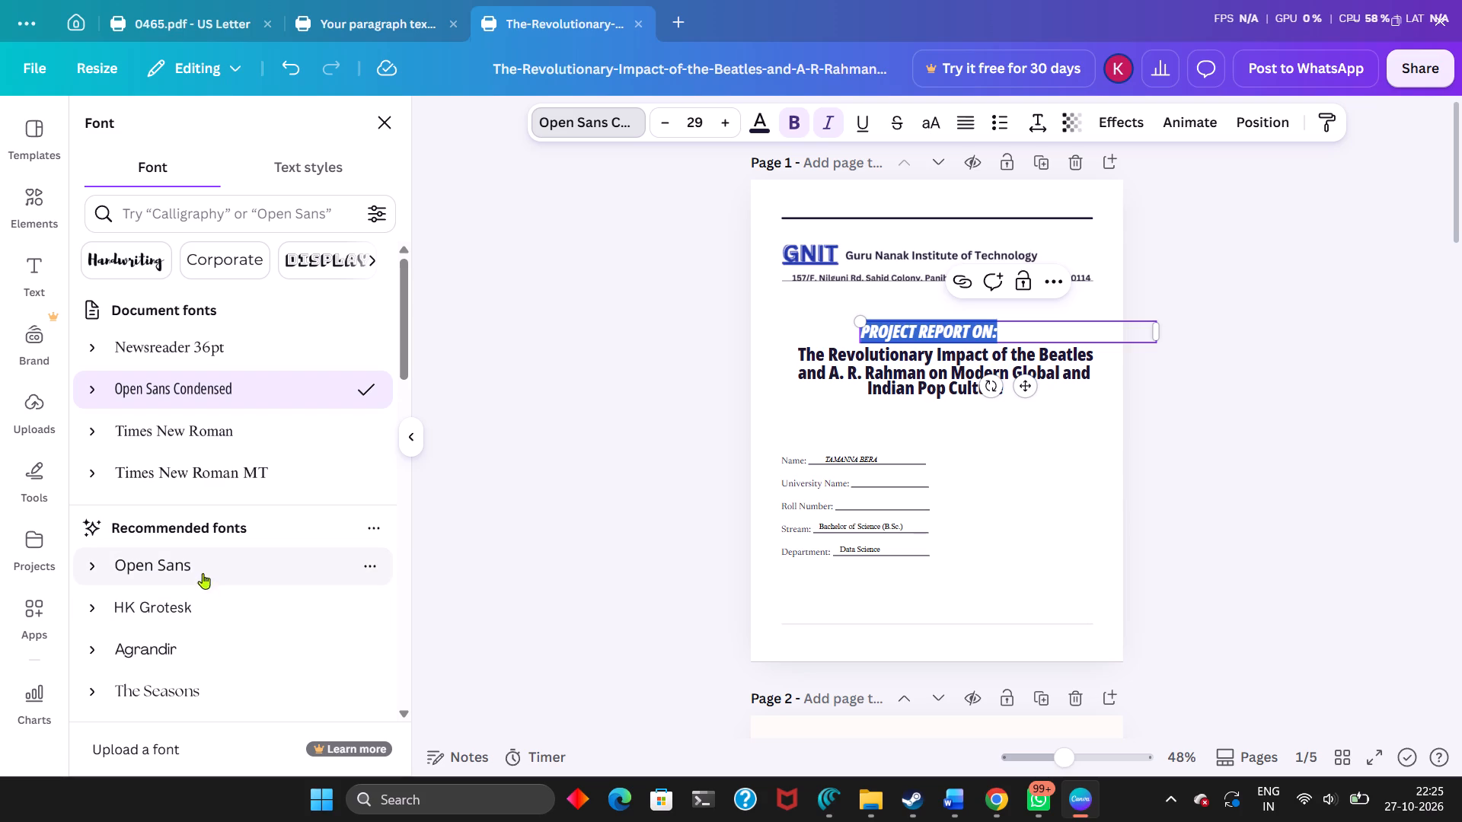
{"action": "left_click", "coordinate": [226, 473]}
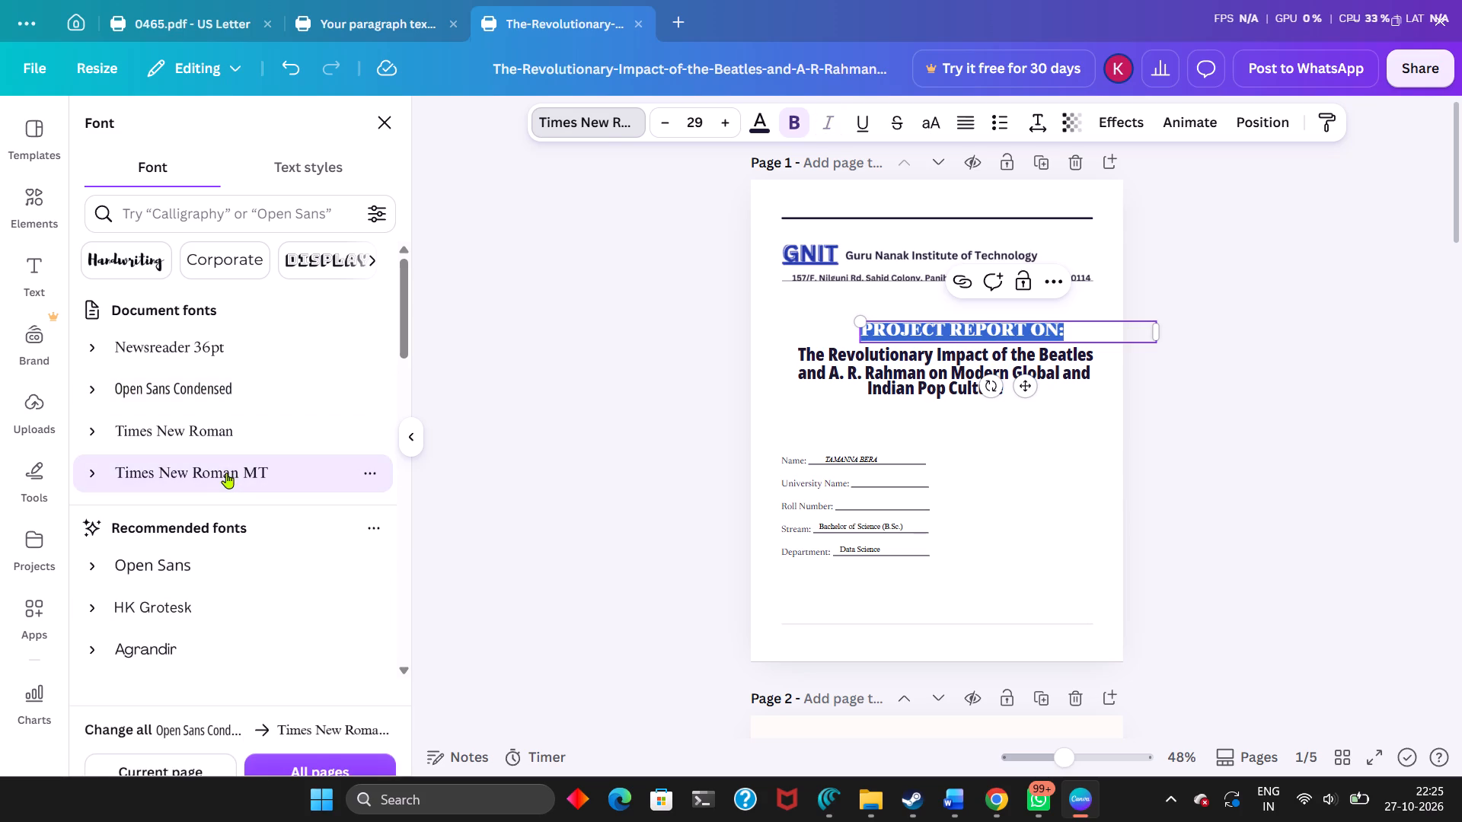
{"action": "left_click", "coordinate": [227, 432]}
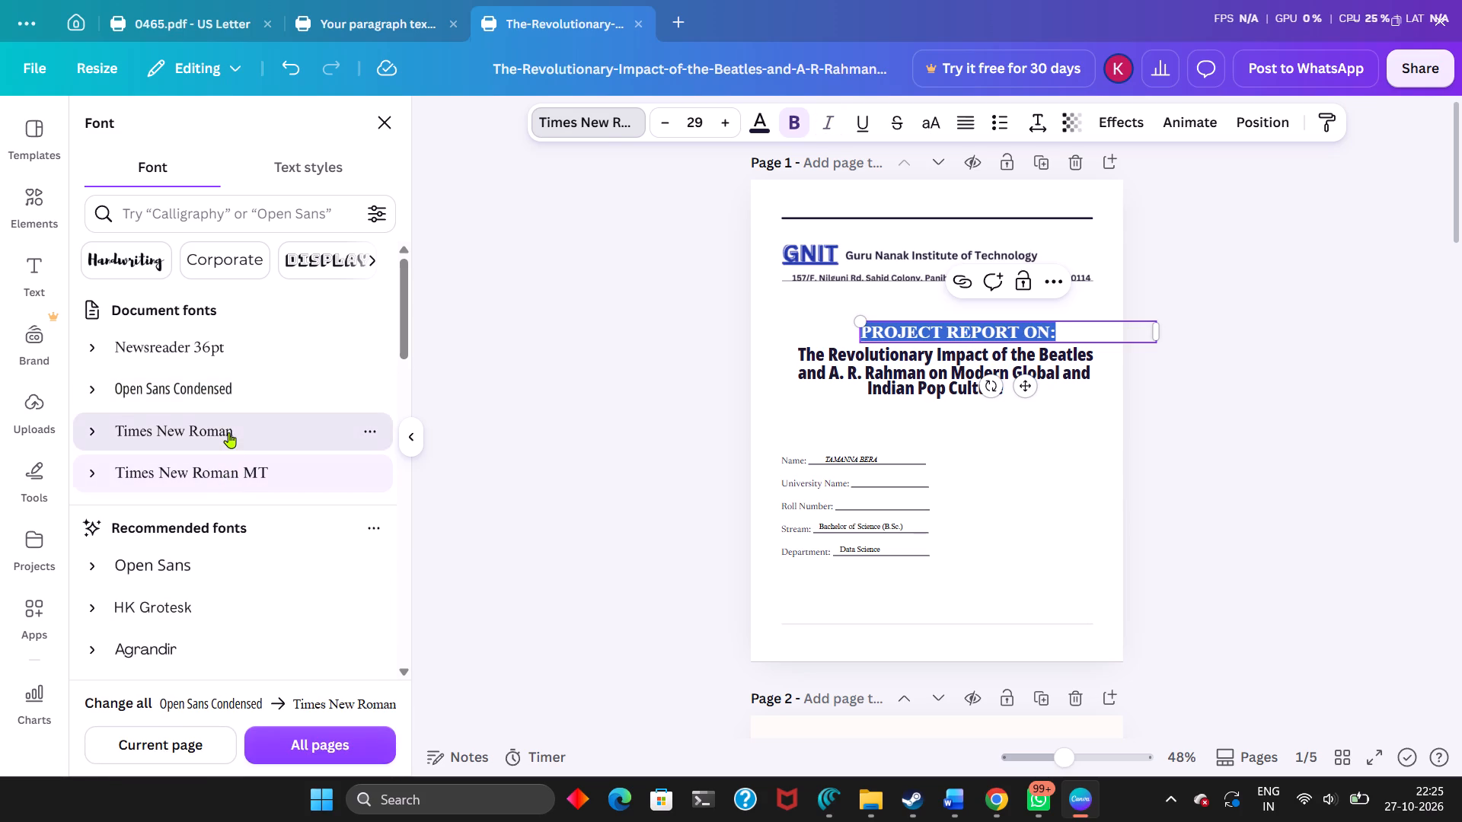
{"action": "left_click", "coordinate": [1227, 518]}
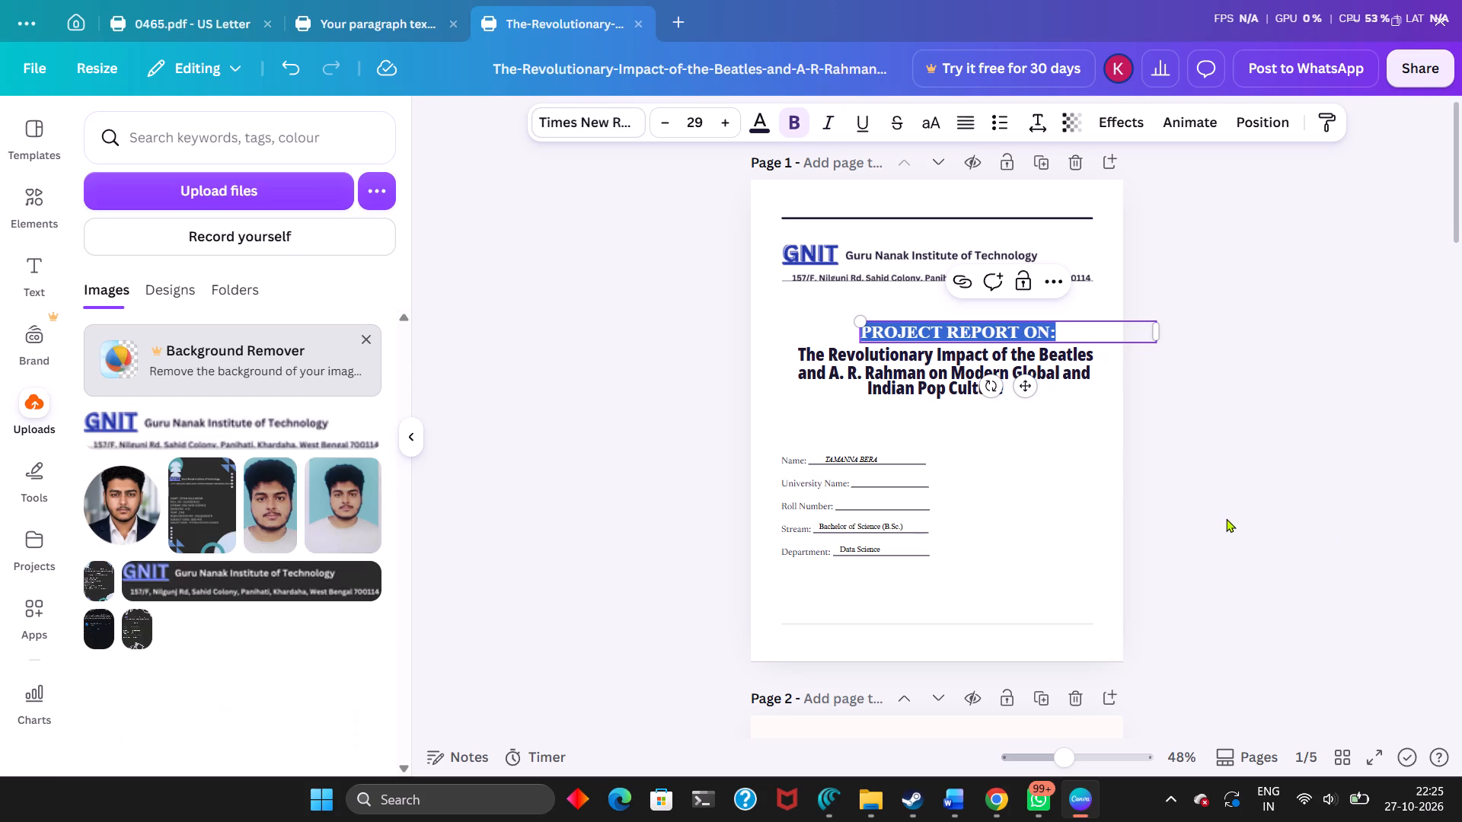
{"action": "left_click", "coordinate": [1226, 517]}
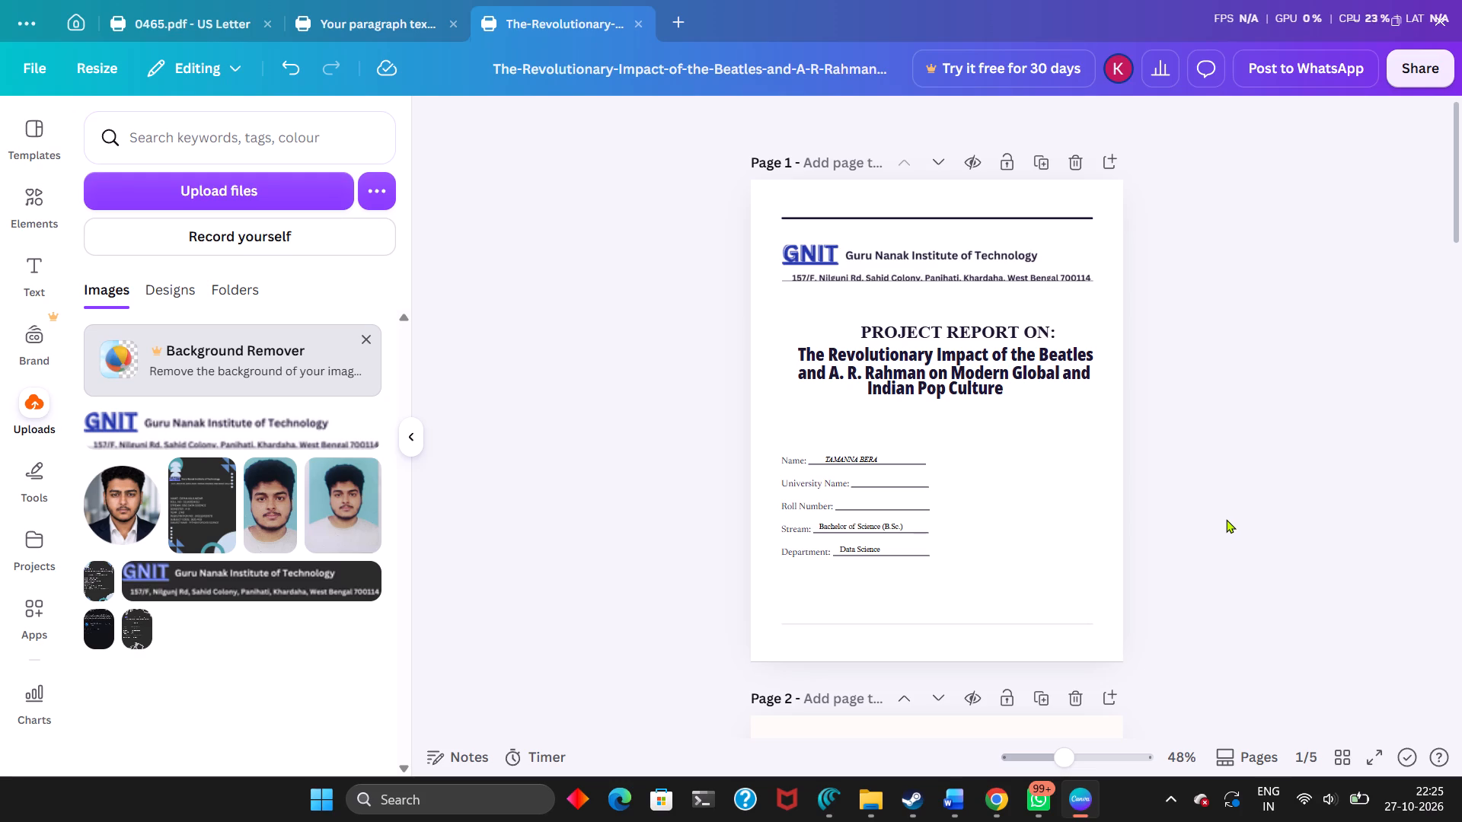
Nudge the title's third line, "Indian Pop Culture", slightly down to even out the line spacing.
{"action": "left_click", "coordinate": [971, 388]}
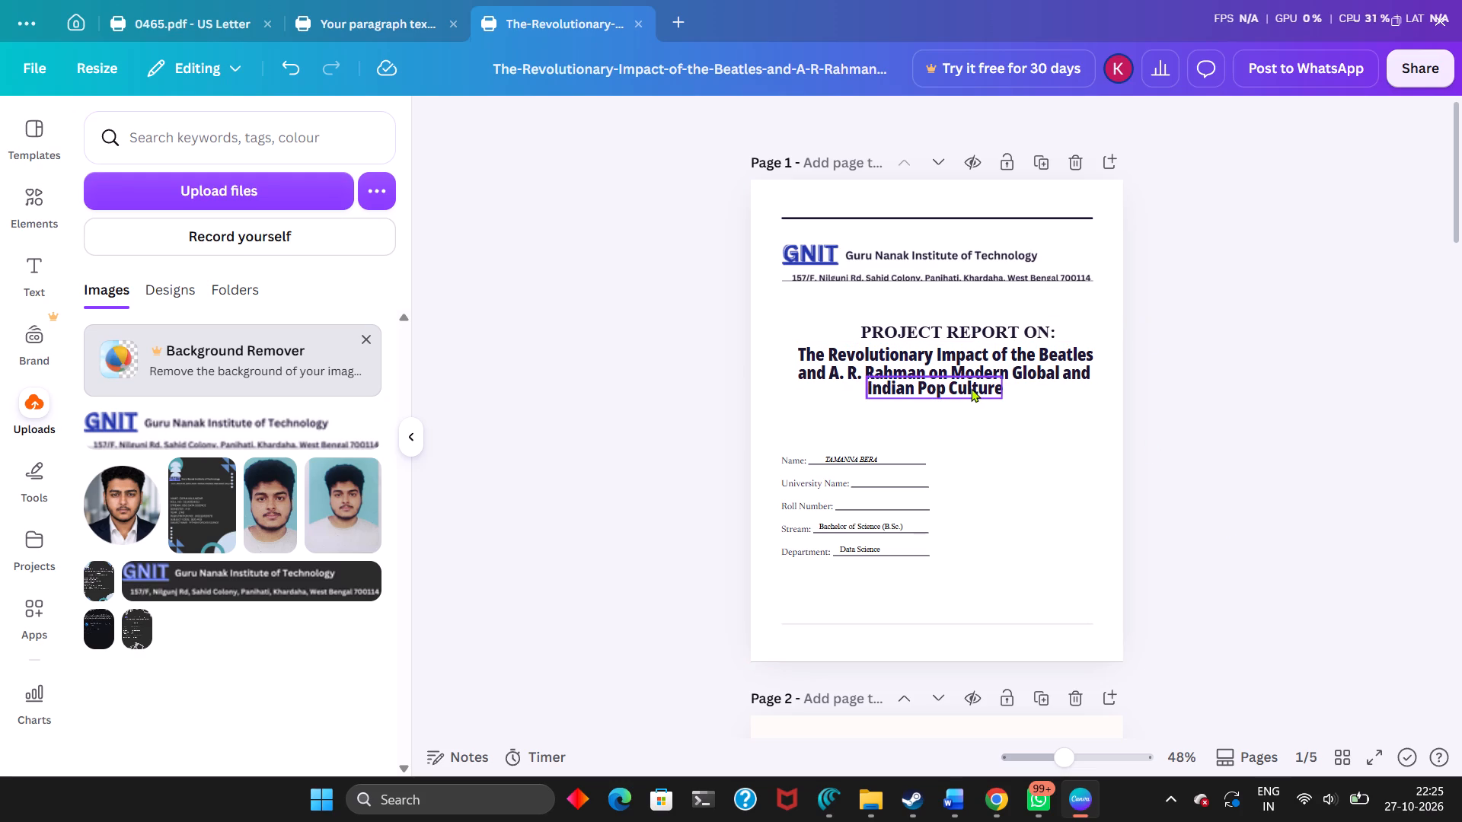
{"action": "left_click", "coordinate": [1268, 449]}
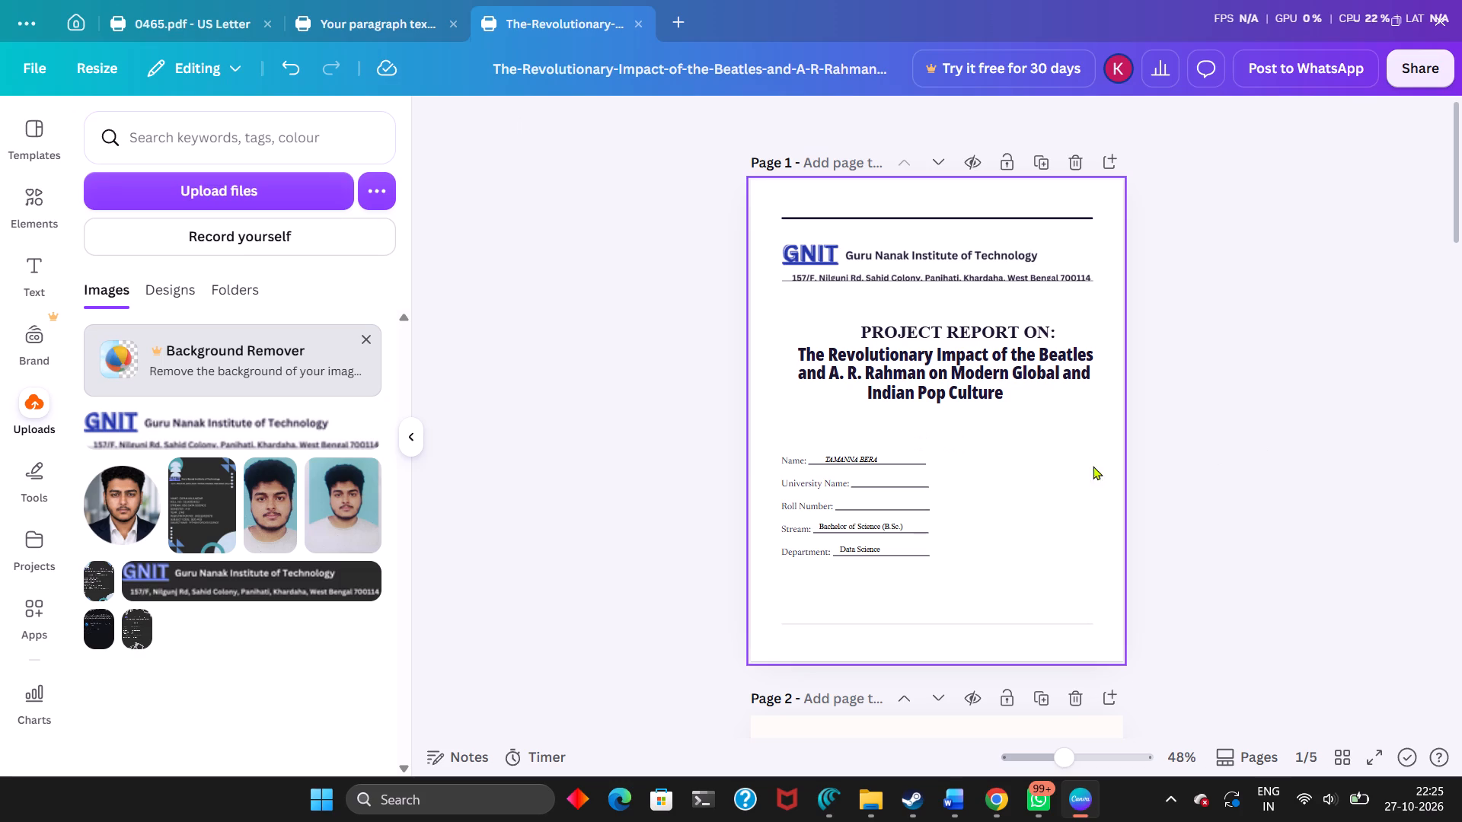
Delete the "University Name:" label and its blank line from the details on page 1.
{"action": "left_click", "coordinate": [869, 477]}
{"action": "left_click", "coordinate": [861, 486]}
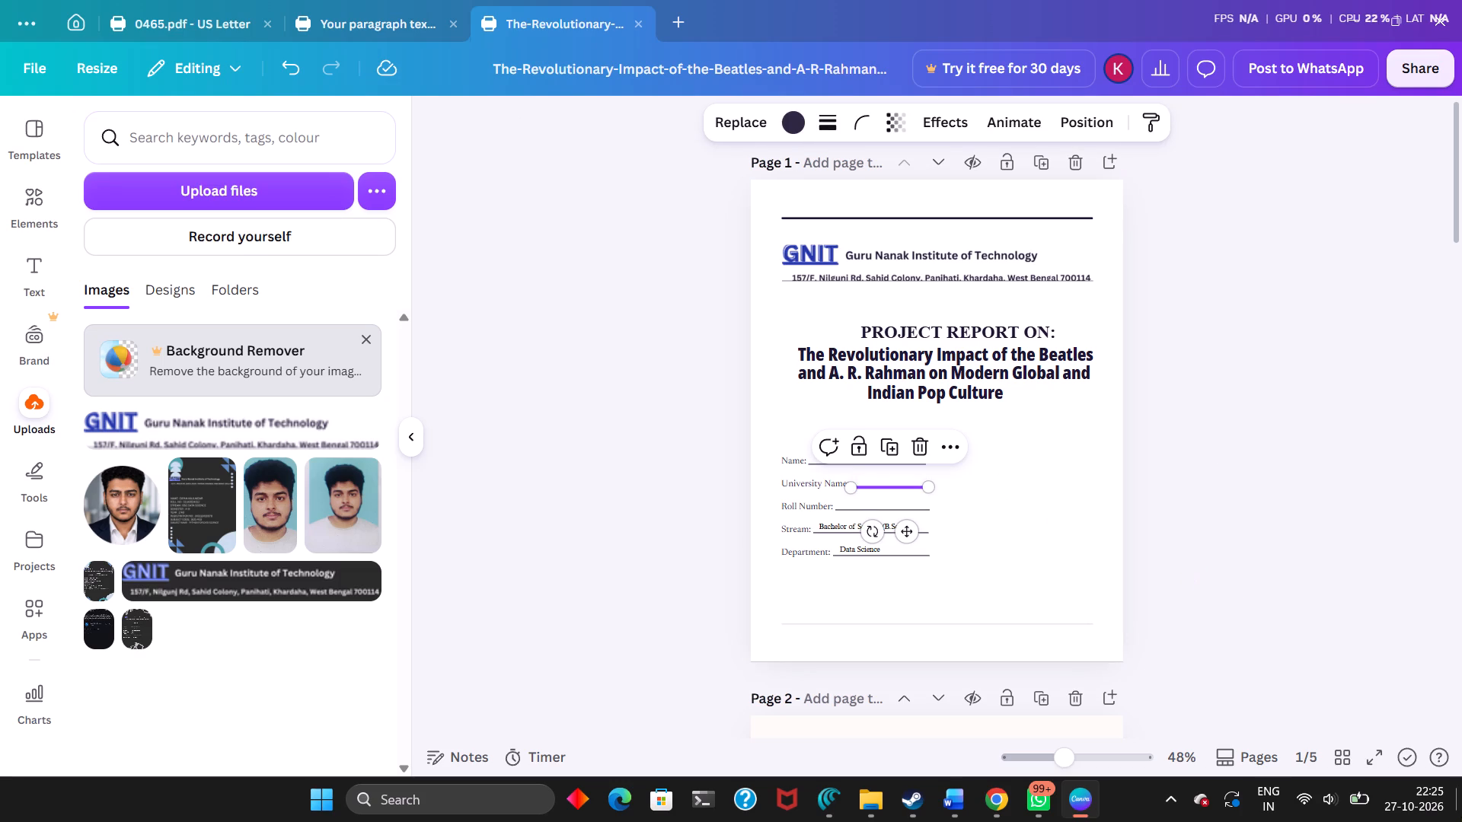
{"action": "left_click", "coordinate": [1328, 556]}
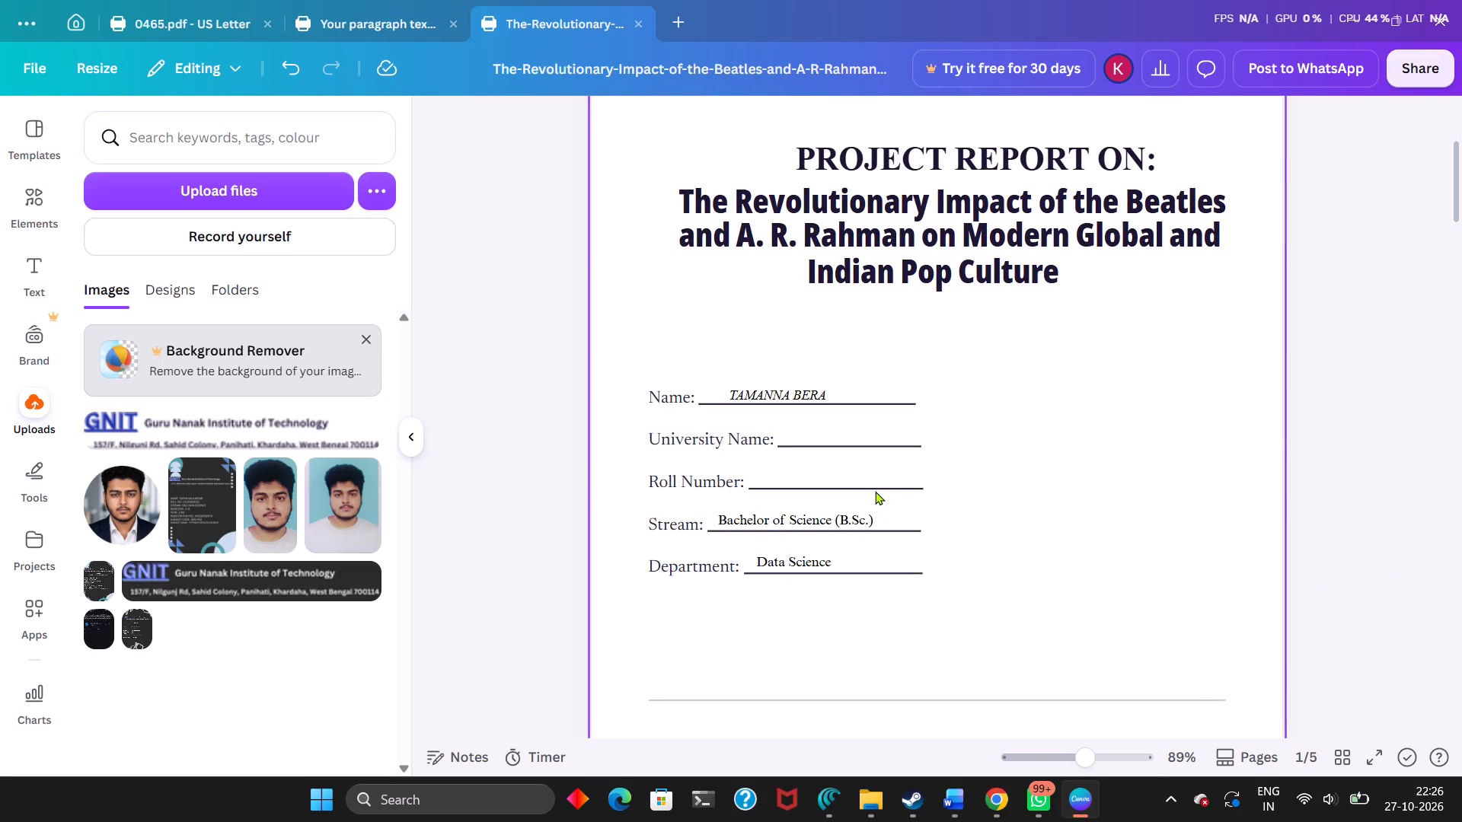
{"action": "left_click", "coordinate": [851, 445]}
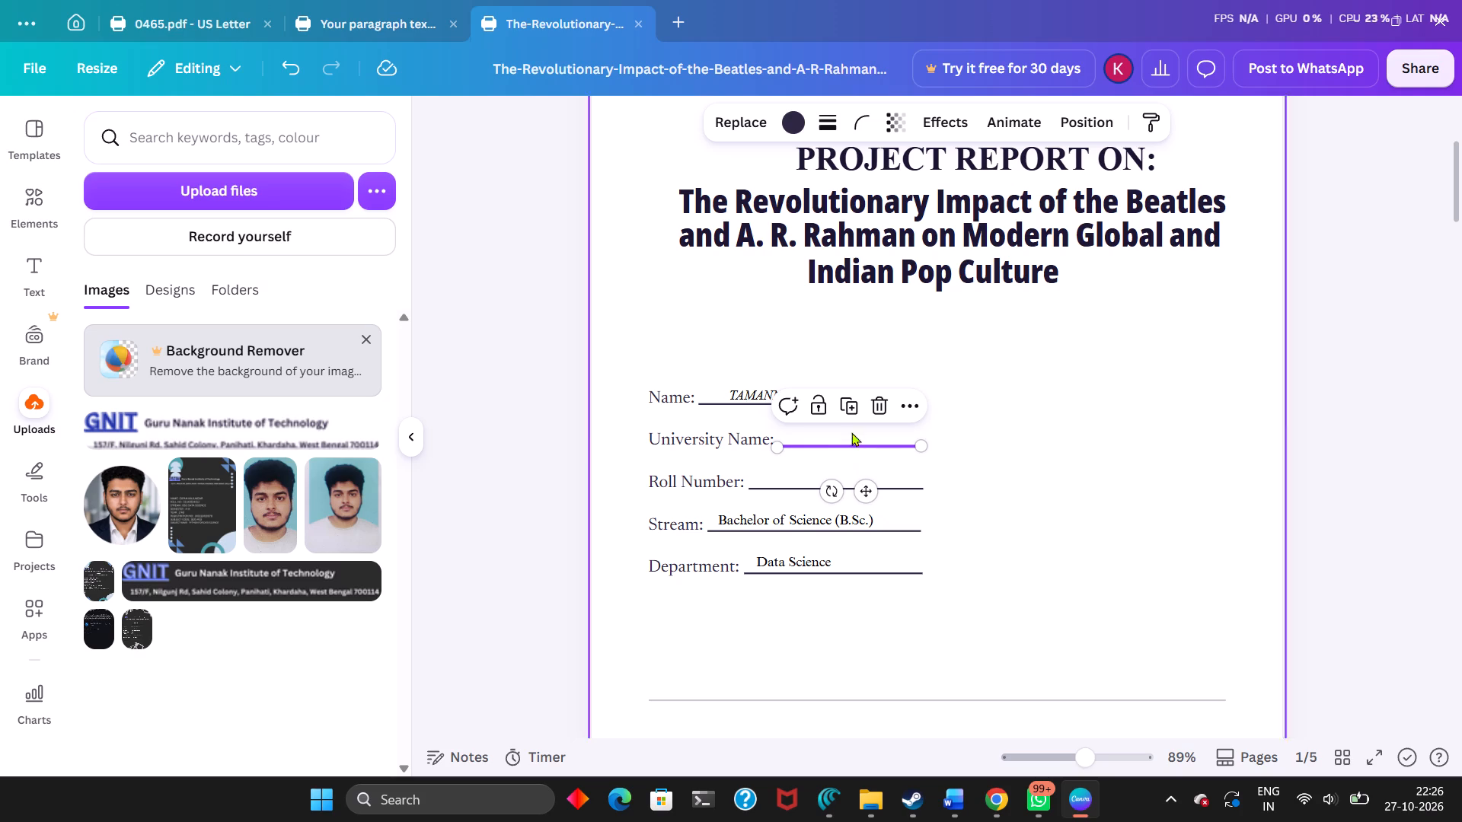
{"action": "left_click", "coordinate": [876, 413]}
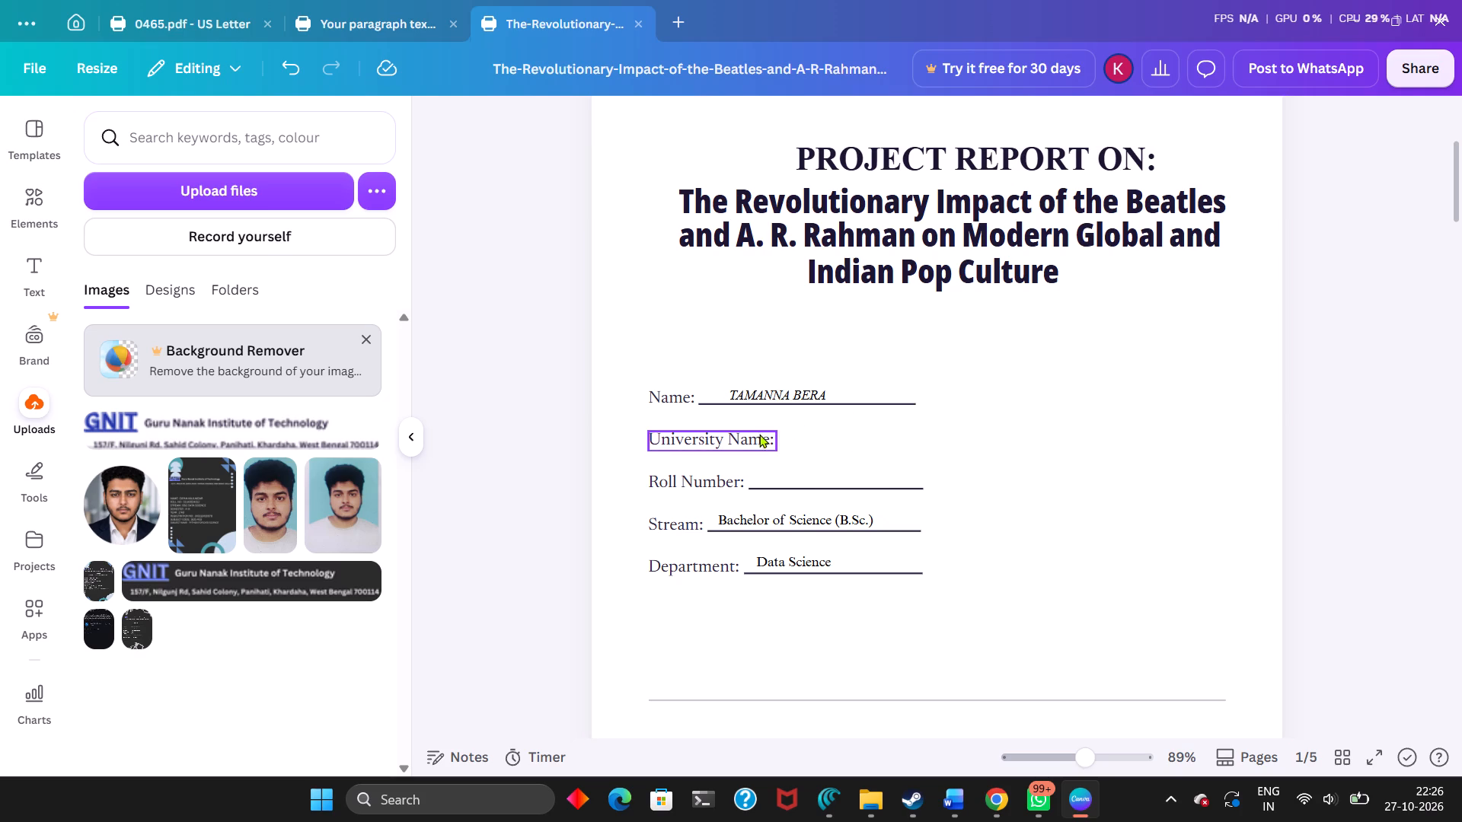
{"action": "left_click", "coordinate": [754, 436]}
{"action": "left_click", "coordinate": [744, 393]}
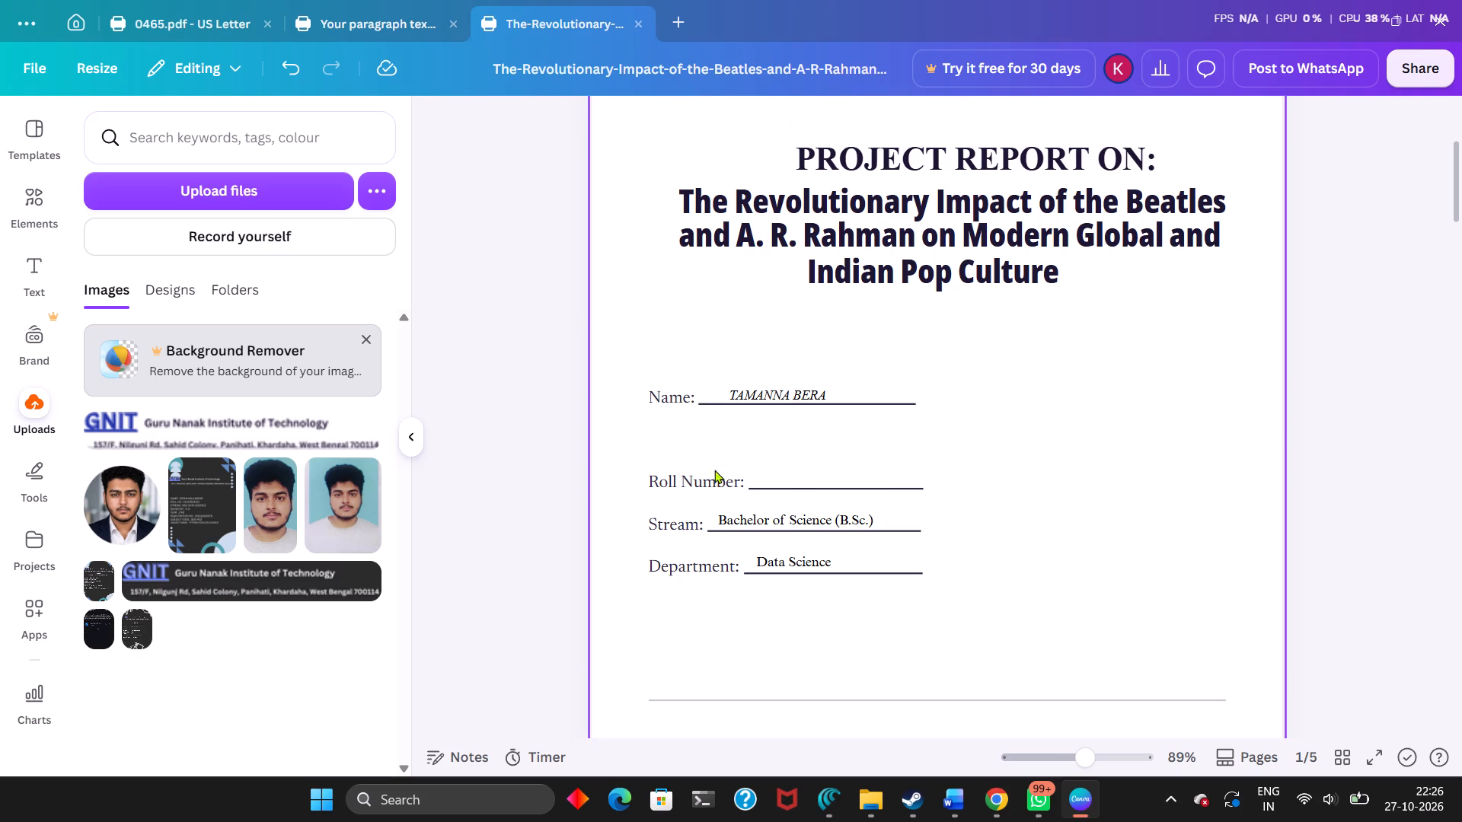
Move the "Roll Number:" label and its blank line up into the gap below the Name row.
{"action": "left_click_drag", "start_coordinate": [710, 474], "coordinate": [710, 448]}
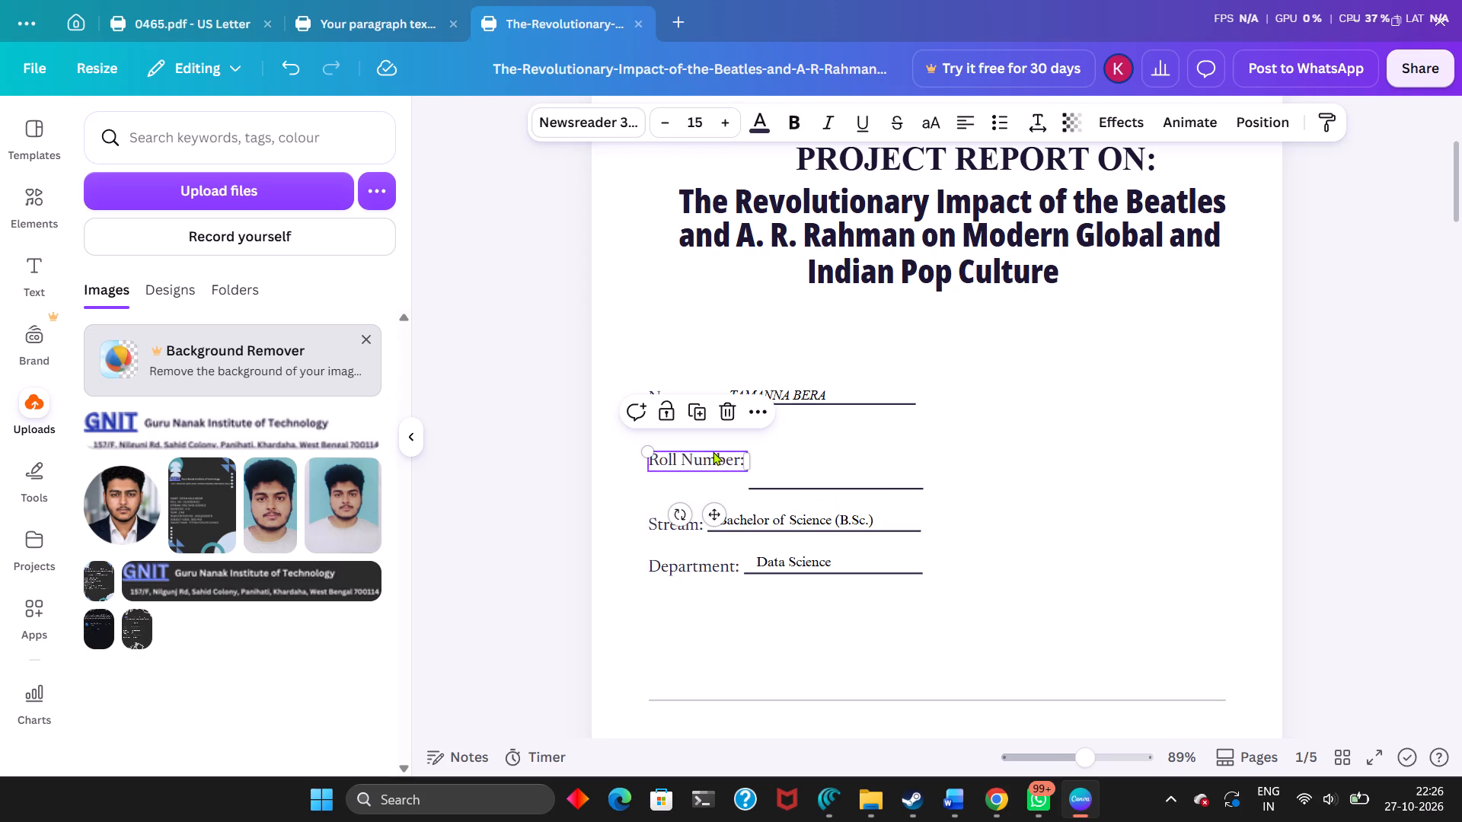
{"action": "left_click_drag", "start_coordinate": [778, 488], "coordinate": [780, 471]}
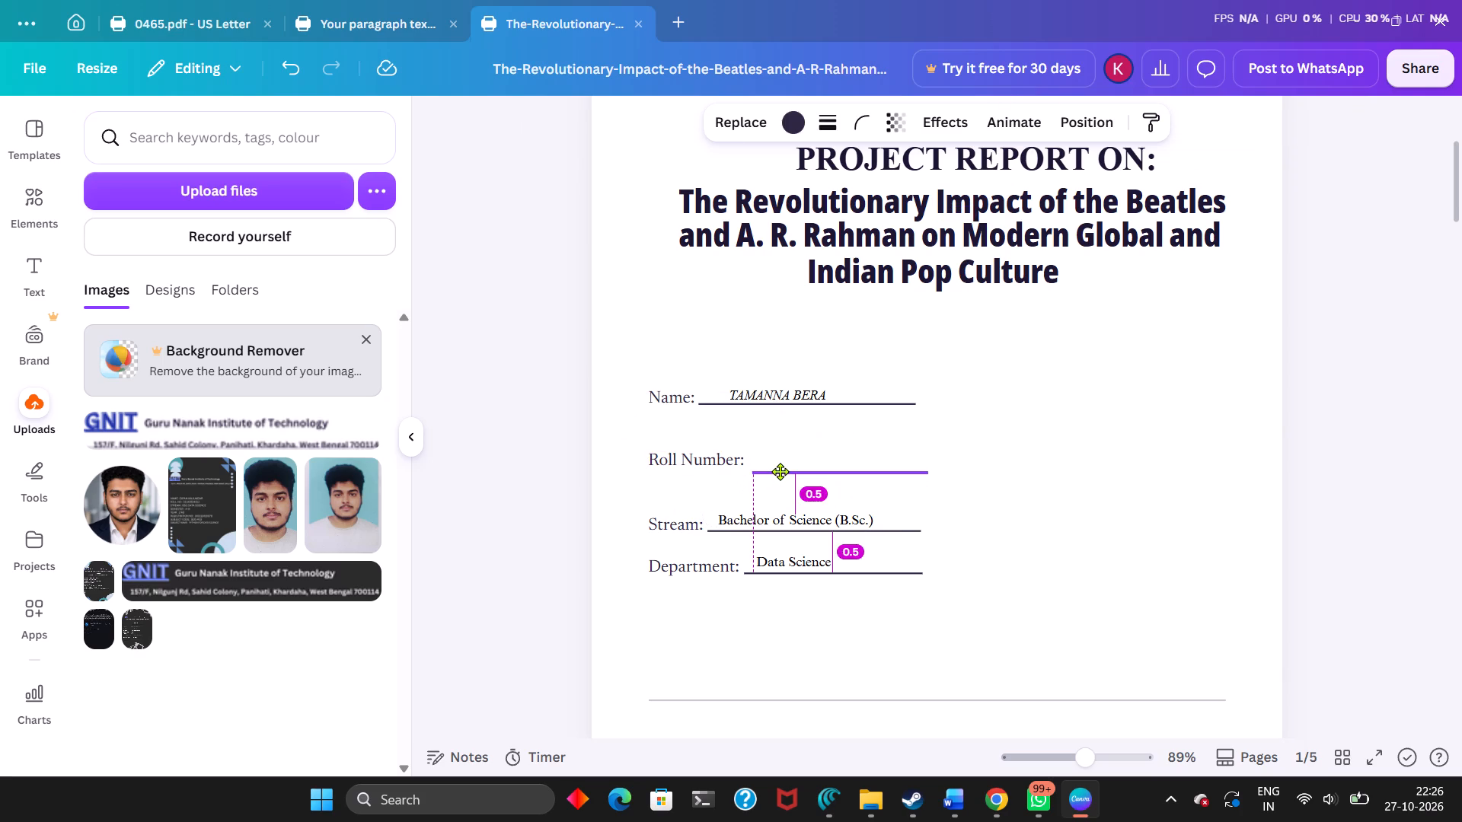
{"action": "left_click_drag", "start_coordinate": [780, 471], "coordinate": [779, 464]}
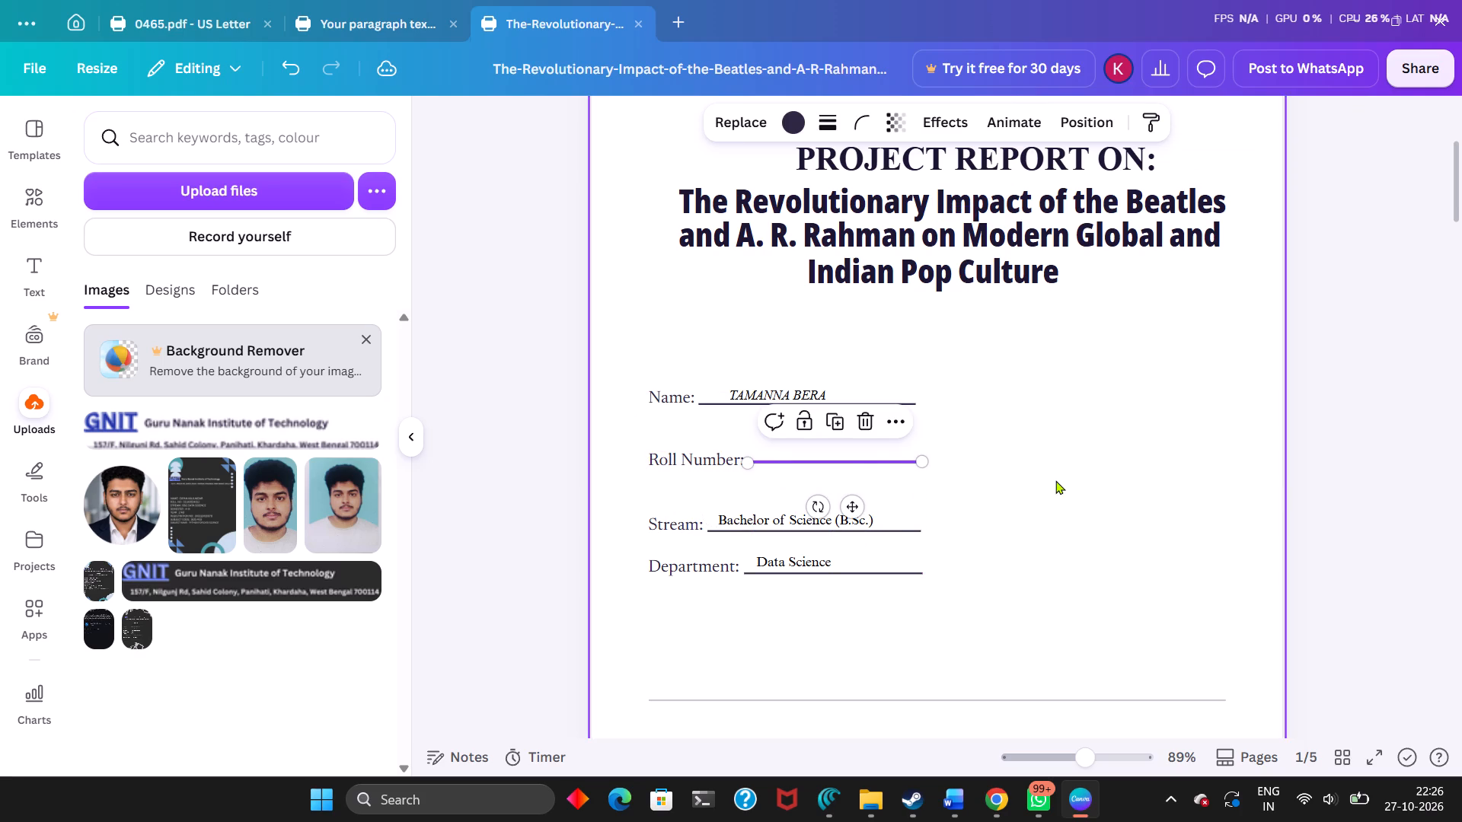
{"action": "left_click", "coordinate": [1032, 473]}
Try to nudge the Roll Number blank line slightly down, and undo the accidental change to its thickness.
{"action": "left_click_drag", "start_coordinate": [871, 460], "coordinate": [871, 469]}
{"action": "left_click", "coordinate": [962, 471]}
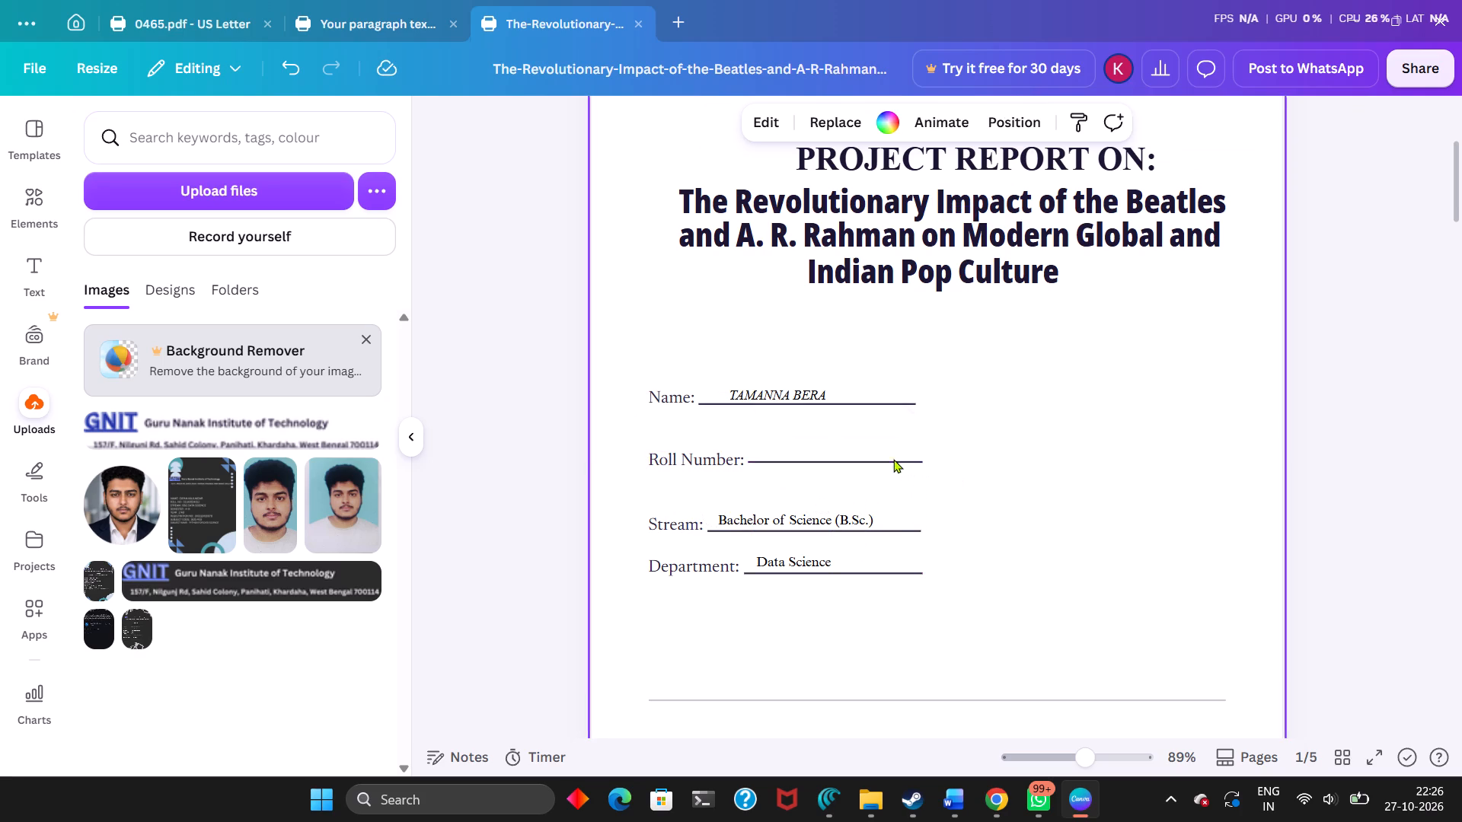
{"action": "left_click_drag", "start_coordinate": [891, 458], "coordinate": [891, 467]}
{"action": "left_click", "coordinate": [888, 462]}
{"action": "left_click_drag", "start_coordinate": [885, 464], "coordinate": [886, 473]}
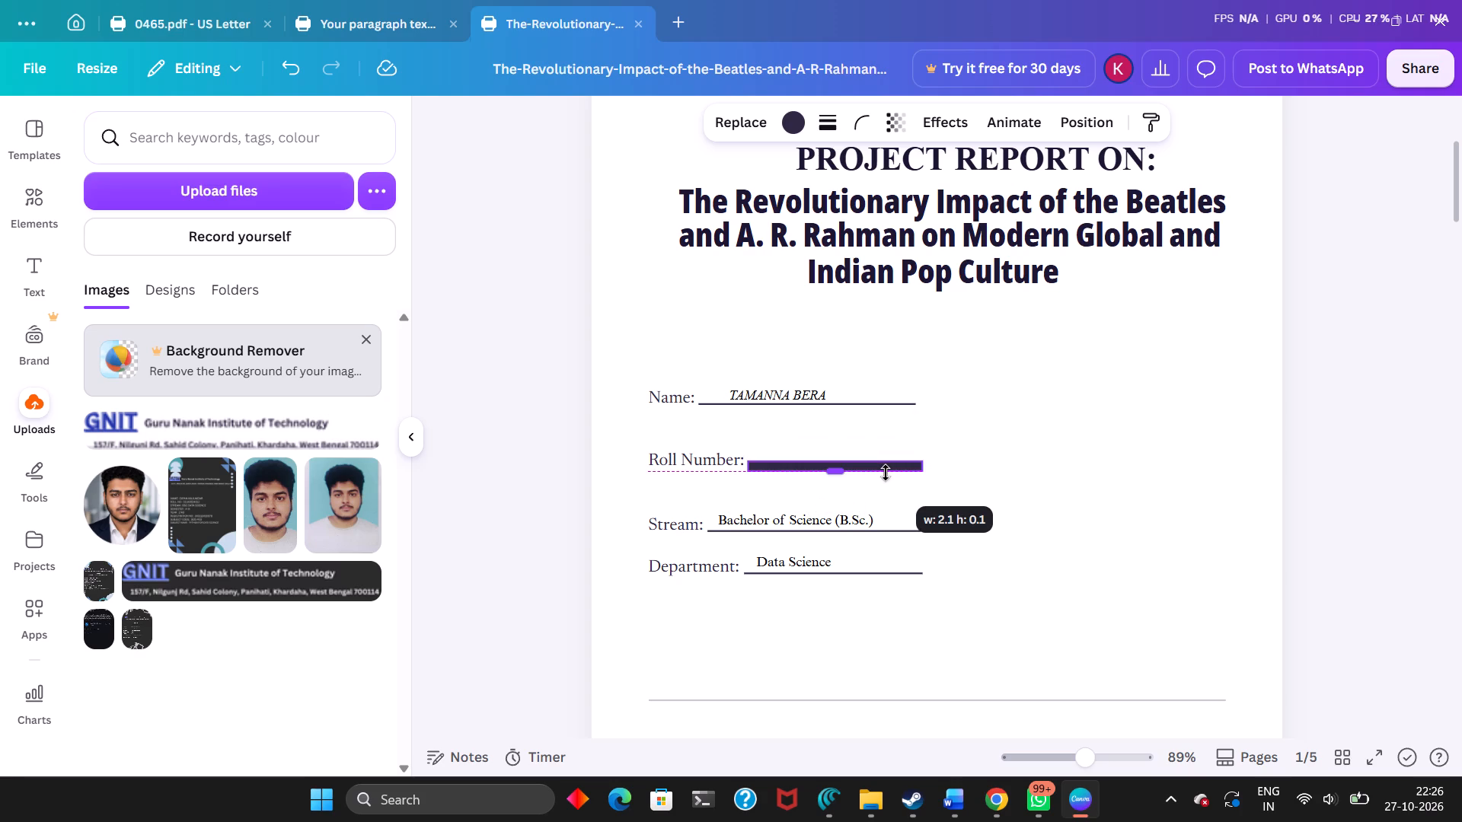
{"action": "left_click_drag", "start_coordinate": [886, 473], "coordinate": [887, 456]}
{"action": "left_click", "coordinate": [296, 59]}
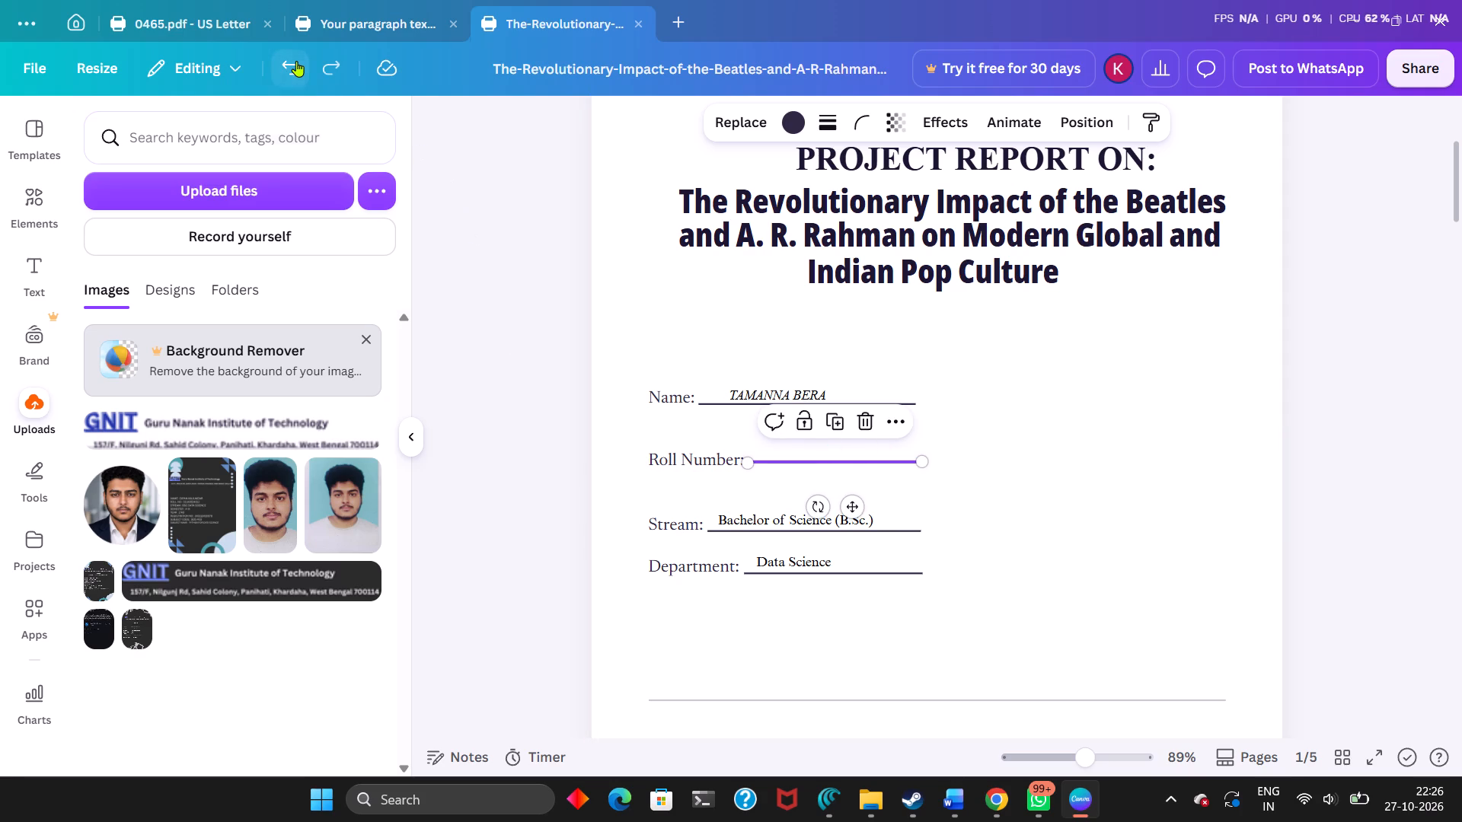
Move the Roll Number blank line slightly down to align with the bottom of its label.
{"action": "left_click", "coordinate": [1336, 503]}
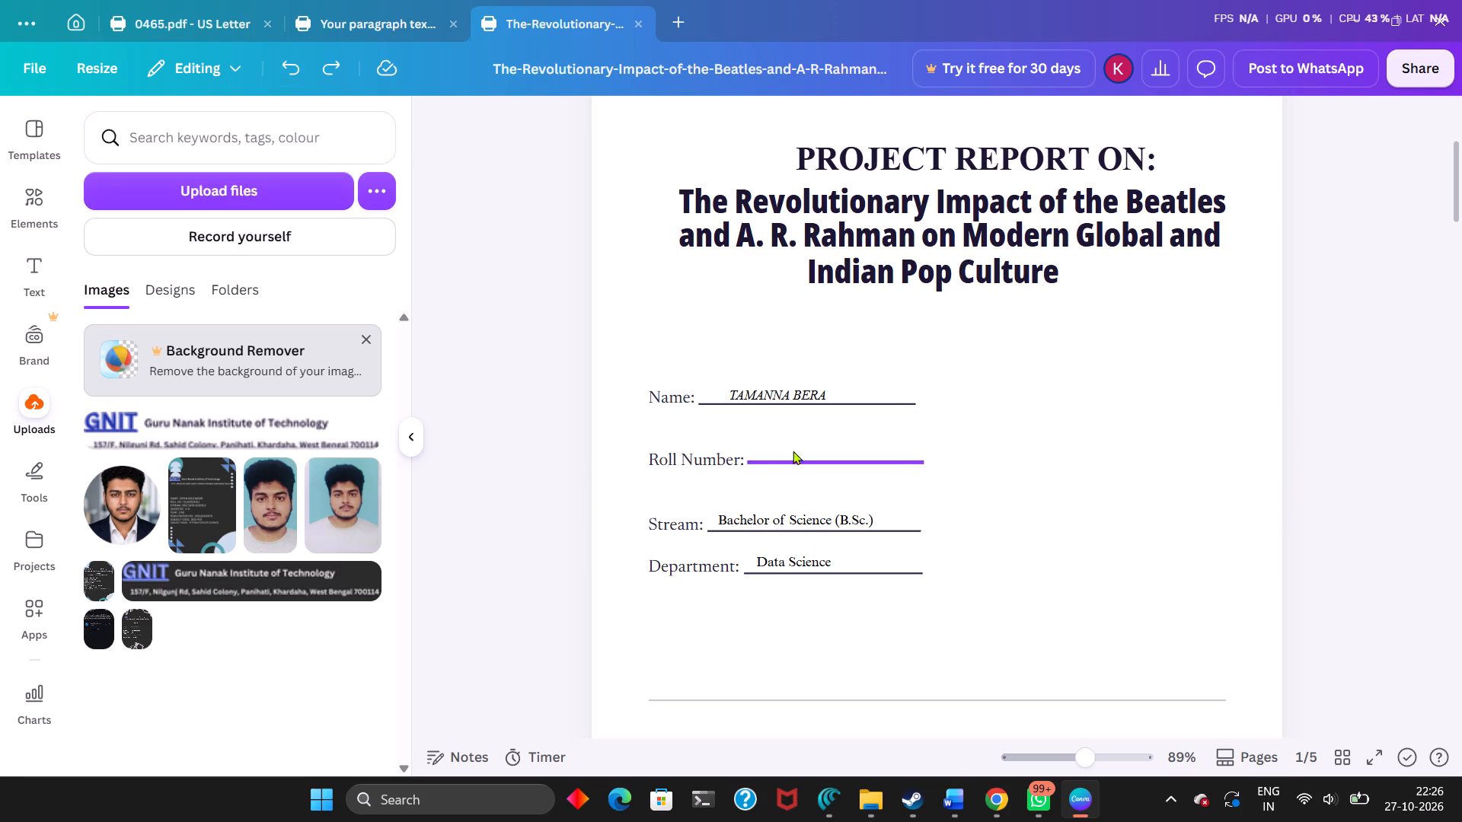
{"action": "left_click", "coordinate": [786, 460]}
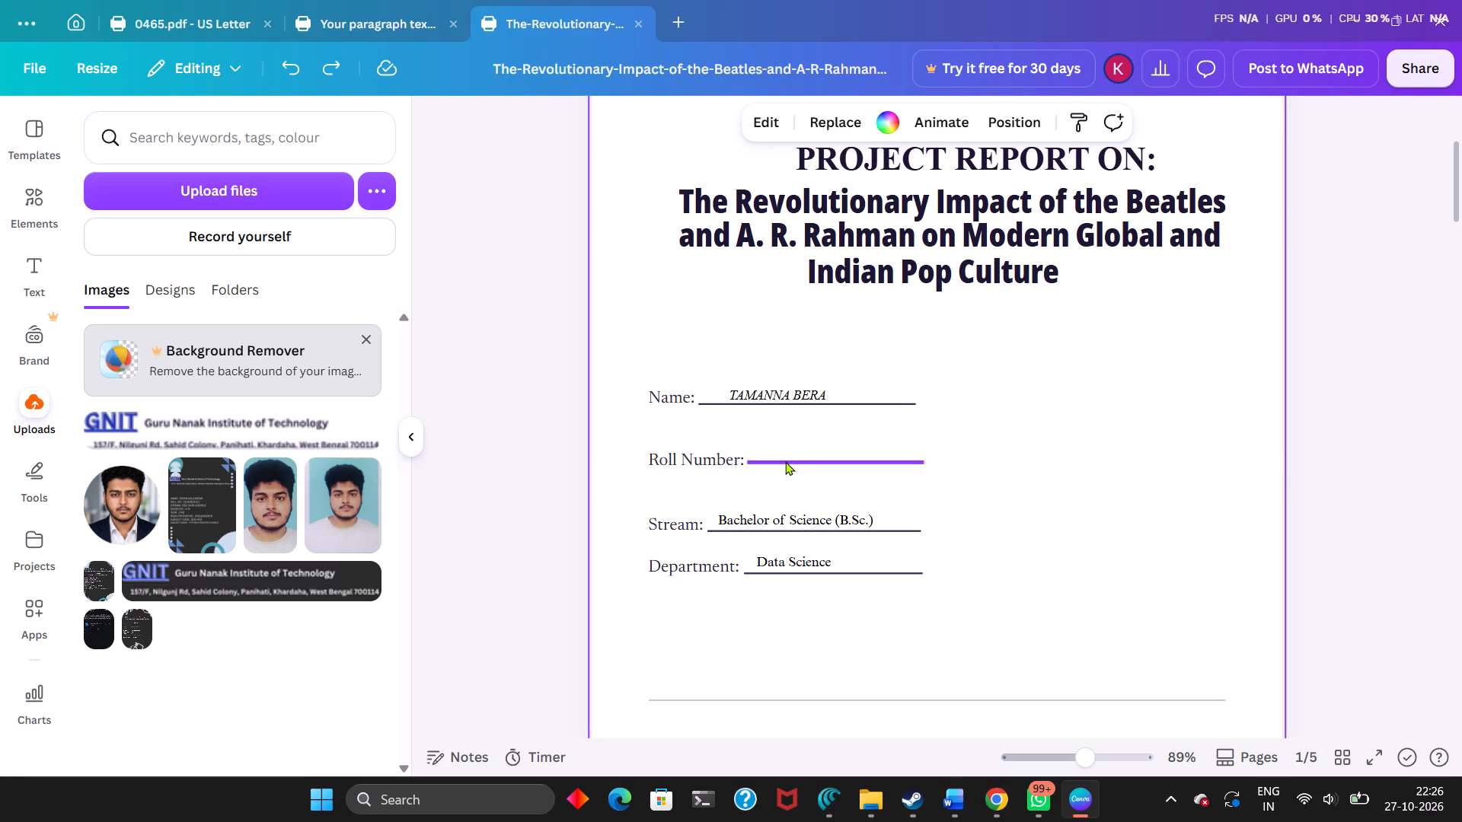
{"action": "left_click", "coordinate": [785, 461]}
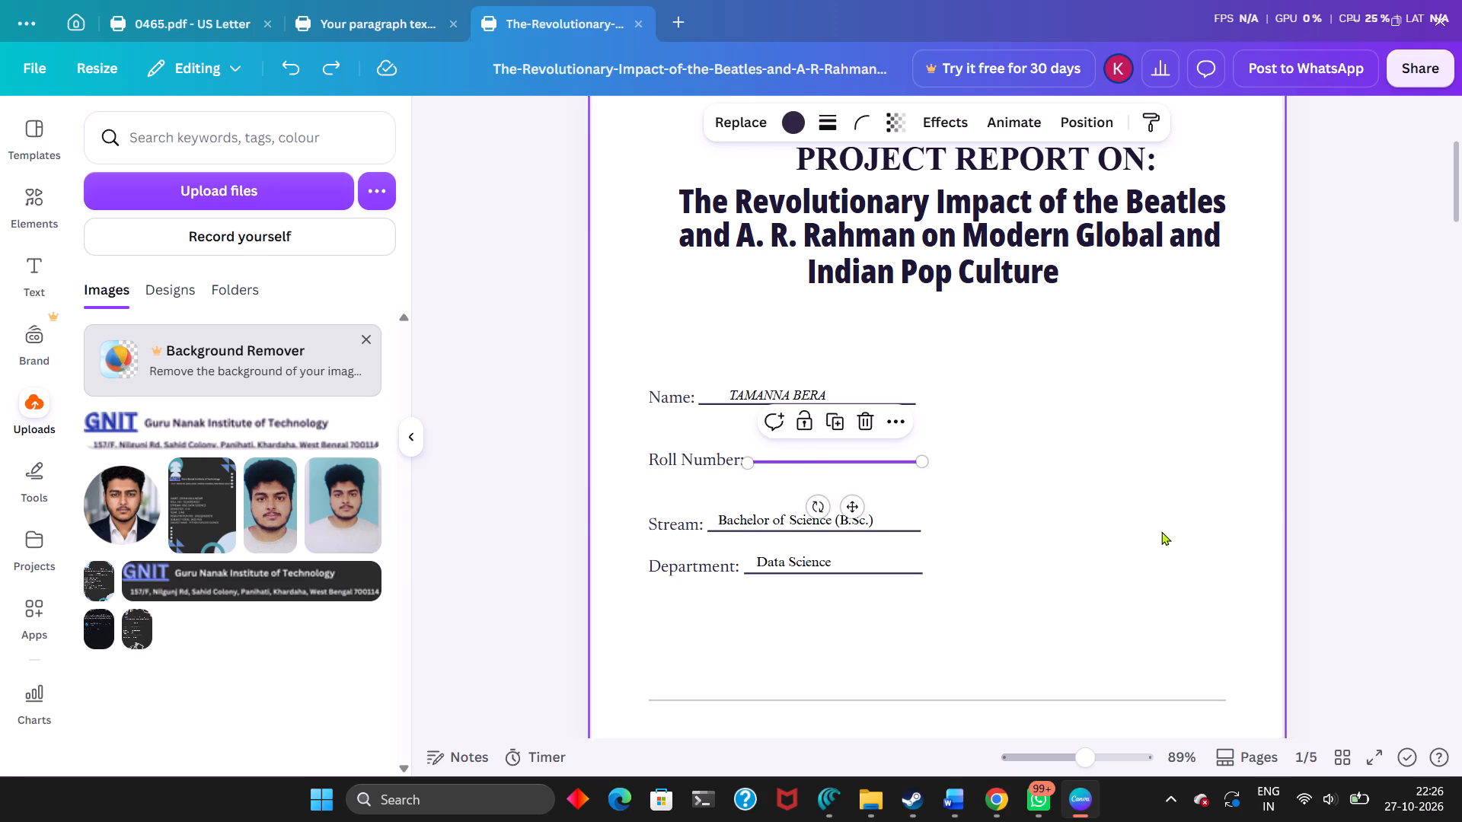
{"action": "left_click", "coordinate": [1461, 530]}
{"action": "left_click", "coordinate": [1443, 456]}
{"action": "left_click", "coordinate": [1387, 441]}
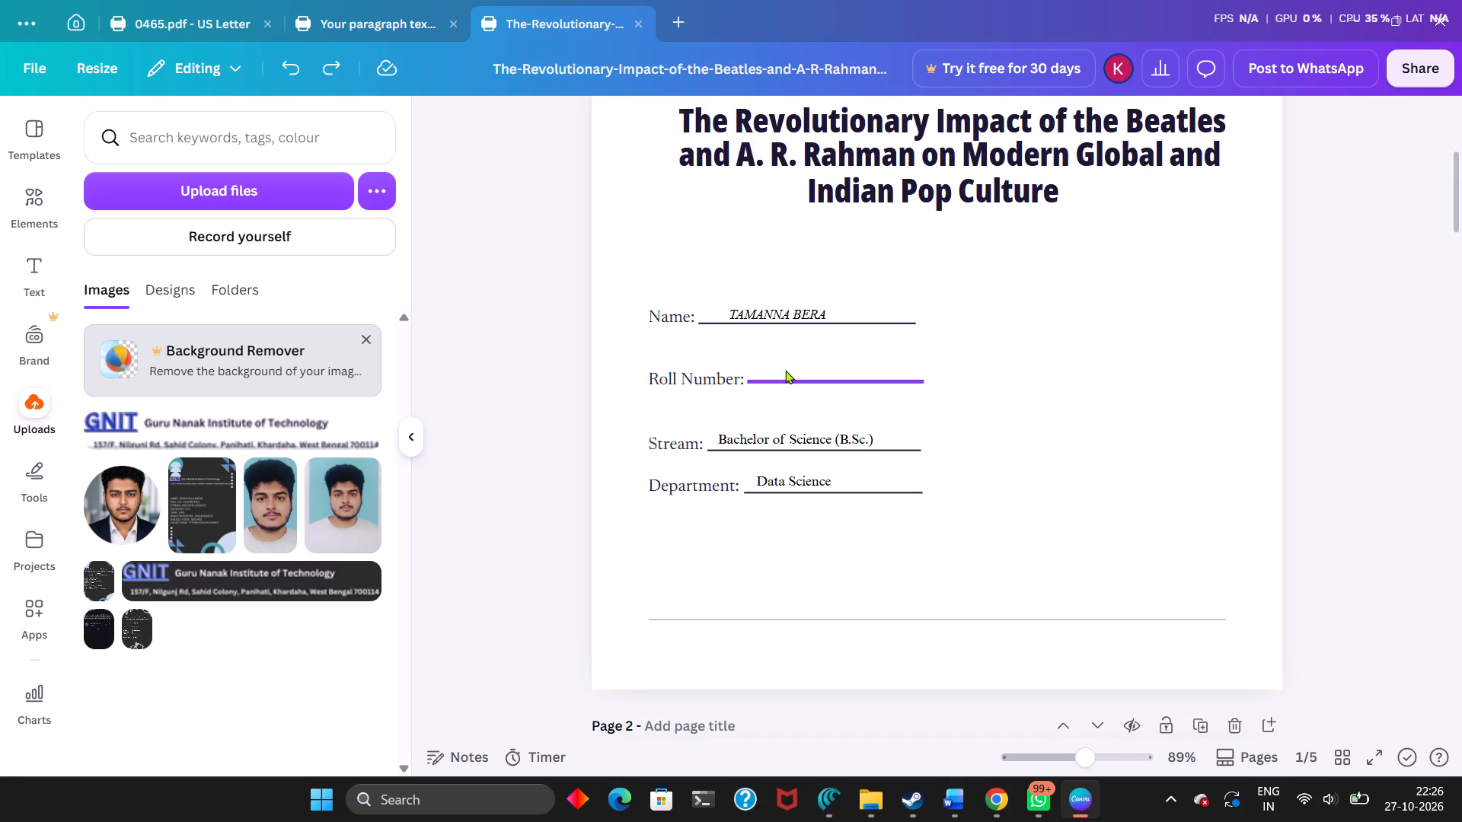
{"action": "left_click", "coordinate": [808, 381]}
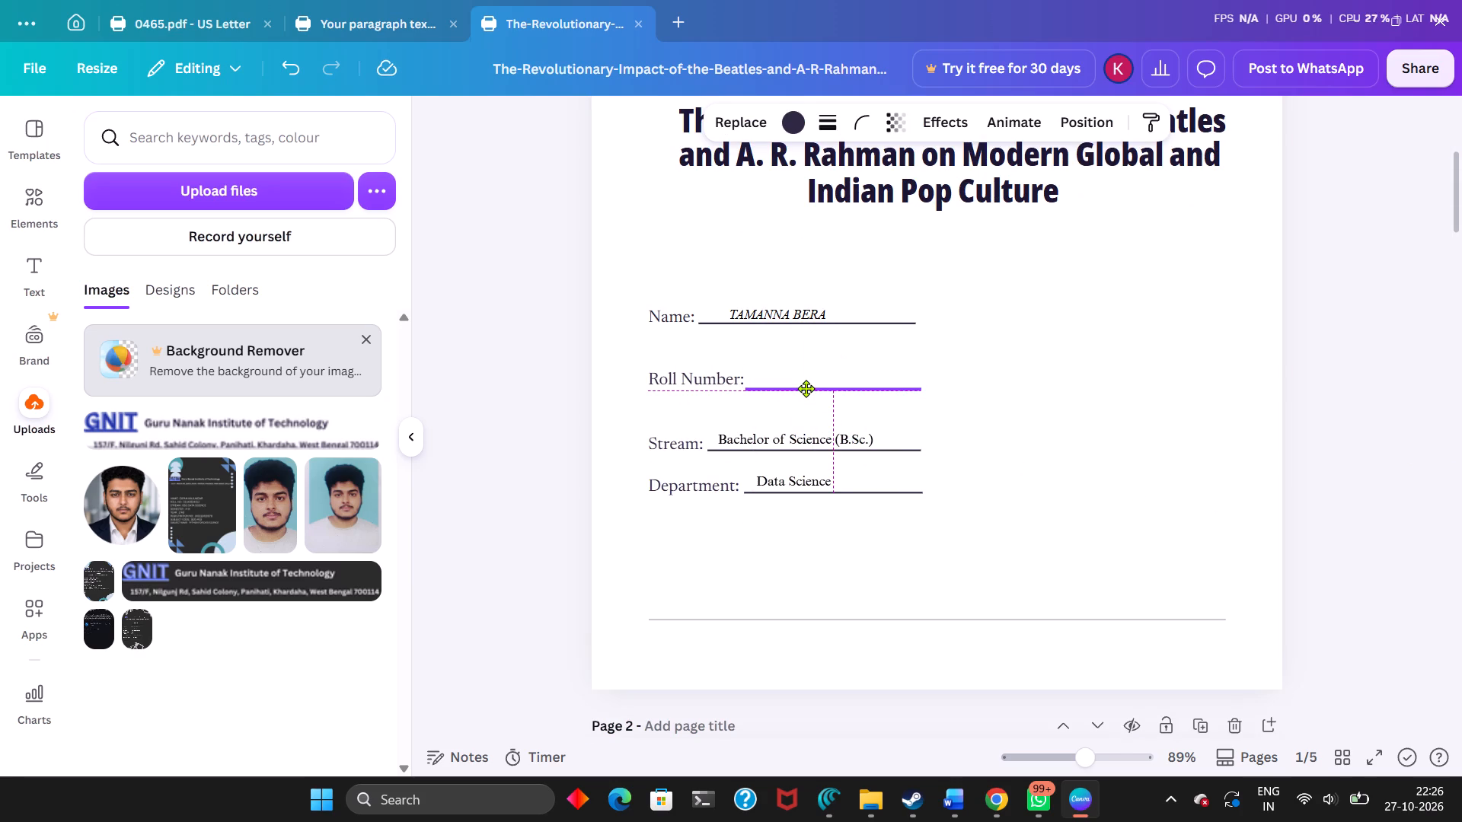
{"action": "left_click", "coordinate": [1420, 425]}
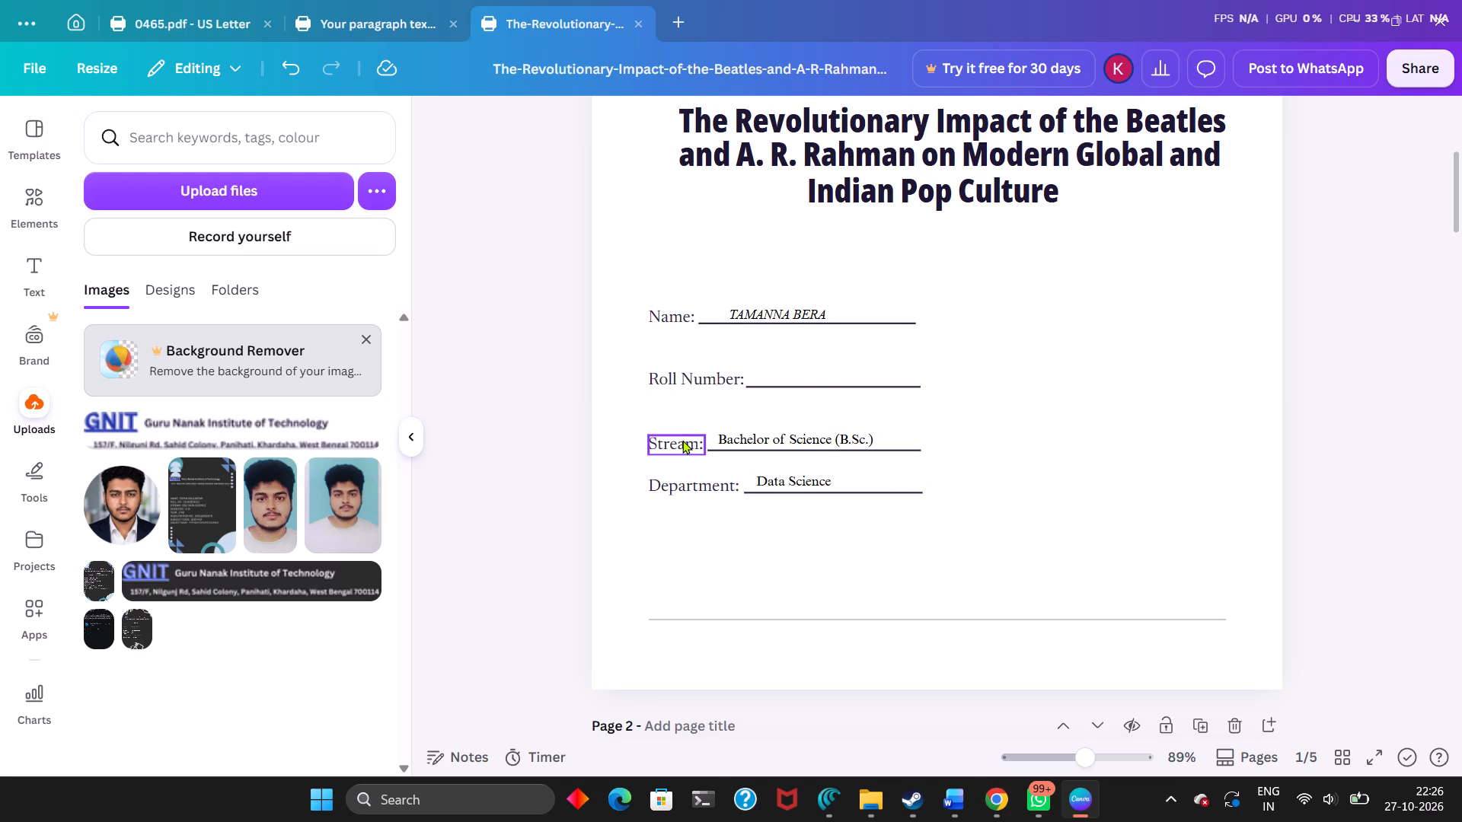
Move the Stream label, its "Bachelor of Science (B.Sc.)" value and the blank line up to sit close beneath the Roll Number row.
{"action": "left_click_drag", "start_coordinate": [682, 438], "coordinate": [683, 426]}
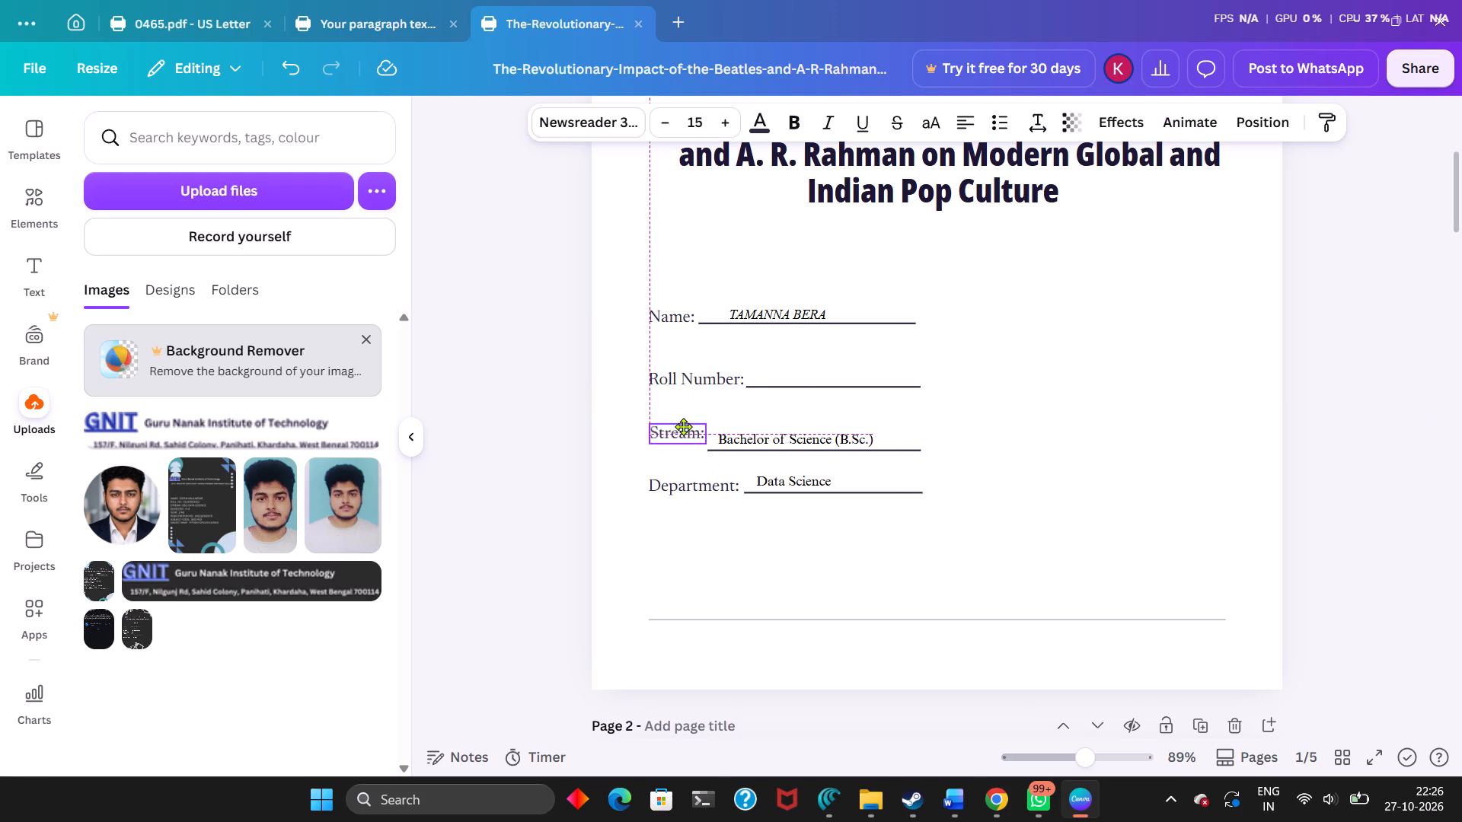
{"action": "left_click_drag", "start_coordinate": [683, 426], "coordinate": [684, 416]}
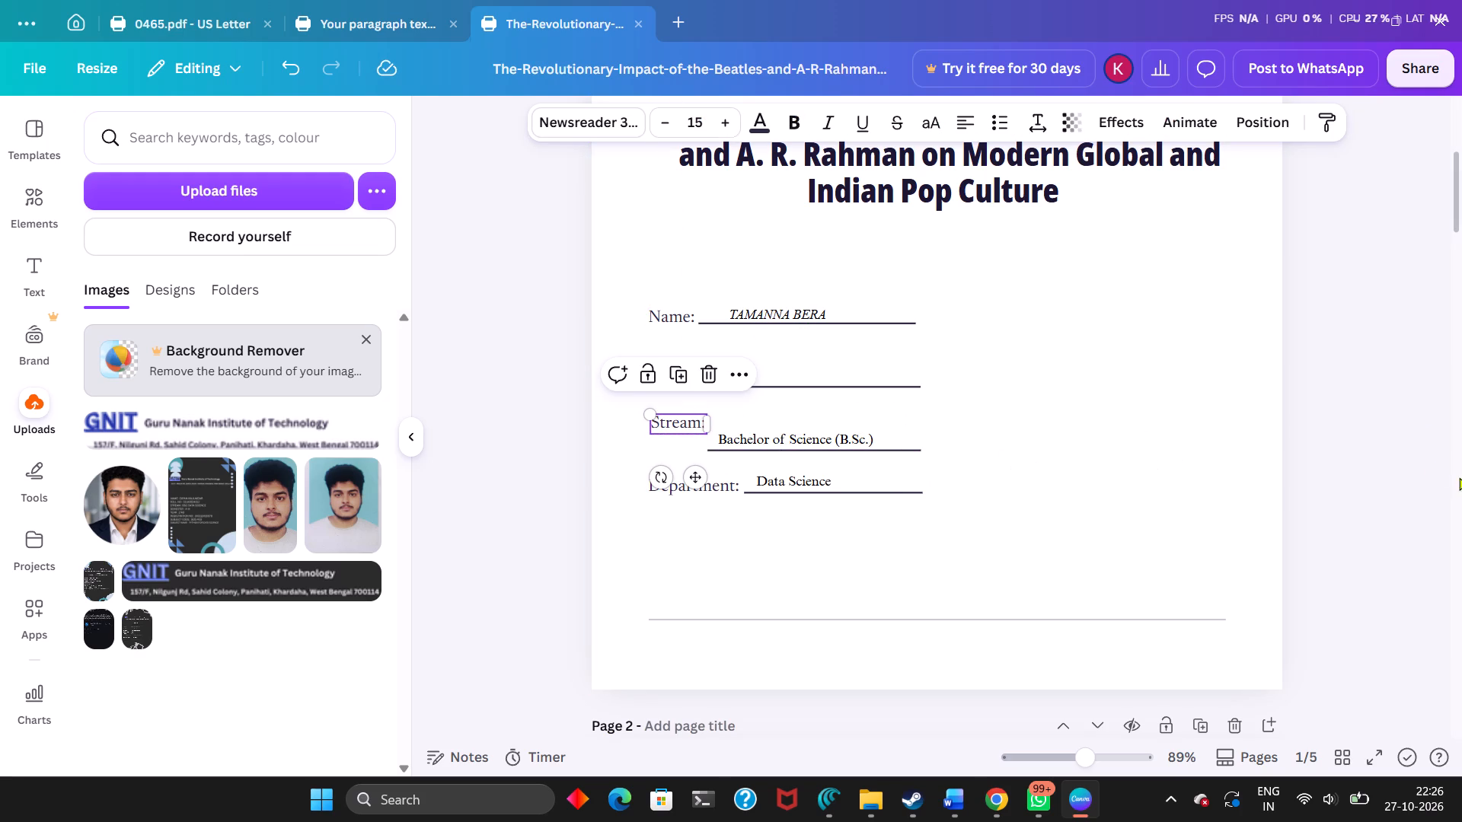
{"action": "left_click", "coordinate": [1388, 454]}
{"action": "left_click_drag", "start_coordinate": [807, 433], "coordinate": [810, 423]}
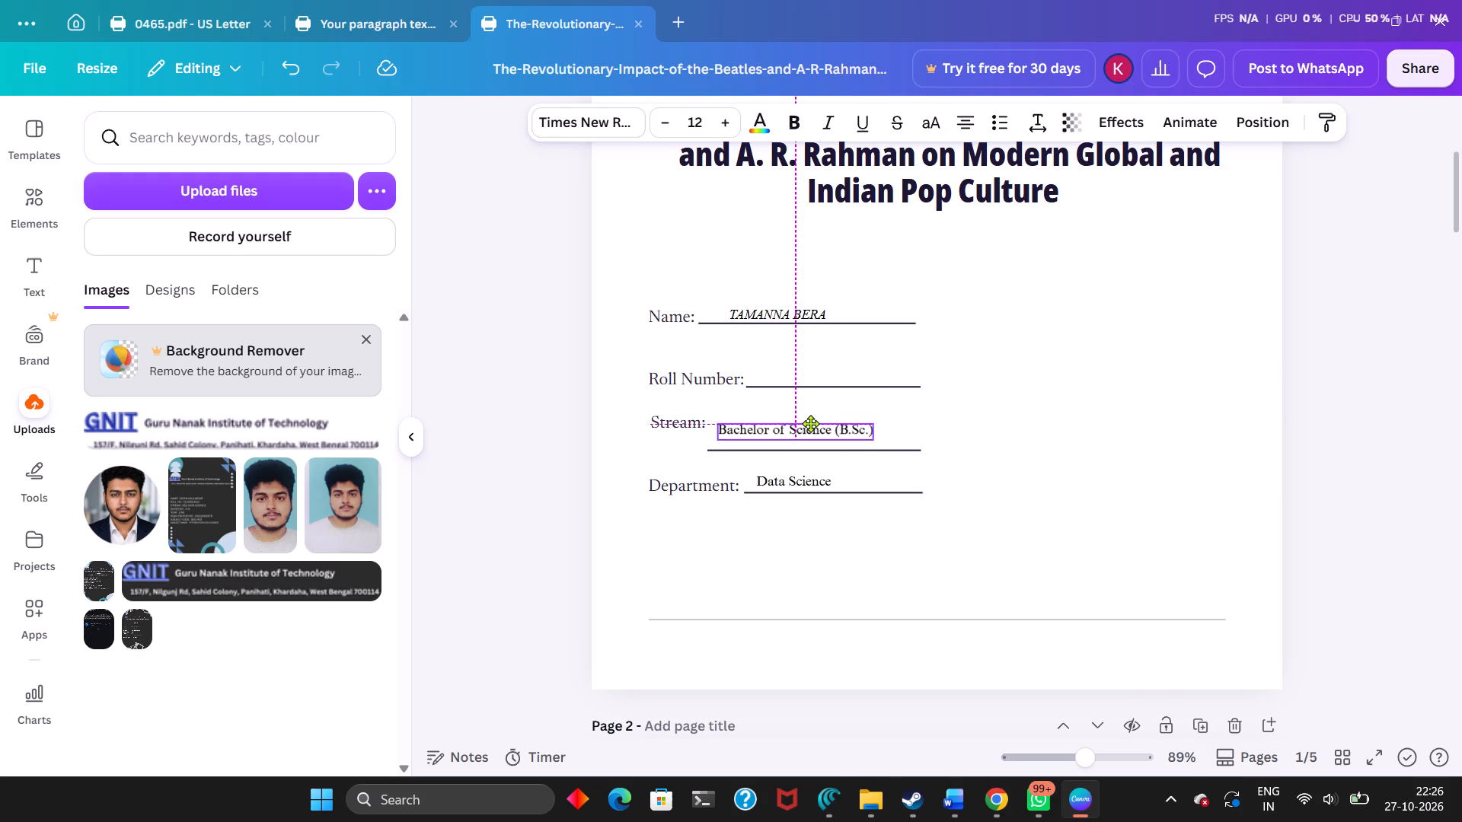
{"action": "left_click_drag", "start_coordinate": [810, 423], "coordinate": [810, 417]}
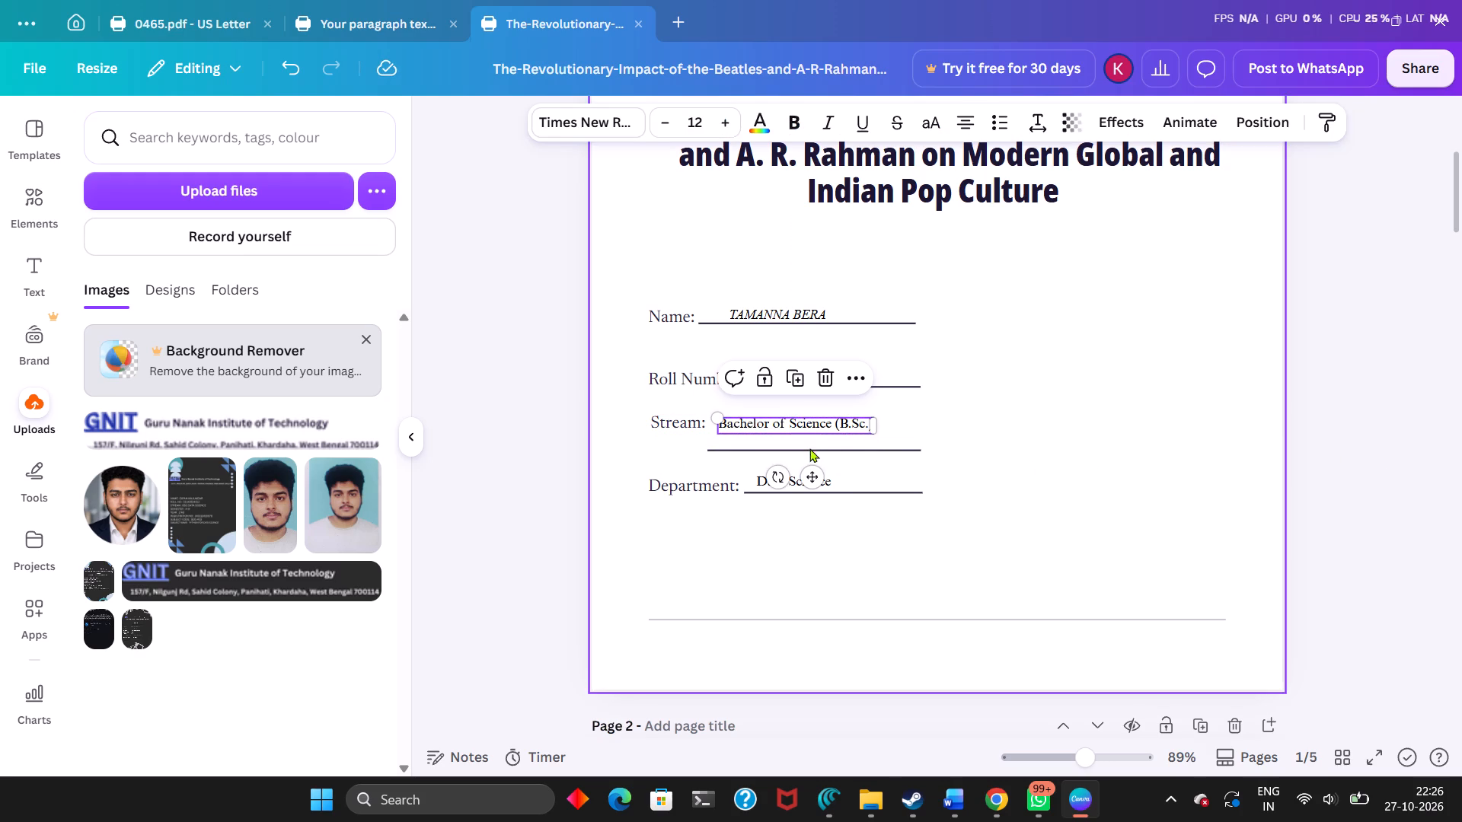
{"action": "left_click", "coordinate": [809, 449]}
{"action": "left_click", "coordinate": [1337, 465]}
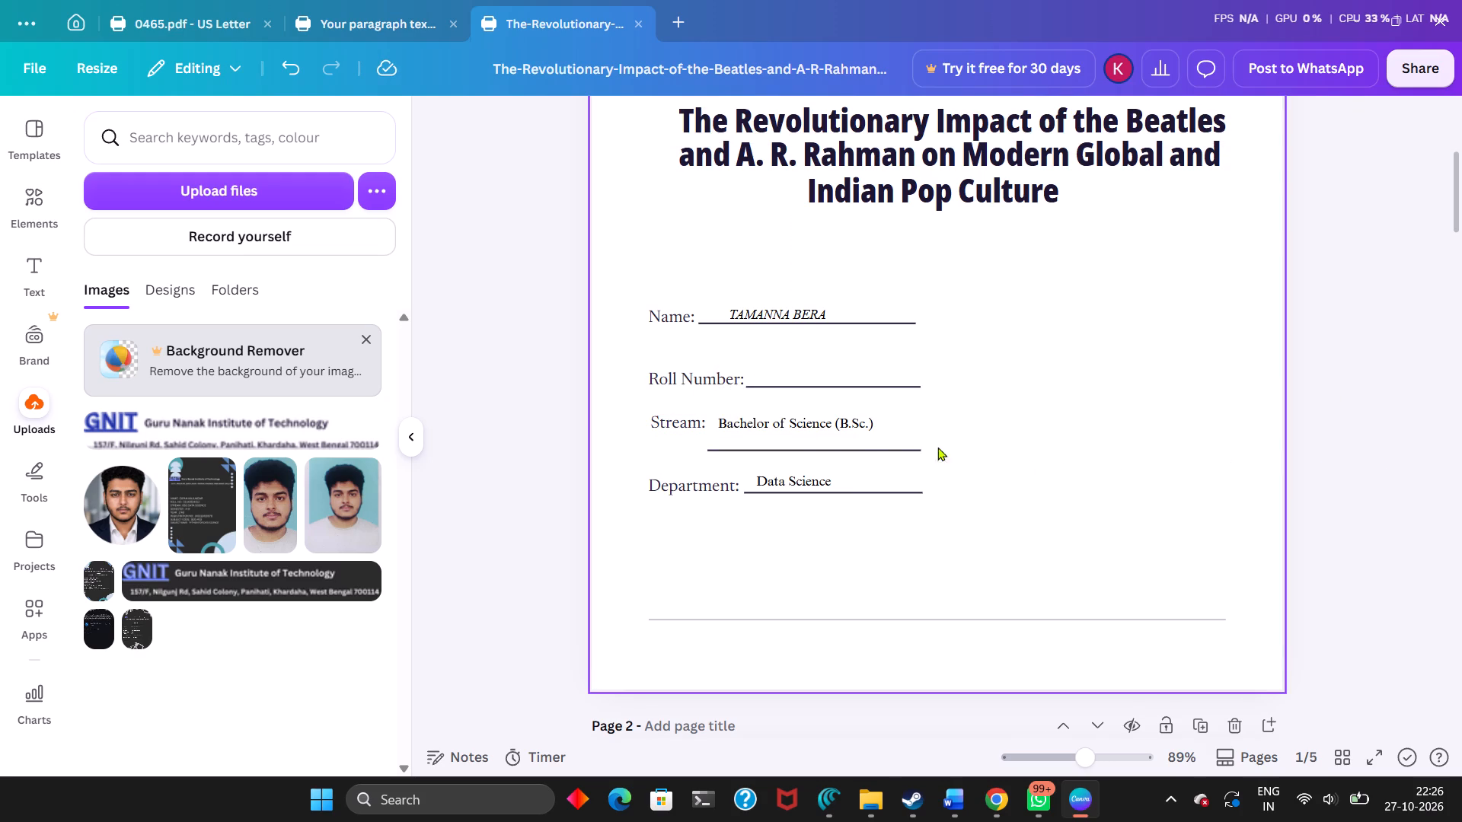
{"action": "left_click", "coordinate": [873, 448]}
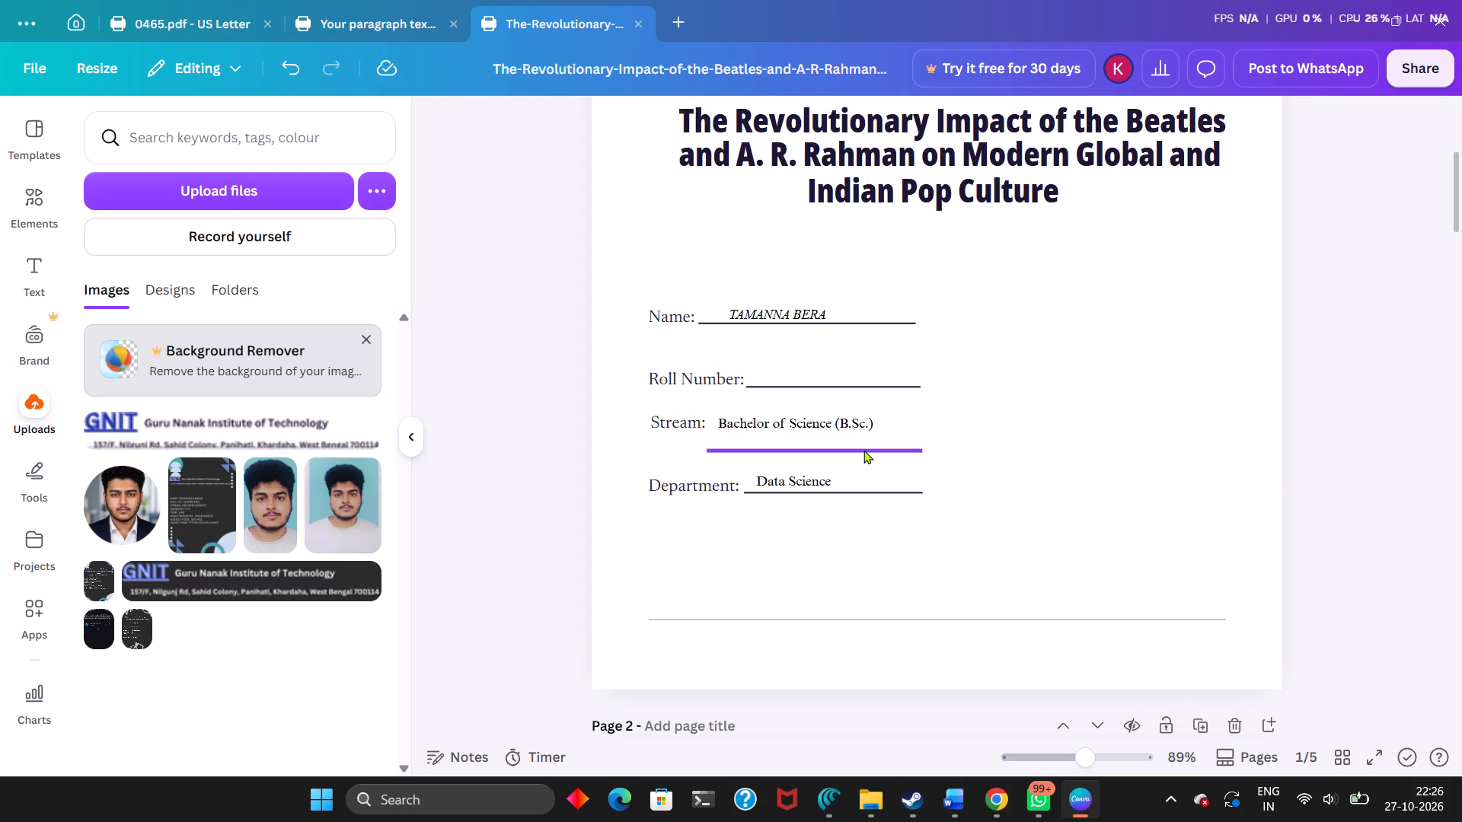
{"action": "left_click_drag", "start_coordinate": [863, 450], "coordinate": [869, 434]}
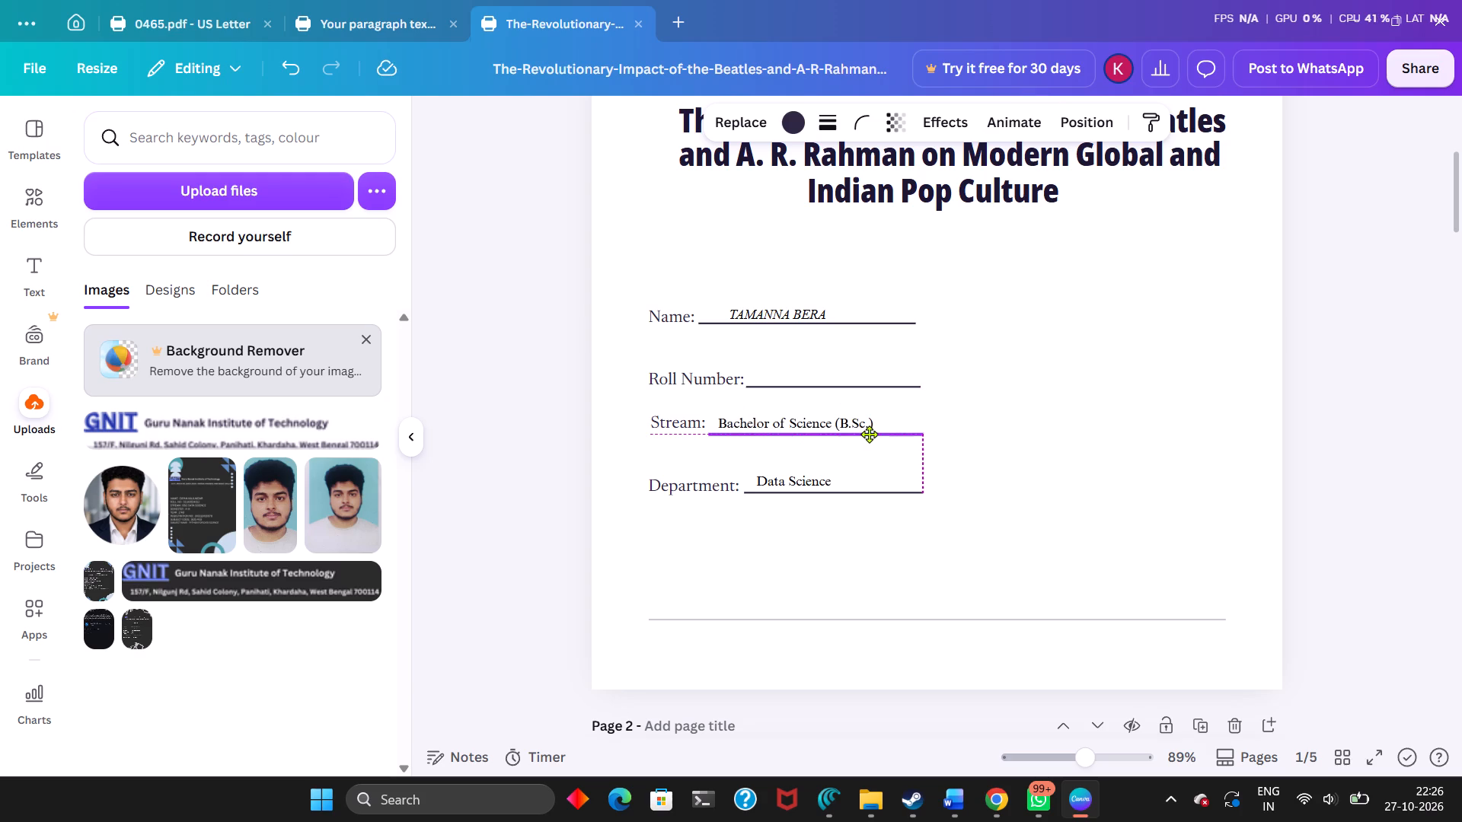
{"action": "left_click_drag", "start_coordinate": [869, 434], "coordinate": [869, 433]}
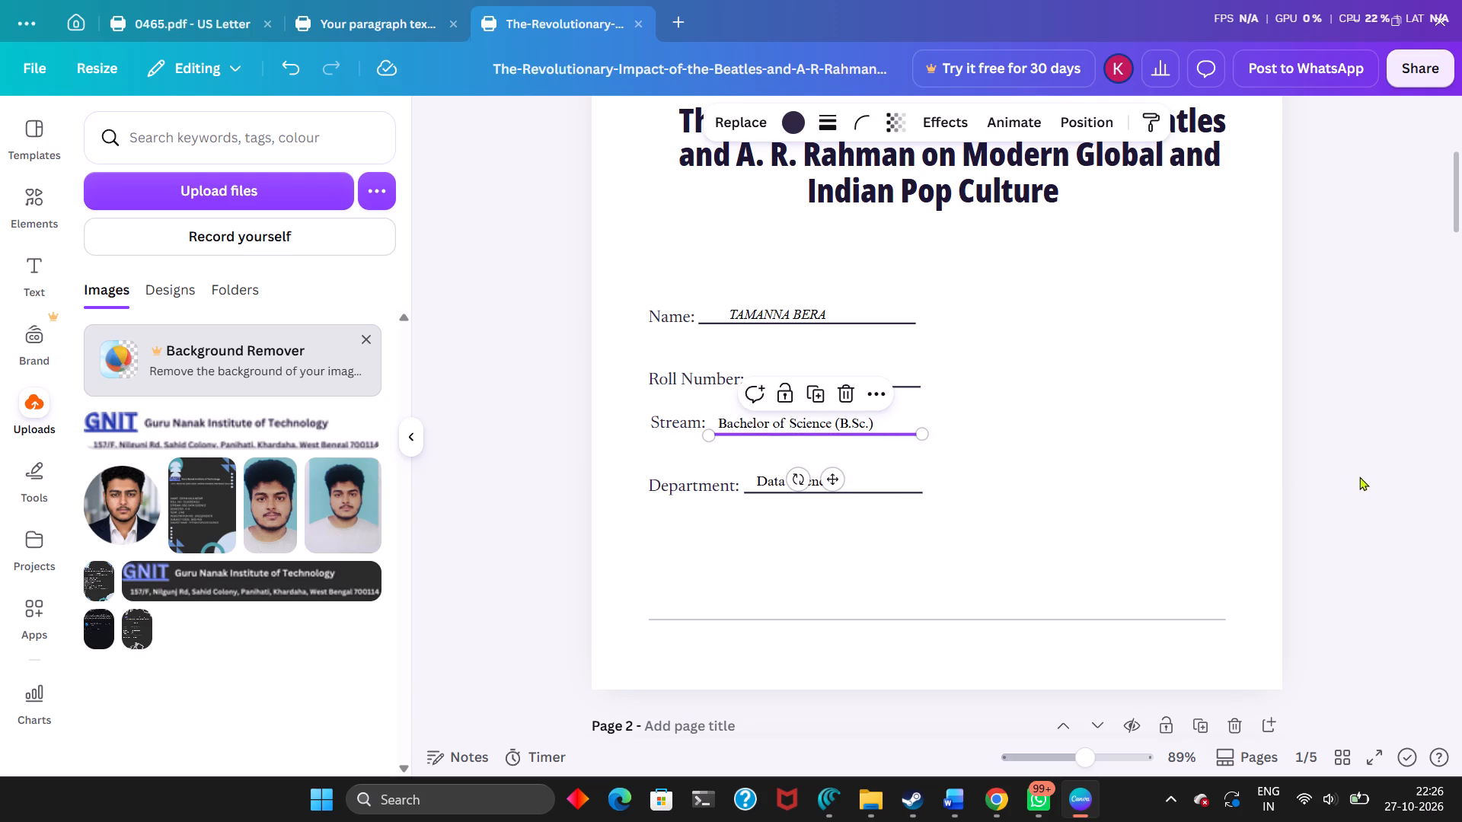
{"action": "left_click", "coordinate": [1359, 475]}
Move the Department label, its "Data Science" value and the blank line up beneath the Stream row, matching the spacing above.
{"action": "left_click_drag", "start_coordinate": [687, 480], "coordinate": [680, 462]}
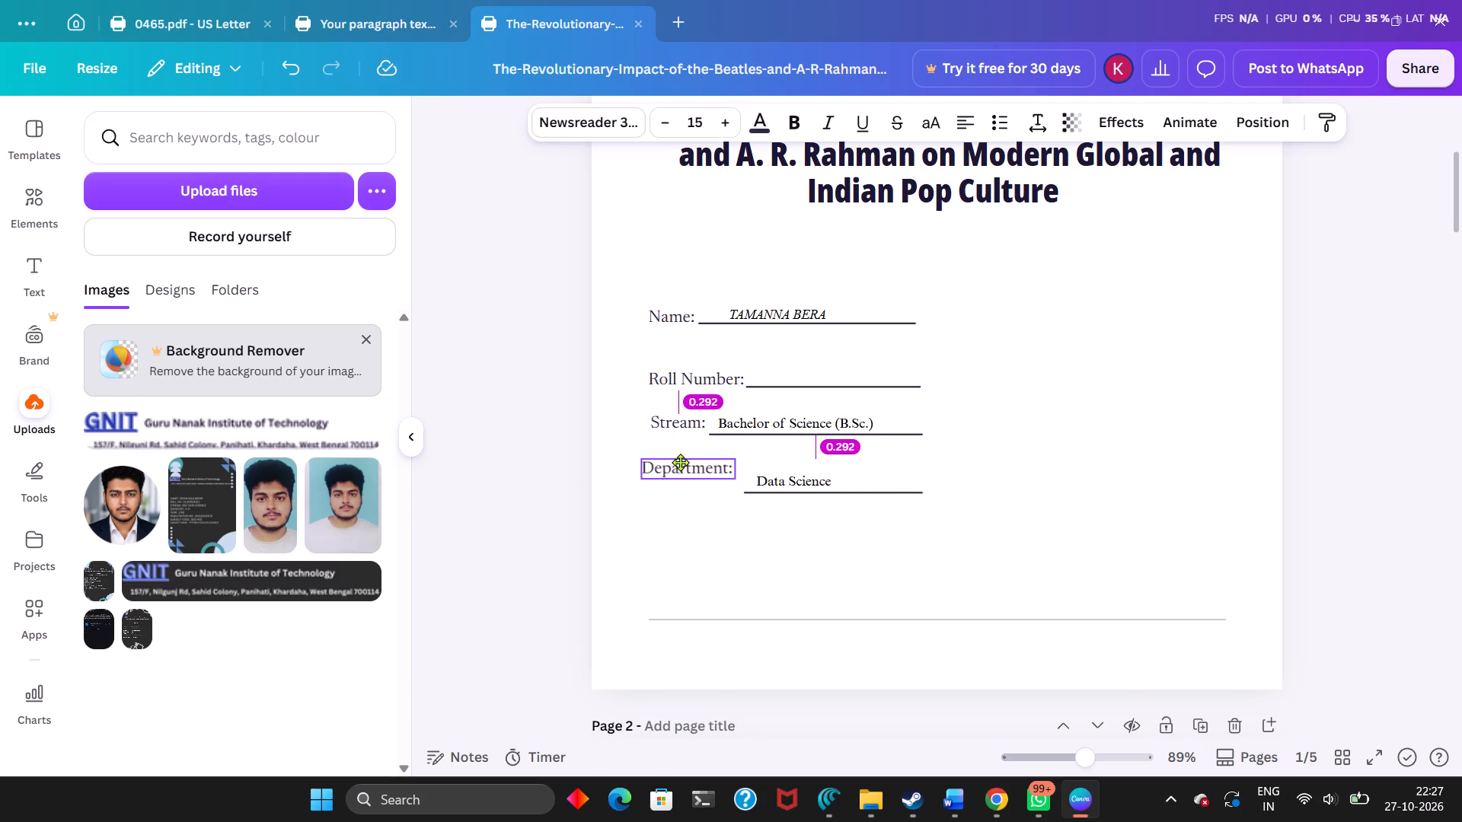
{"action": "left_click_drag", "start_coordinate": [680, 462], "coordinate": [688, 461]}
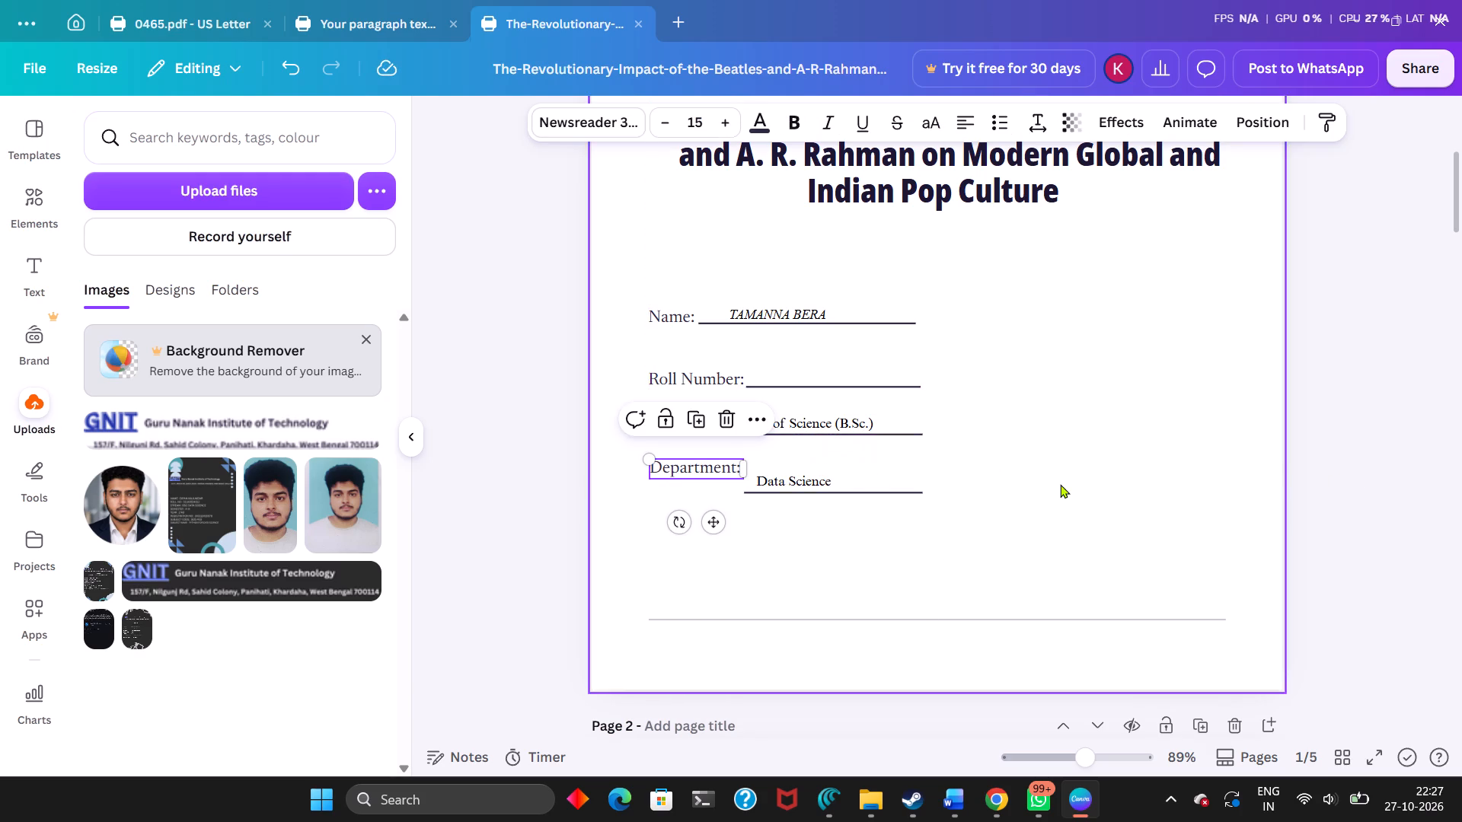
{"action": "left_click", "coordinate": [1387, 507]}
{"action": "left_click_drag", "start_coordinate": [797, 483], "coordinate": [797, 473]}
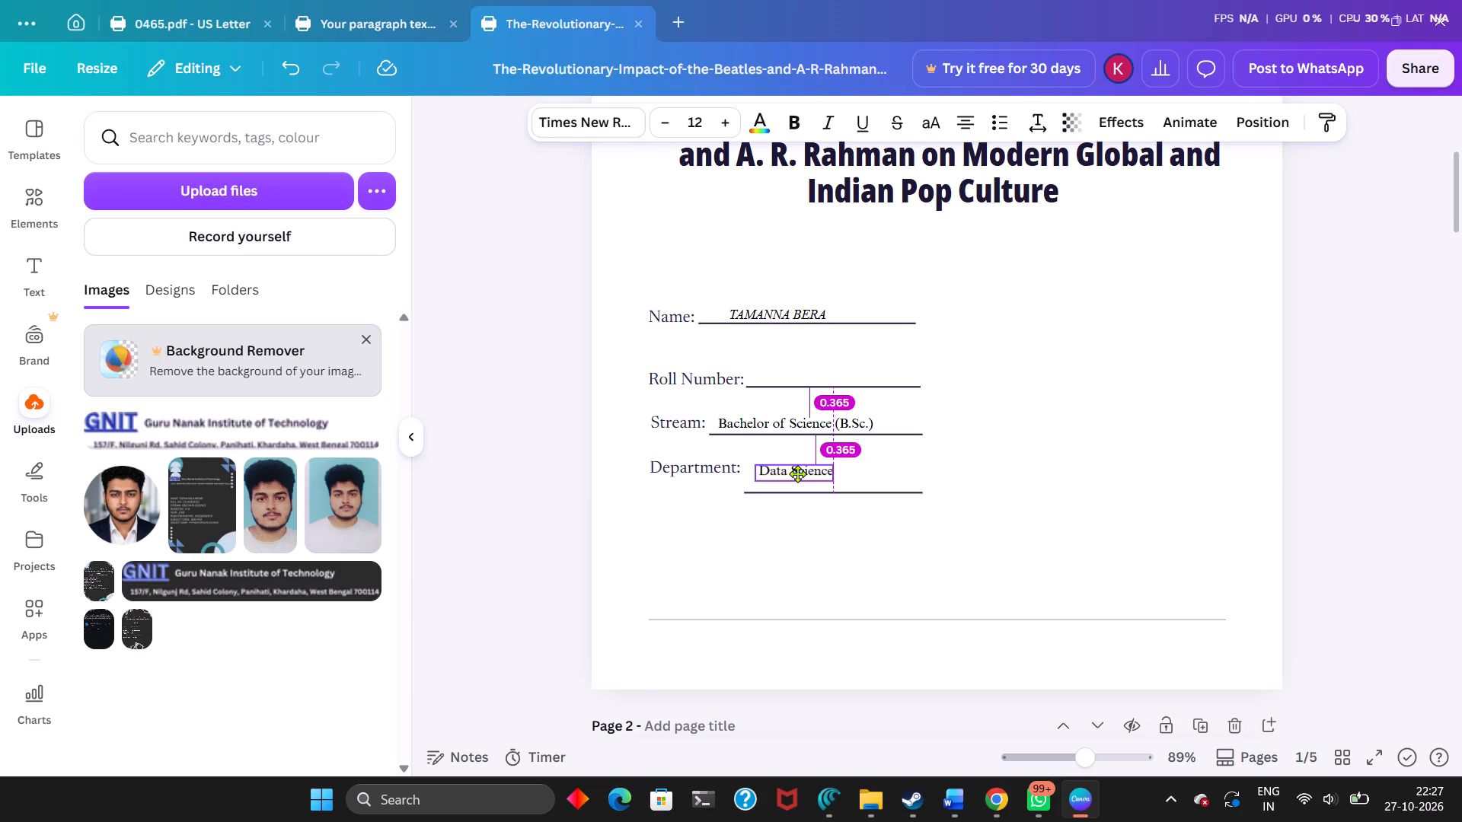
{"action": "left_click_drag", "start_coordinate": [797, 473], "coordinate": [797, 470]}
{"action": "left_click", "coordinate": [1324, 469]}
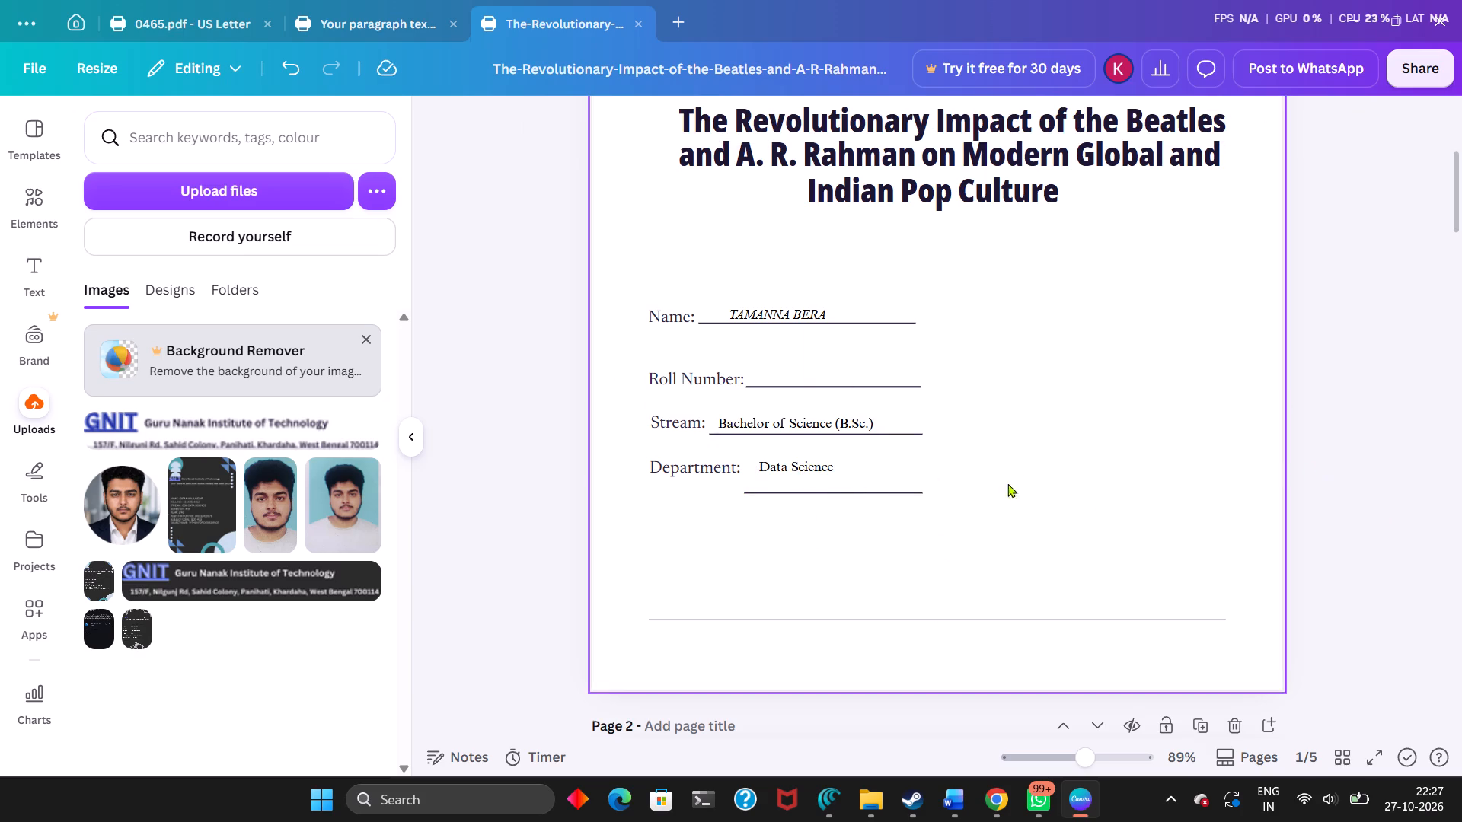
{"action": "left_click", "coordinate": [849, 487]}
{"action": "left_click_drag", "start_coordinate": [842, 492], "coordinate": [846, 484]}
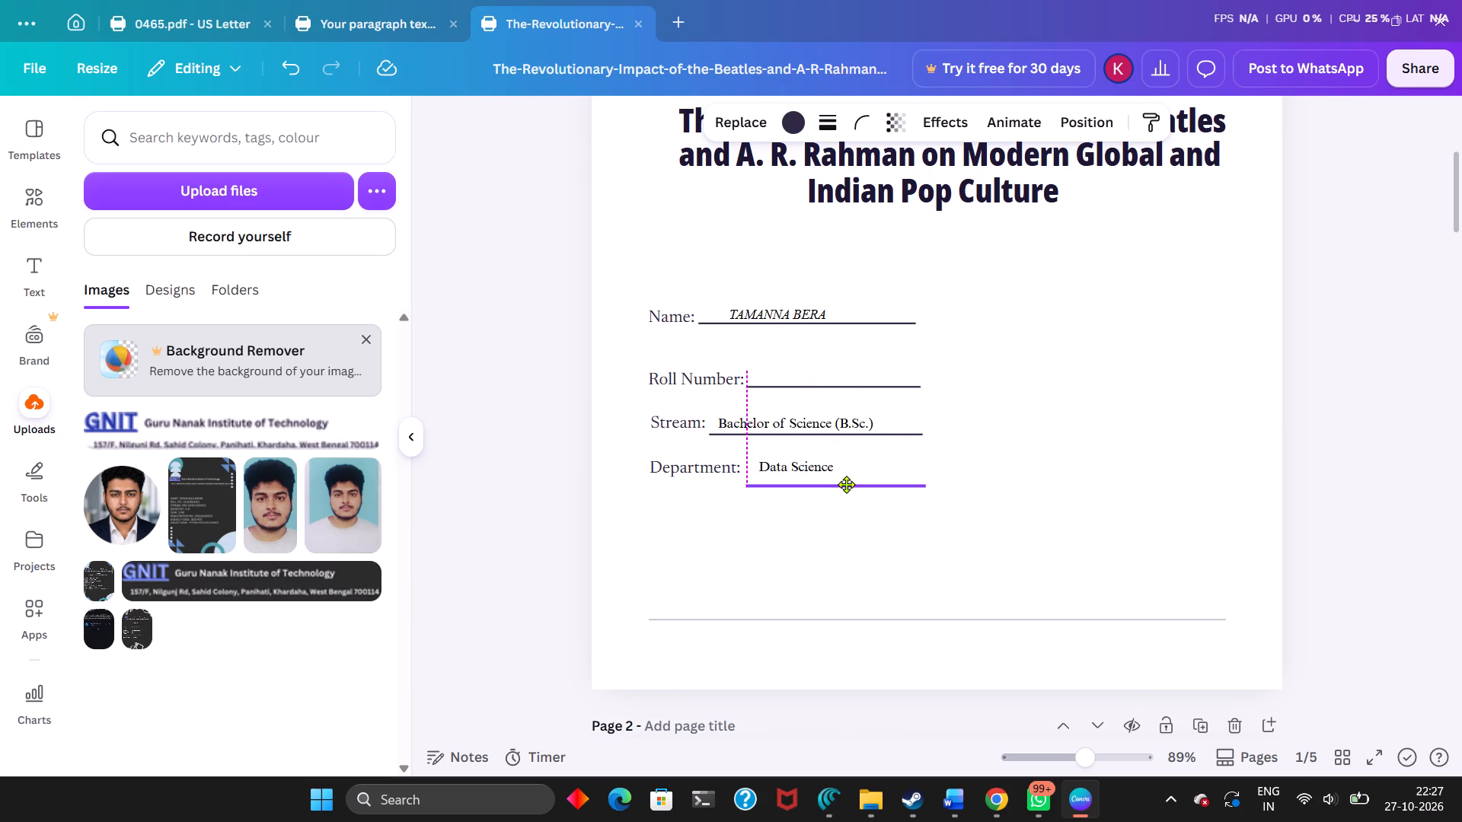
{"action": "left_click_drag", "start_coordinate": [846, 484], "coordinate": [848, 480]}
{"action": "left_click", "coordinate": [1384, 493]}
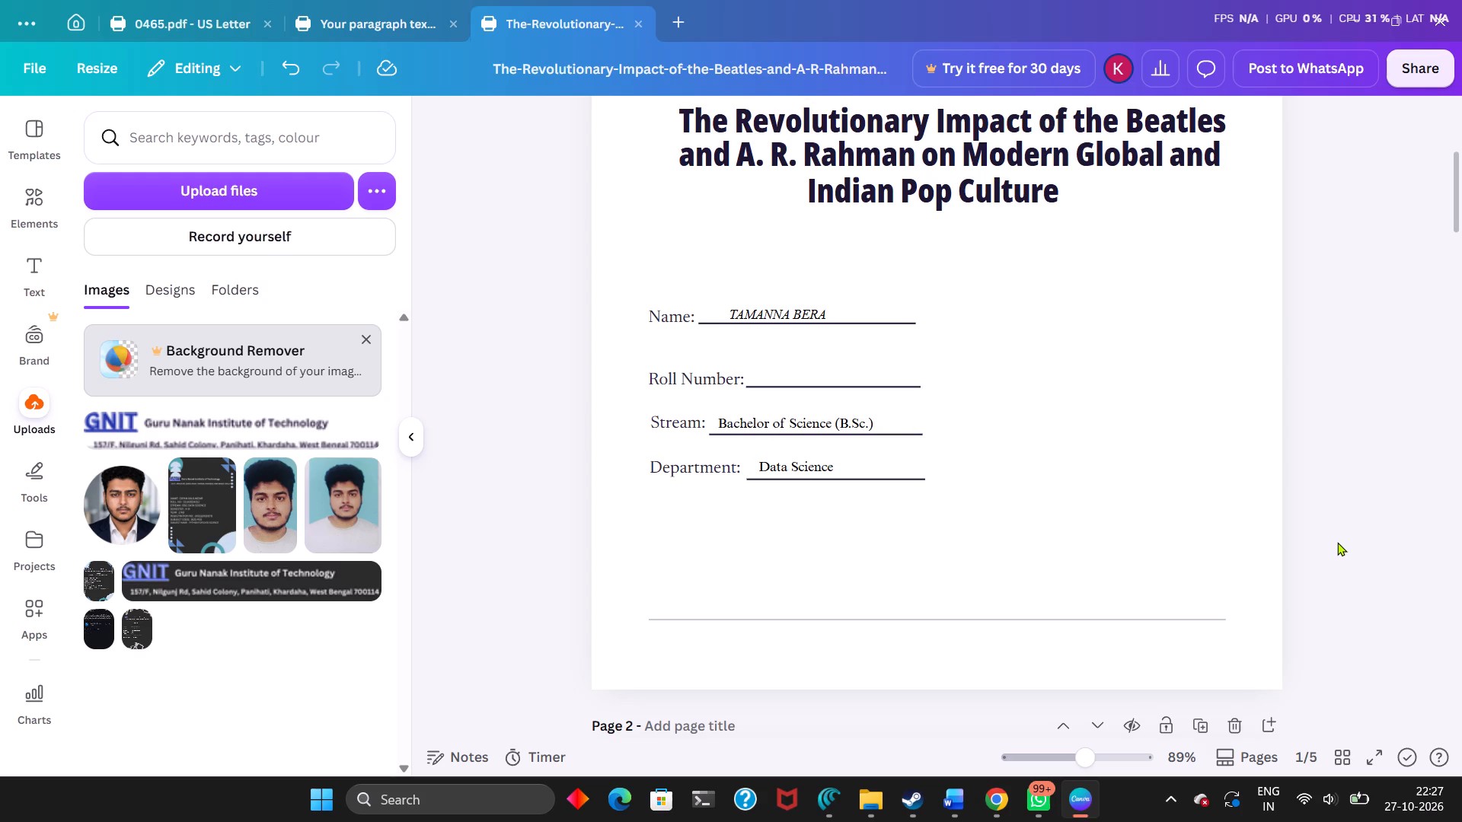
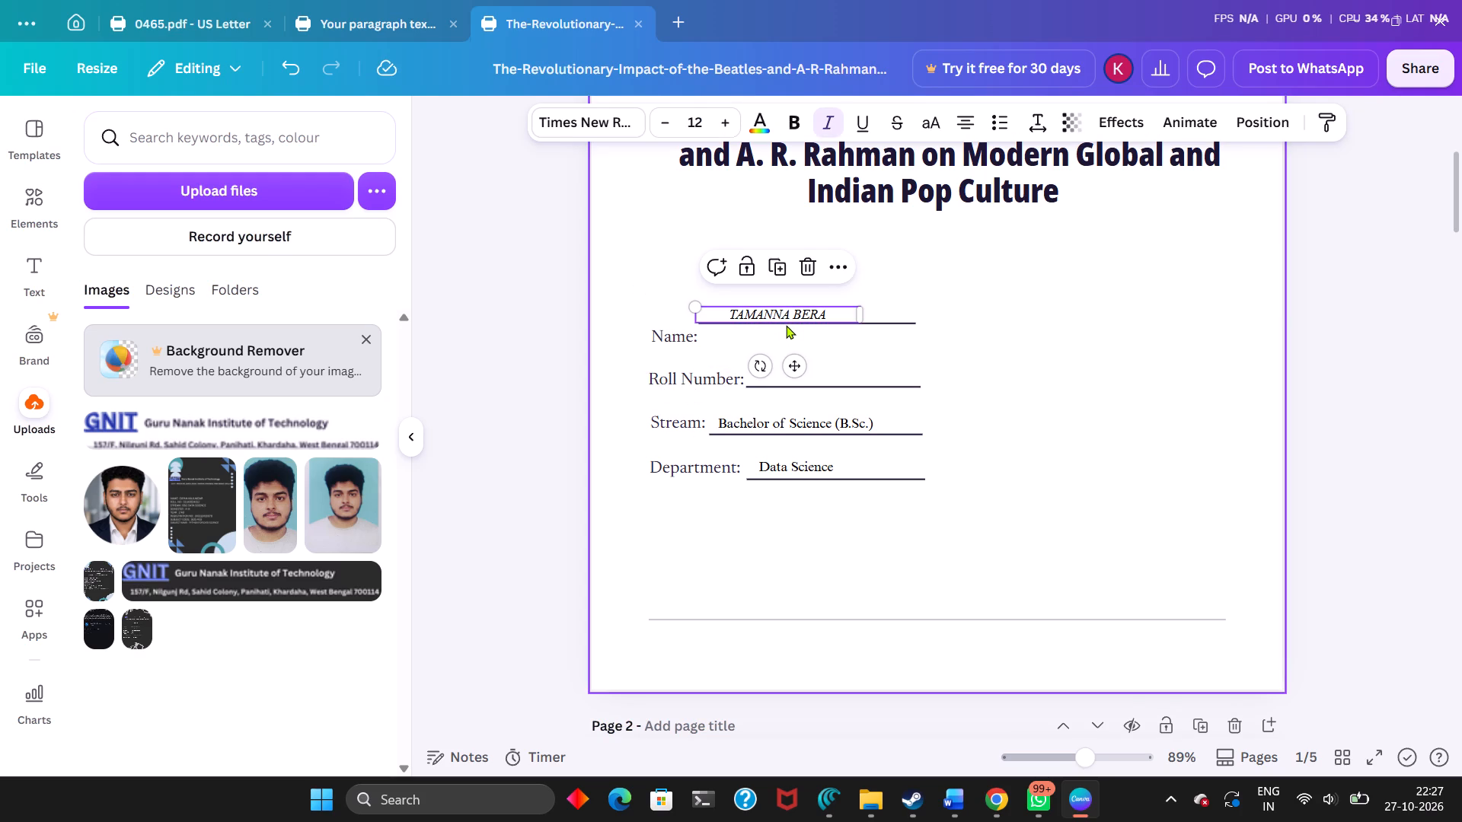
{"action": "left_click_drag", "start_coordinate": [787, 325], "coordinate": [787, 348]}
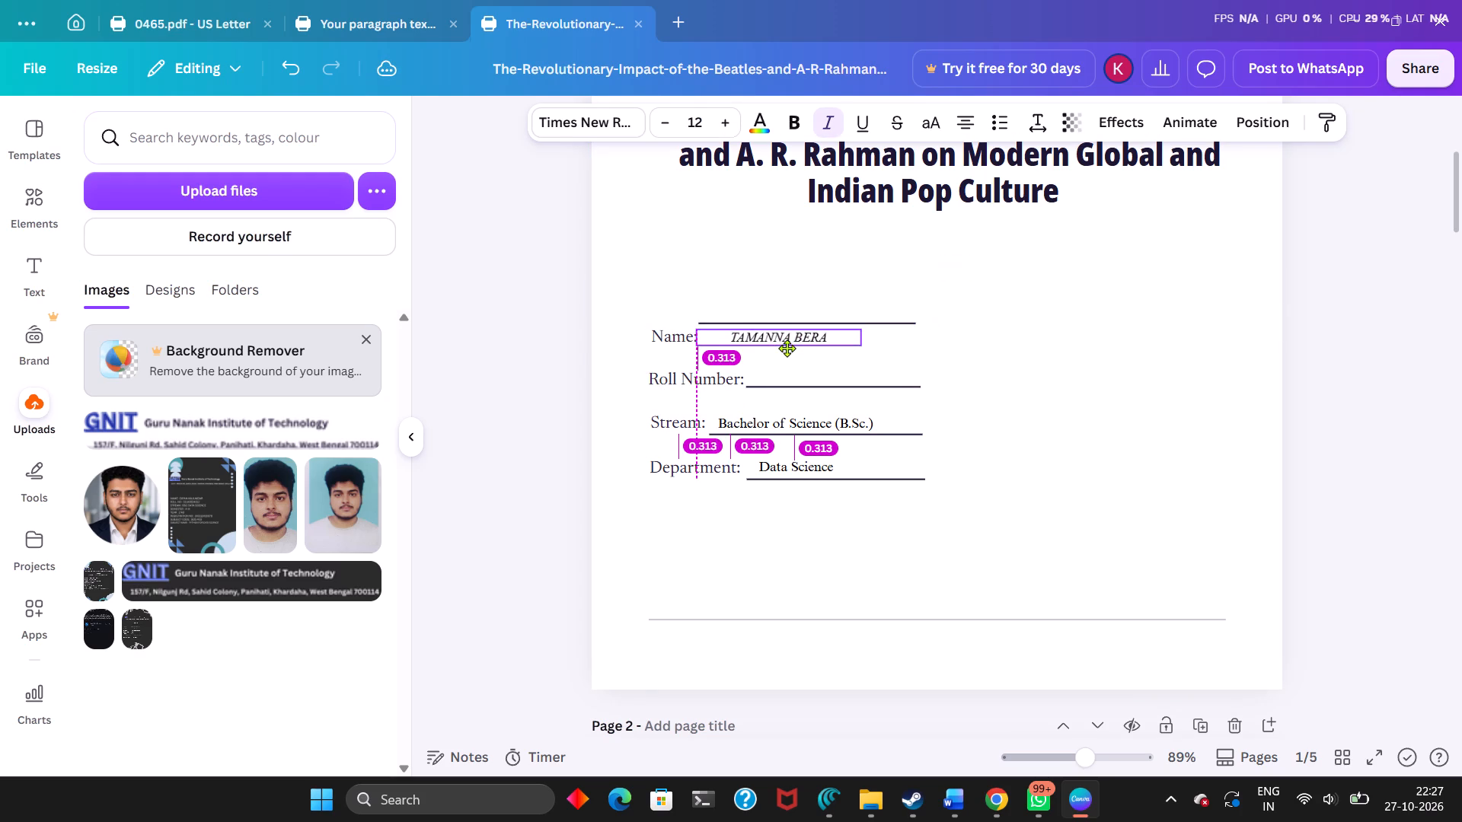
{"action": "left_click_drag", "start_coordinate": [787, 348], "coordinate": [788, 349]}
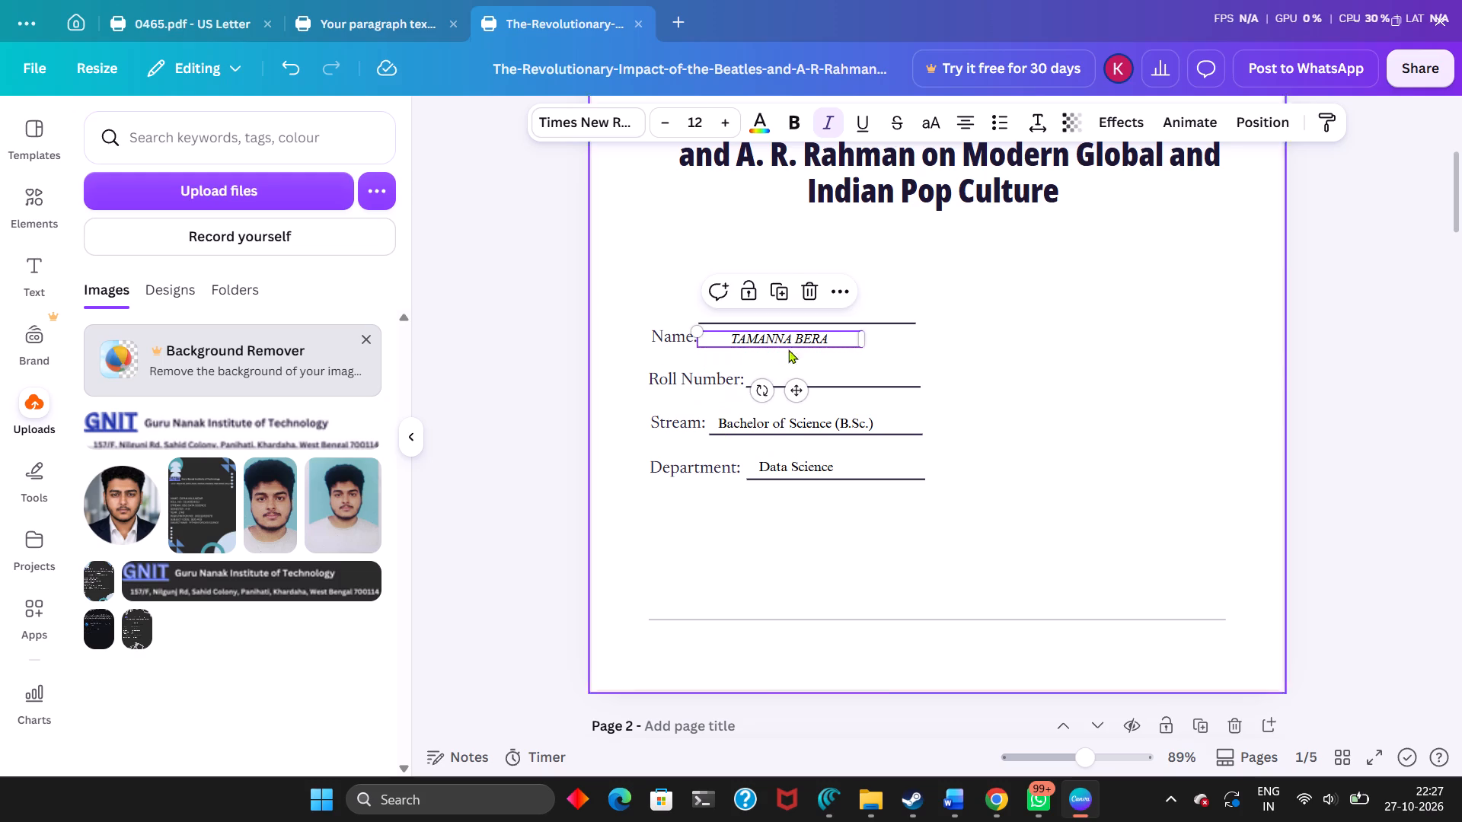
{"action": "left_click", "coordinate": [929, 340]}
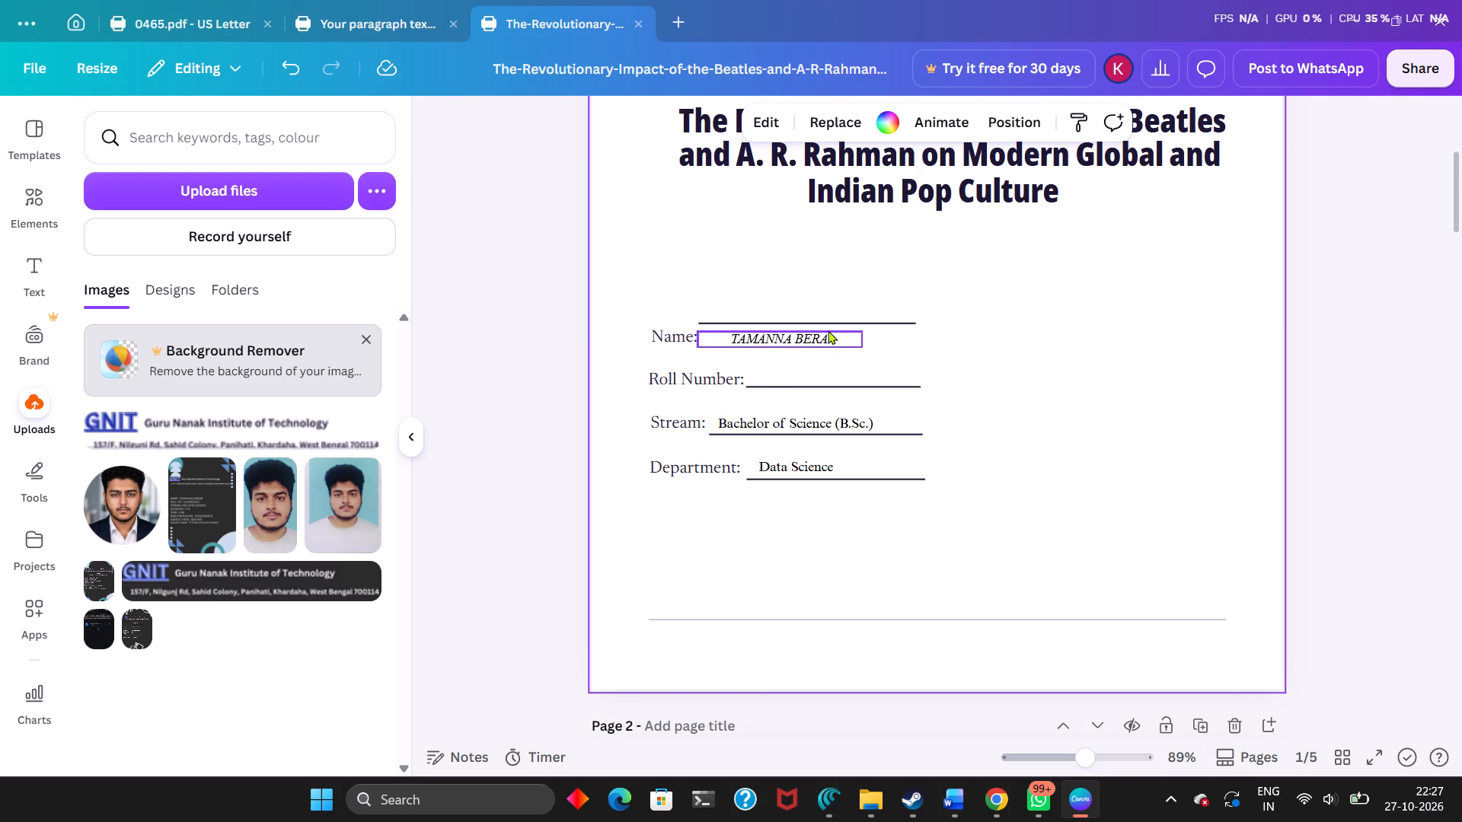
{"action": "left_click", "coordinate": [806, 333]}
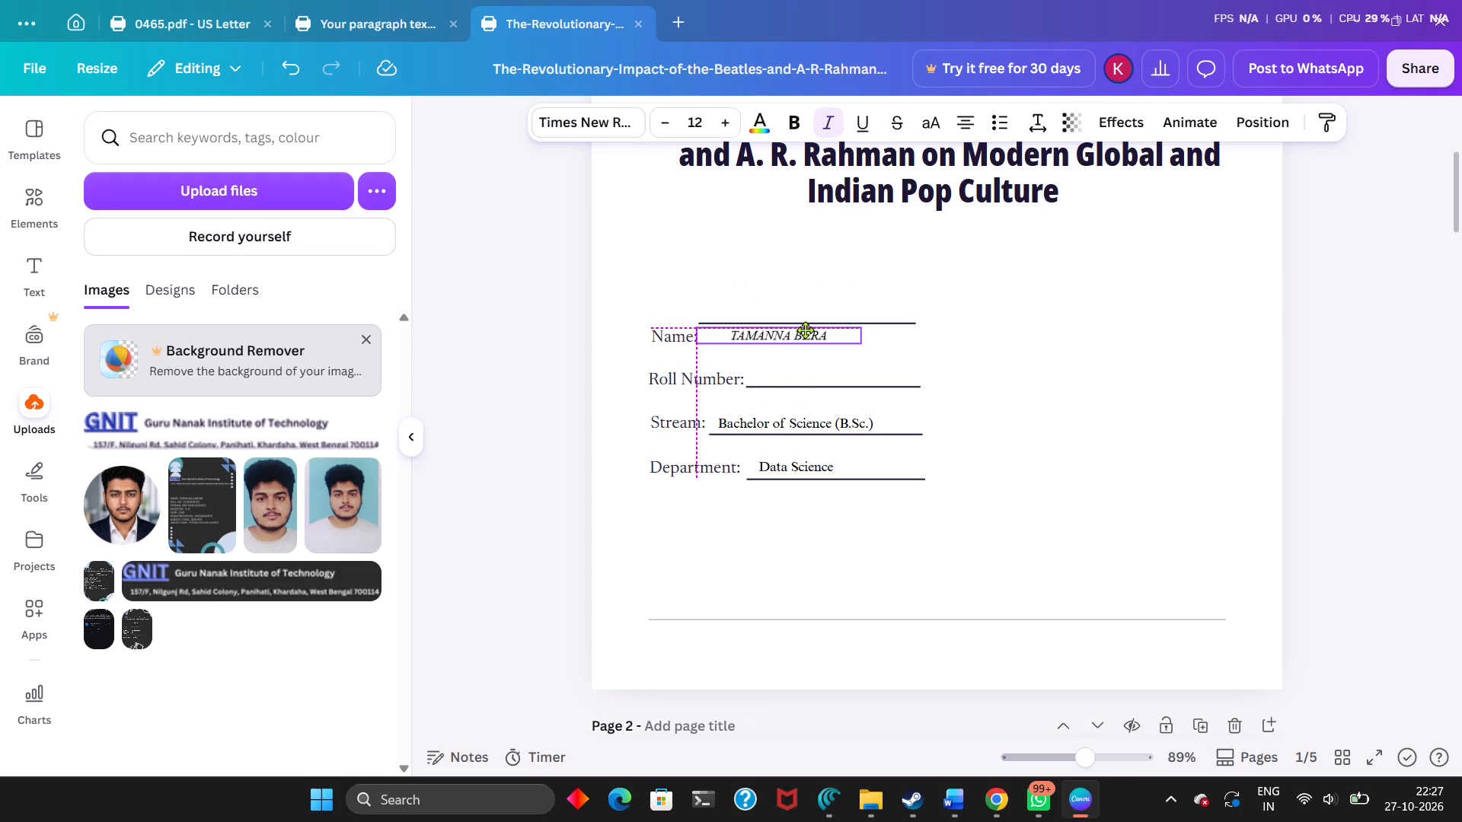
{"action": "left_click_drag", "start_coordinate": [891, 323], "coordinate": [891, 327]}
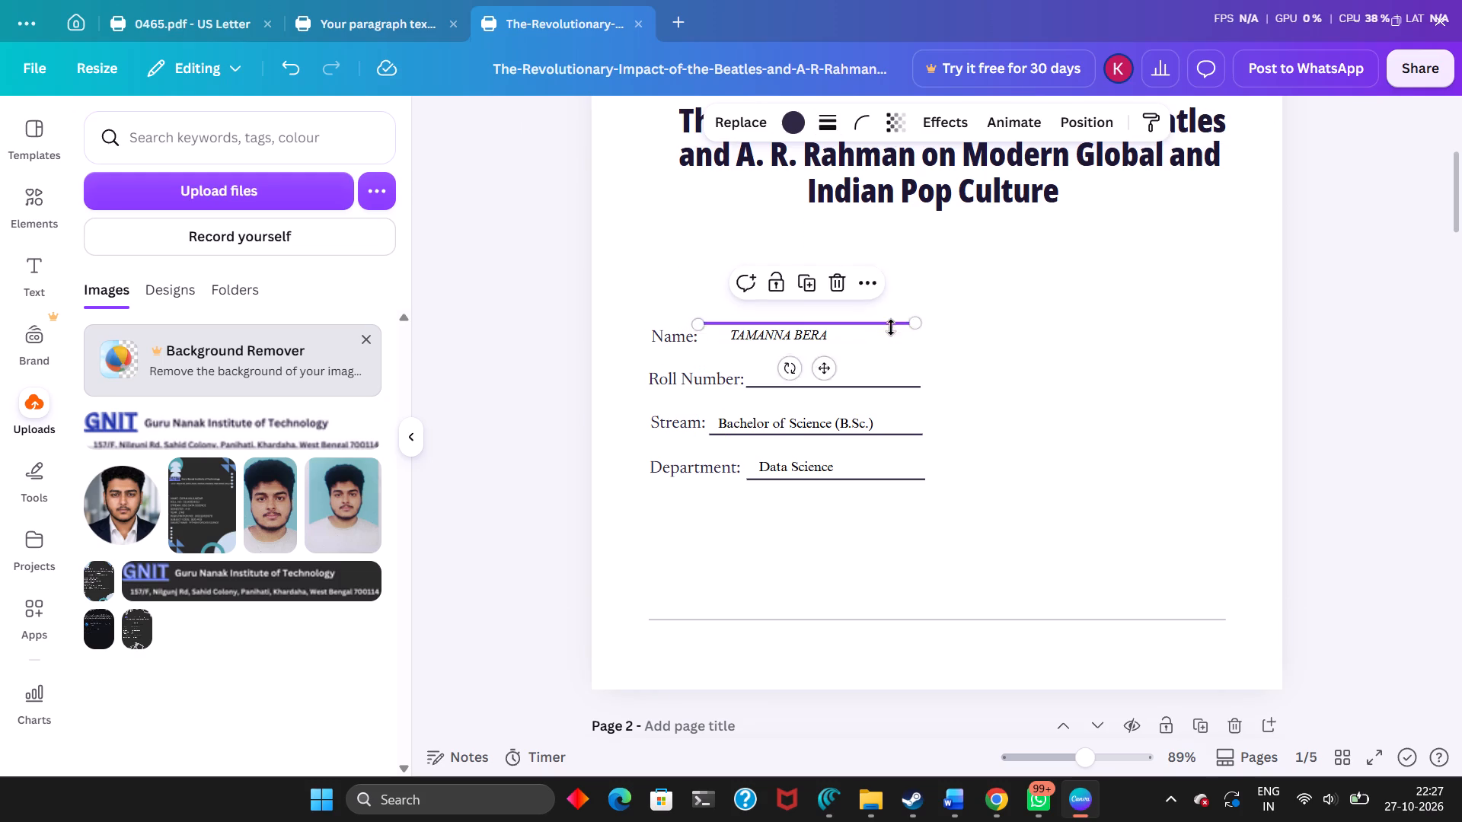
{"action": "left_click_drag", "start_coordinate": [891, 327], "coordinate": [892, 347]}
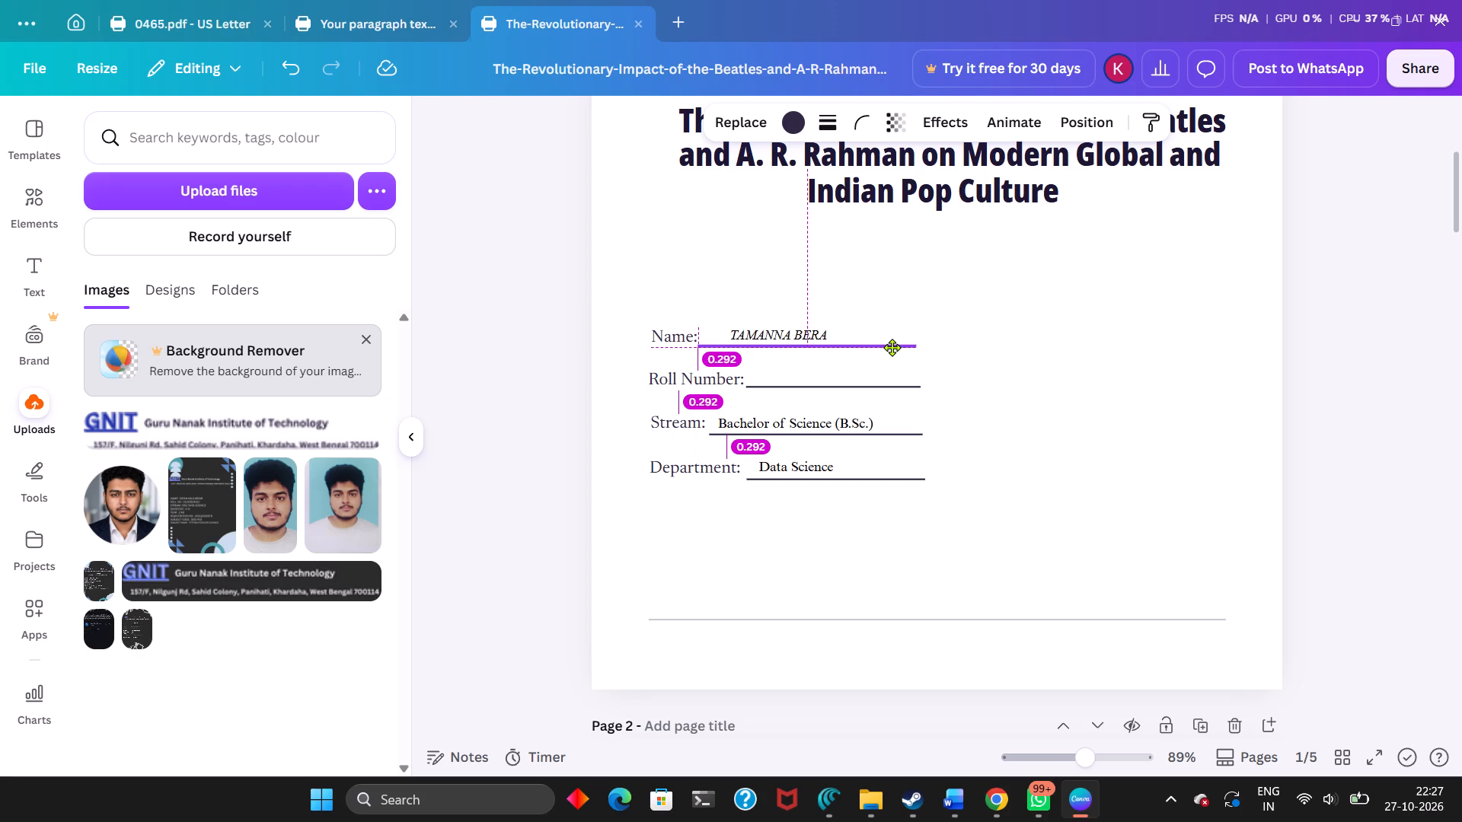
{"action": "left_click_drag", "start_coordinate": [892, 347], "coordinate": [892, 346]}
{"action": "left_click_drag", "start_coordinate": [892, 346], "coordinate": [897, 346]}
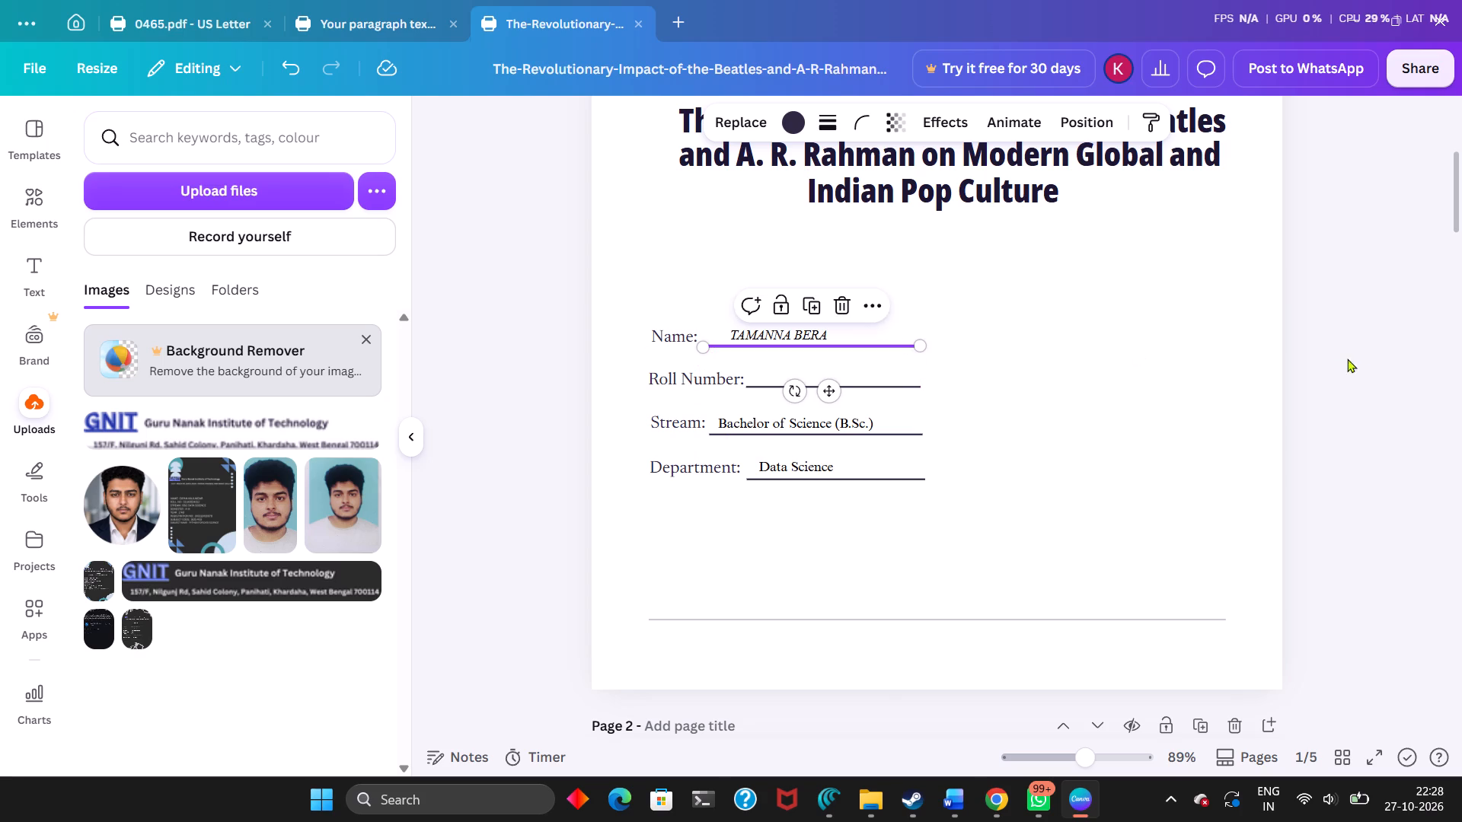
{"action": "left_click", "coordinate": [1378, 369]}
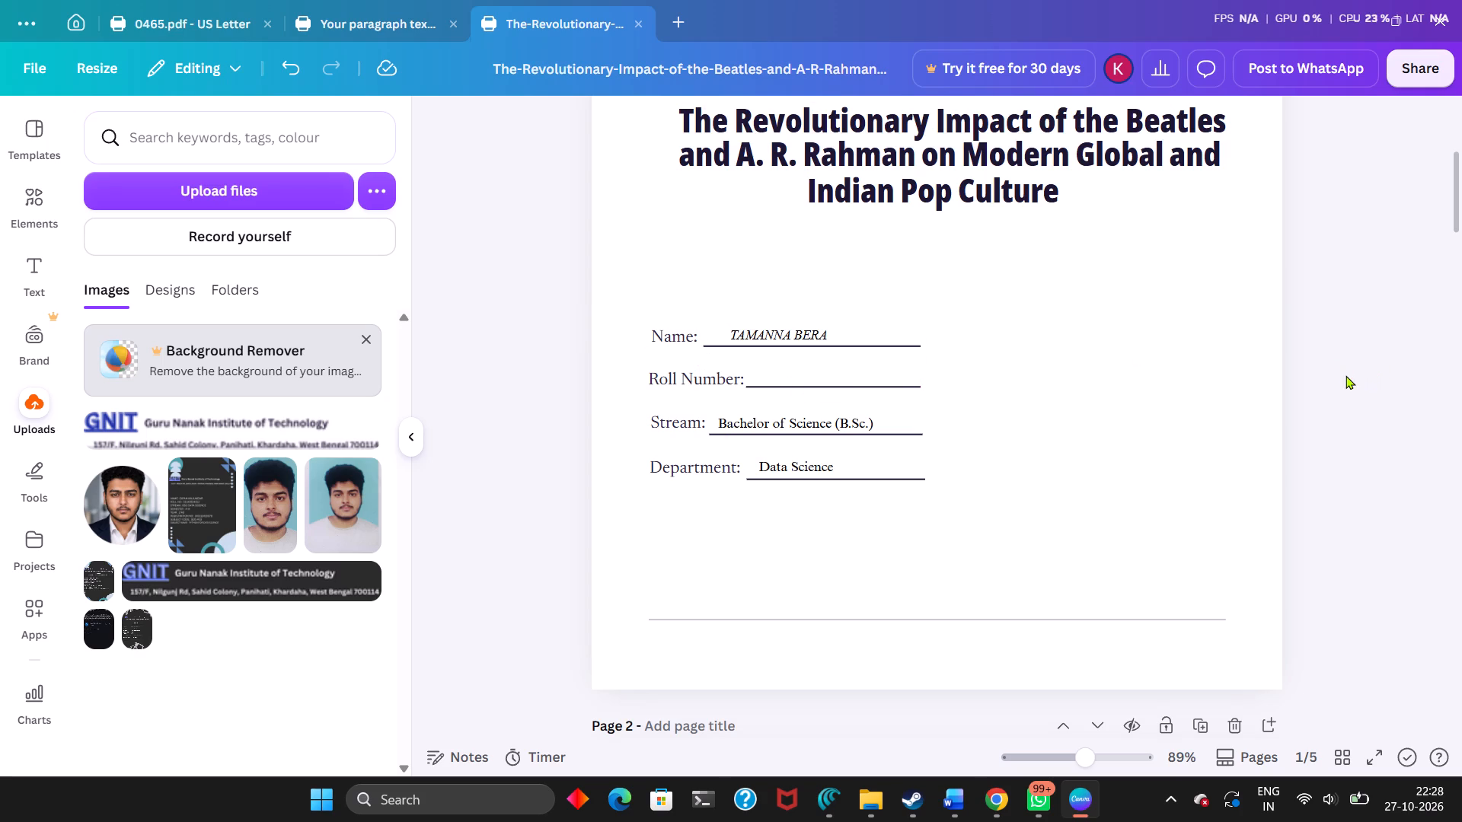
Delete the Department row: its label, the "Data Science" value and the blank line.
{"action": "left_click", "coordinate": [720, 470]}
{"action": "left_click", "coordinate": [728, 426]}
{"action": "left_click", "coordinate": [775, 477]}
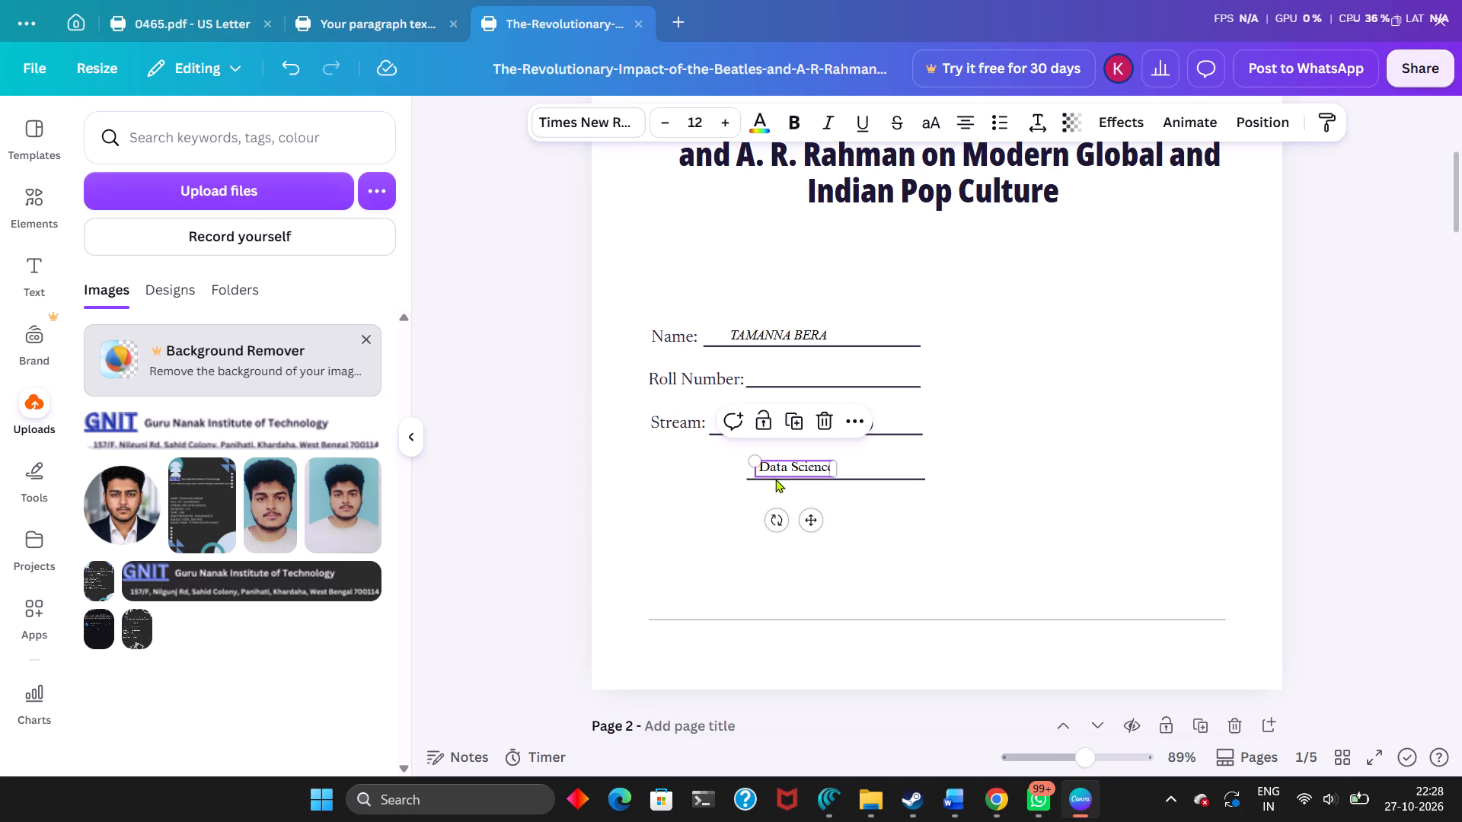
{"action": "left_click", "coordinate": [826, 424]}
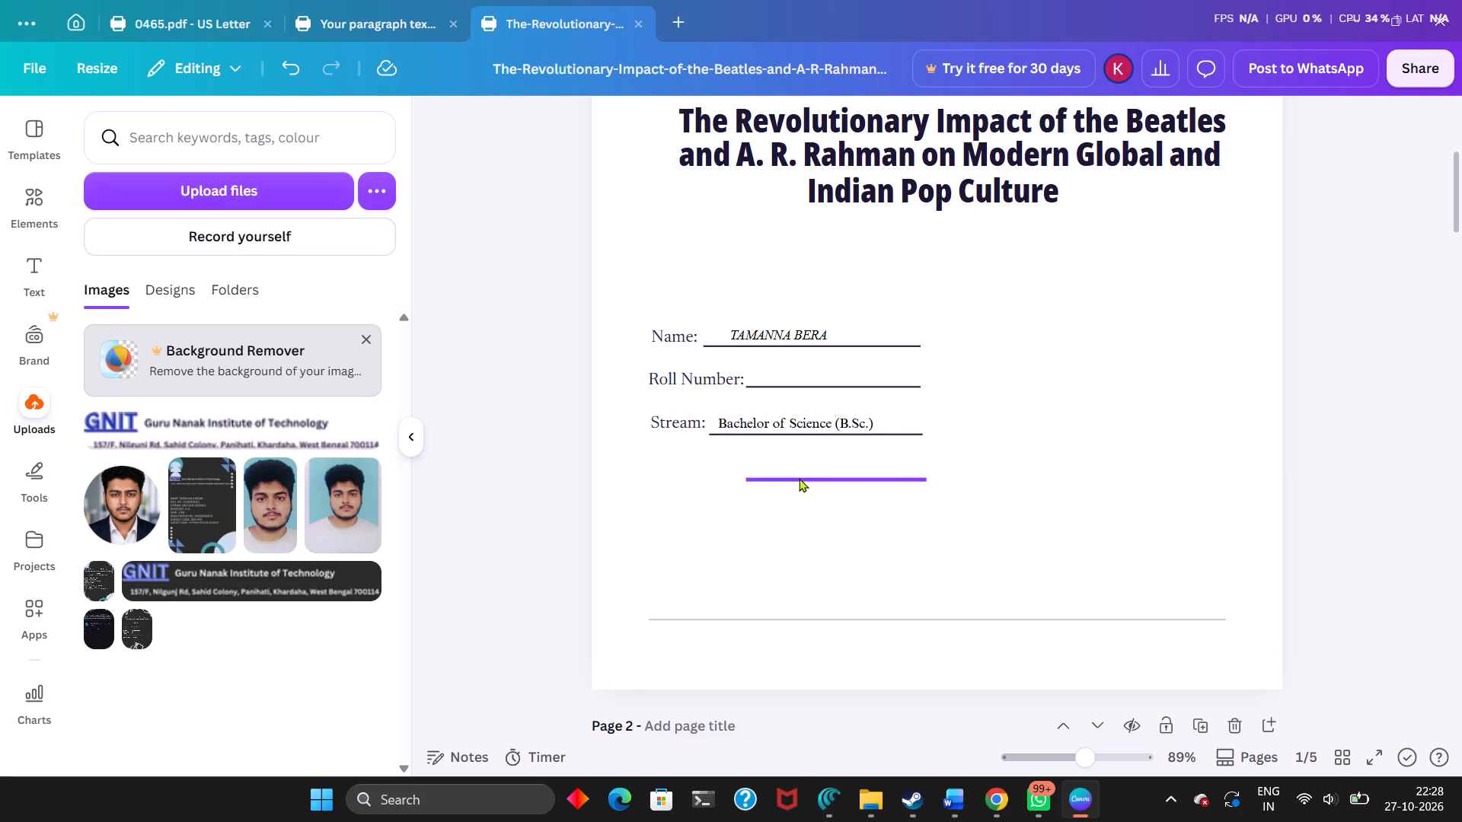
{"action": "left_click", "coordinate": [799, 478]}
{"action": "left_click", "coordinate": [865, 441]}
{"action": "left_click", "coordinate": [812, 372]}
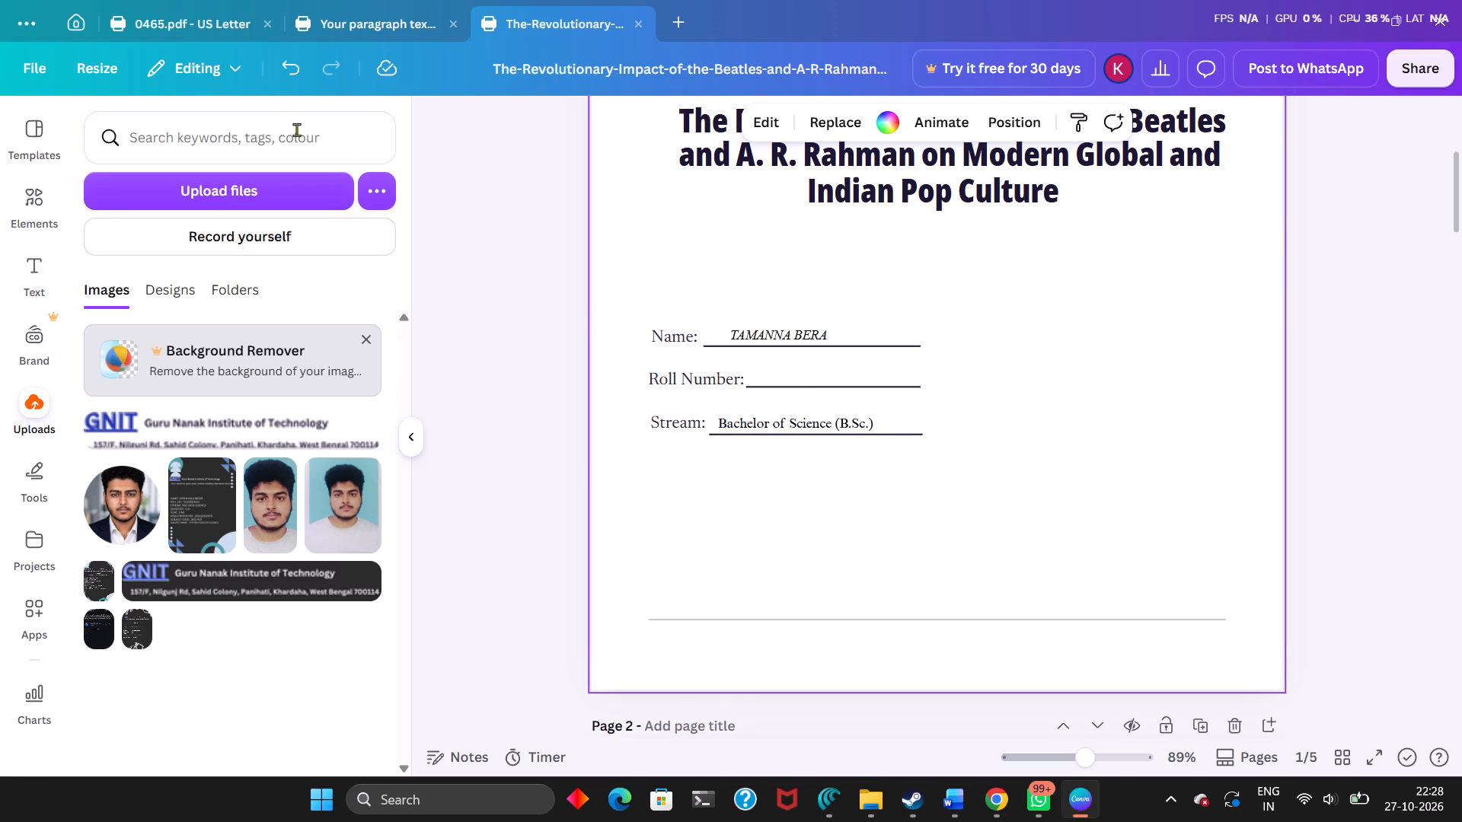
Add a new text box containing the student's roll number.
{"action": "left_click", "coordinate": [213, 187]}
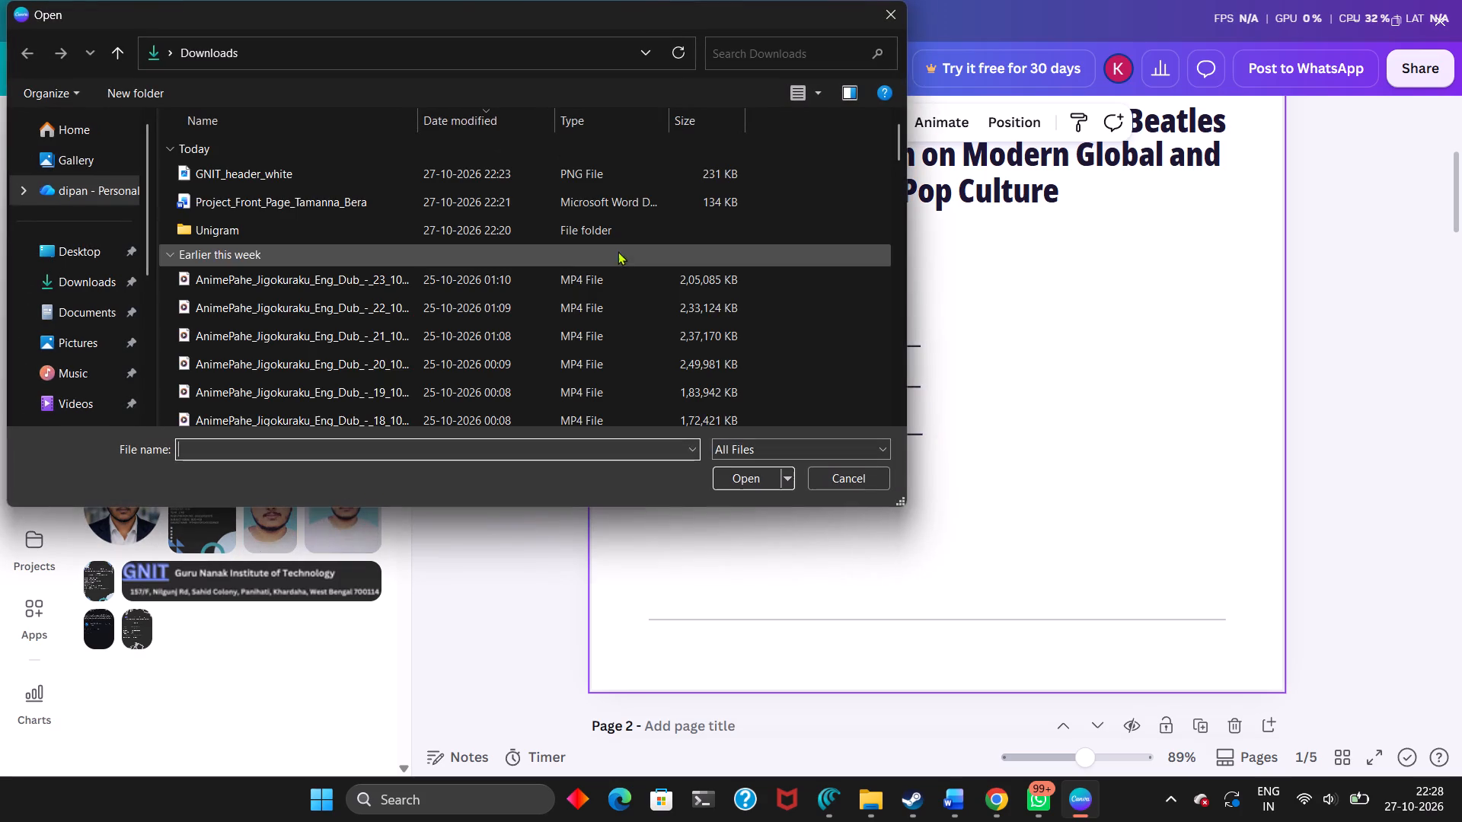
{"action": "left_click", "coordinate": [889, 18]}
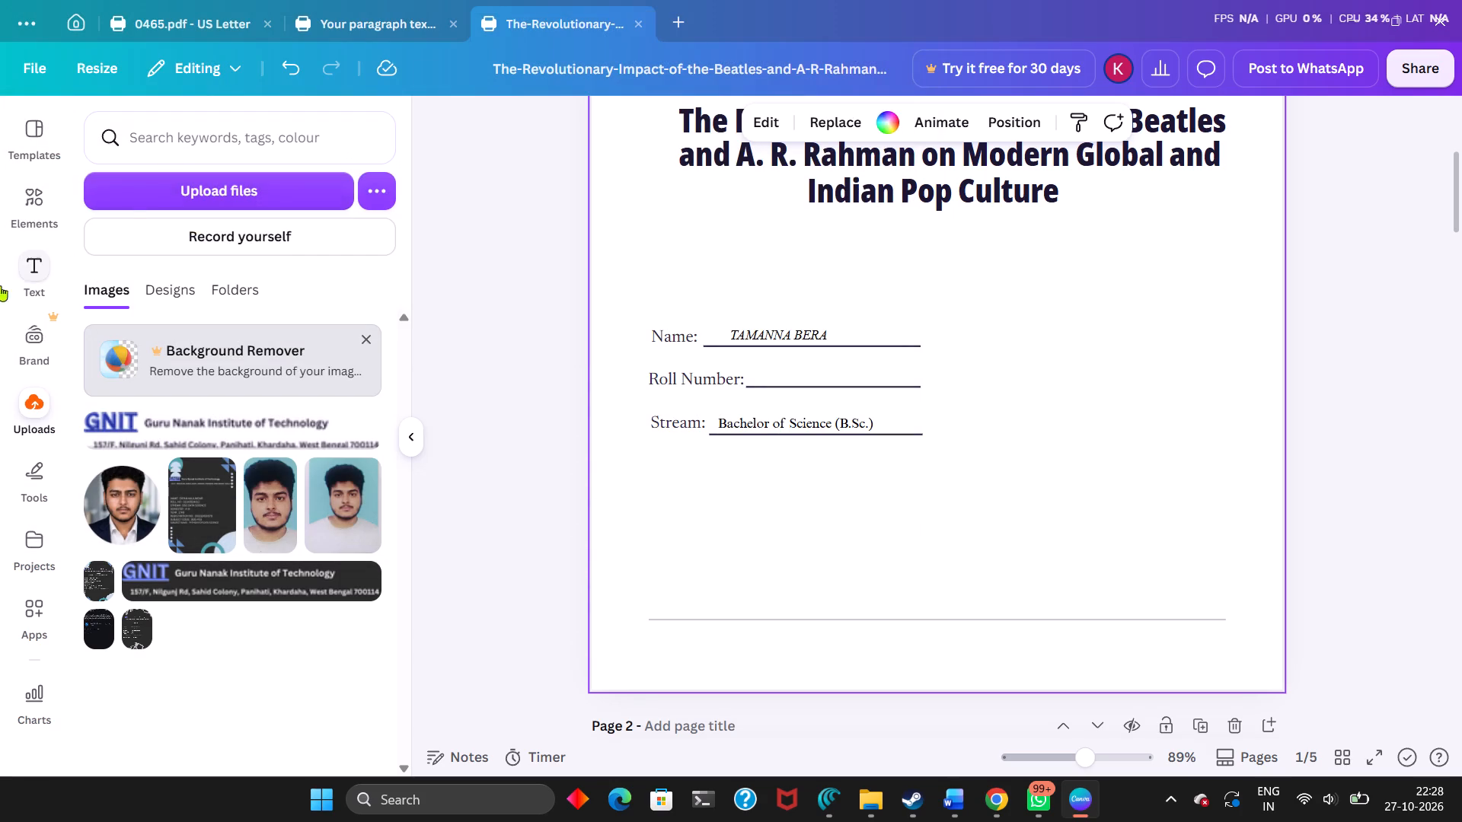
{"action": "left_click", "coordinate": [30, 275]}
{"action": "left_click", "coordinate": [263, 186]}
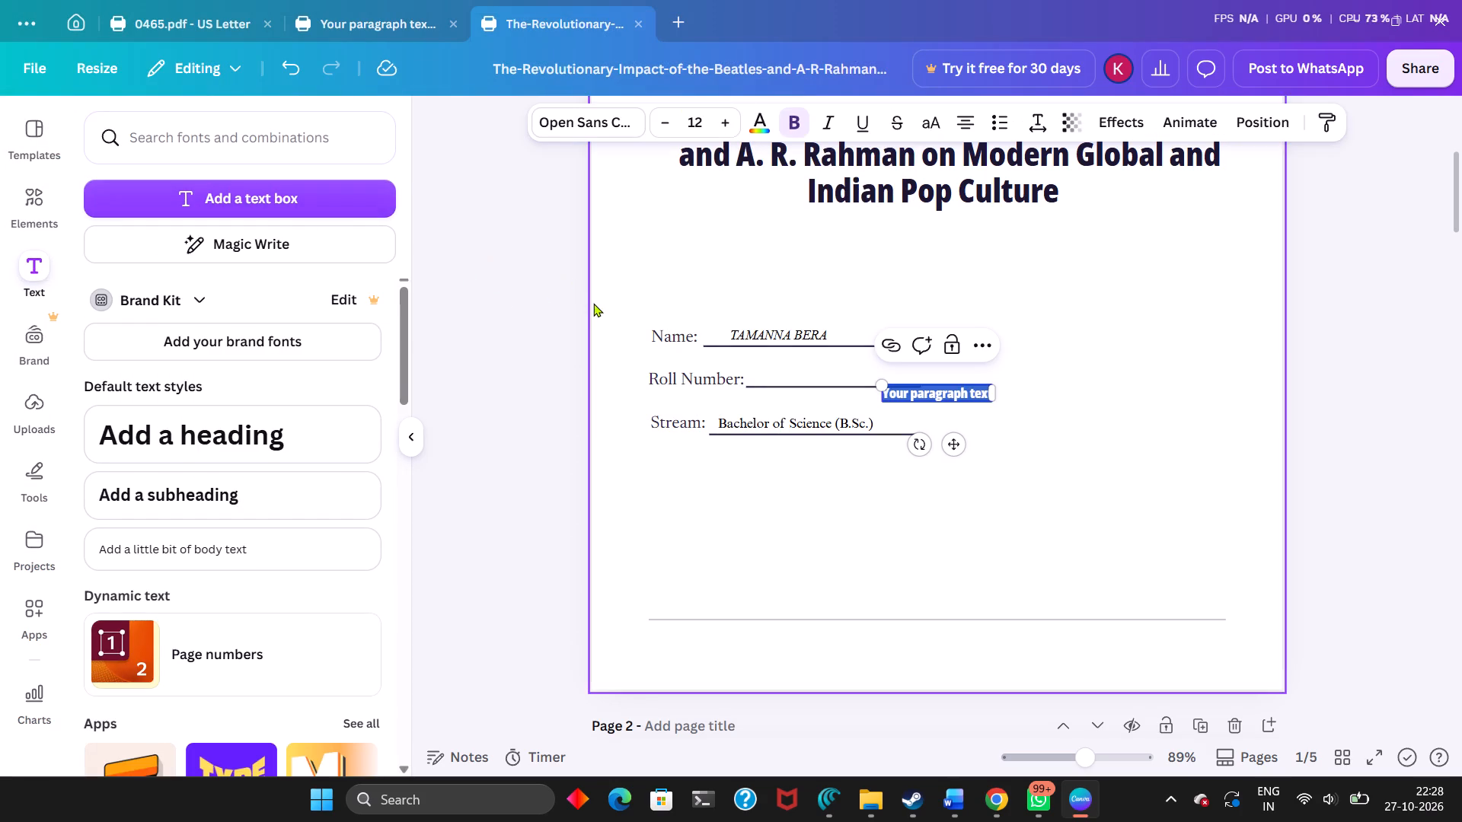
{"action": "key", "text": "4"}
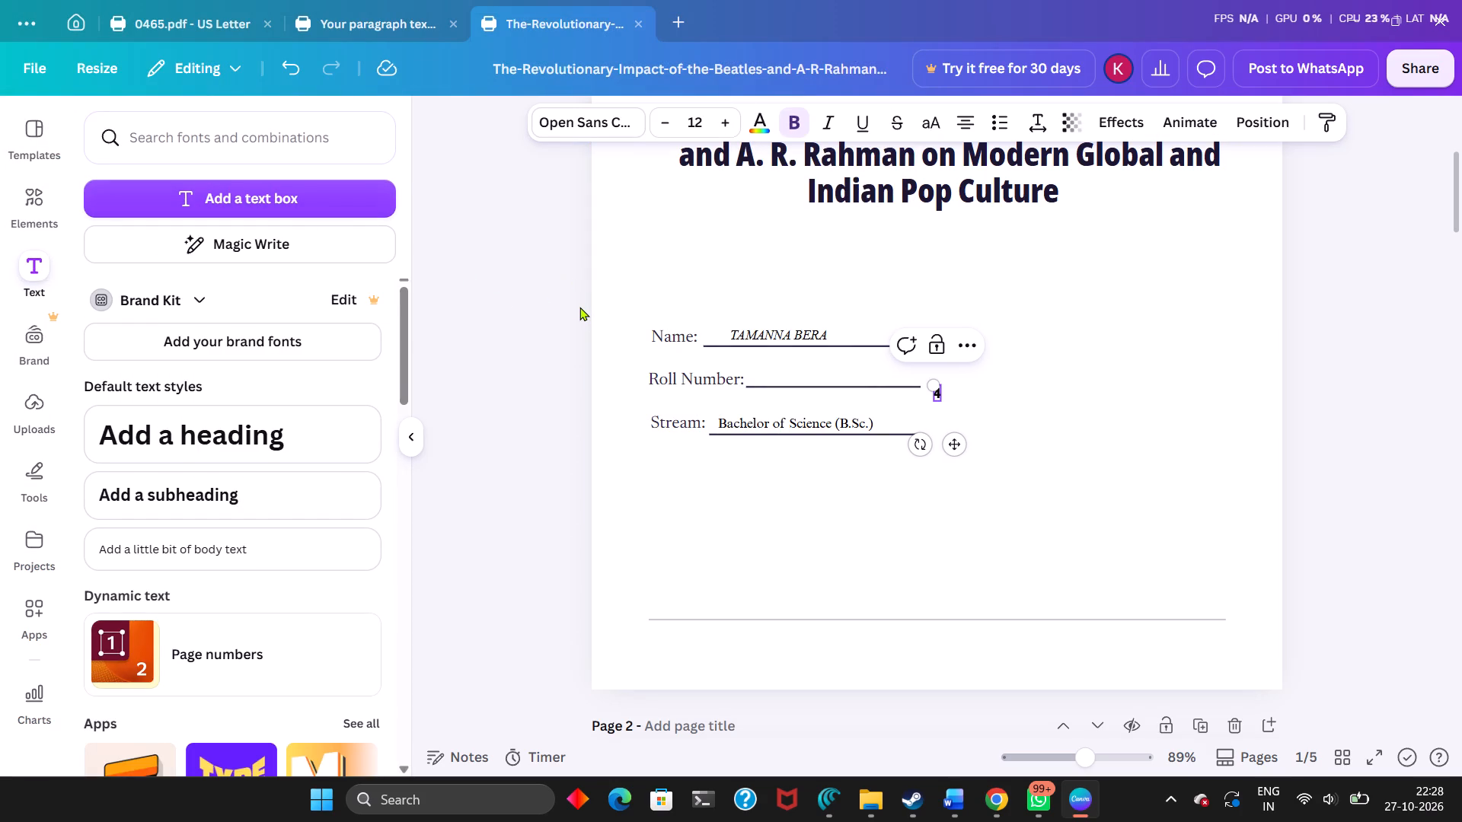
{"action": "key", "text": "6"}
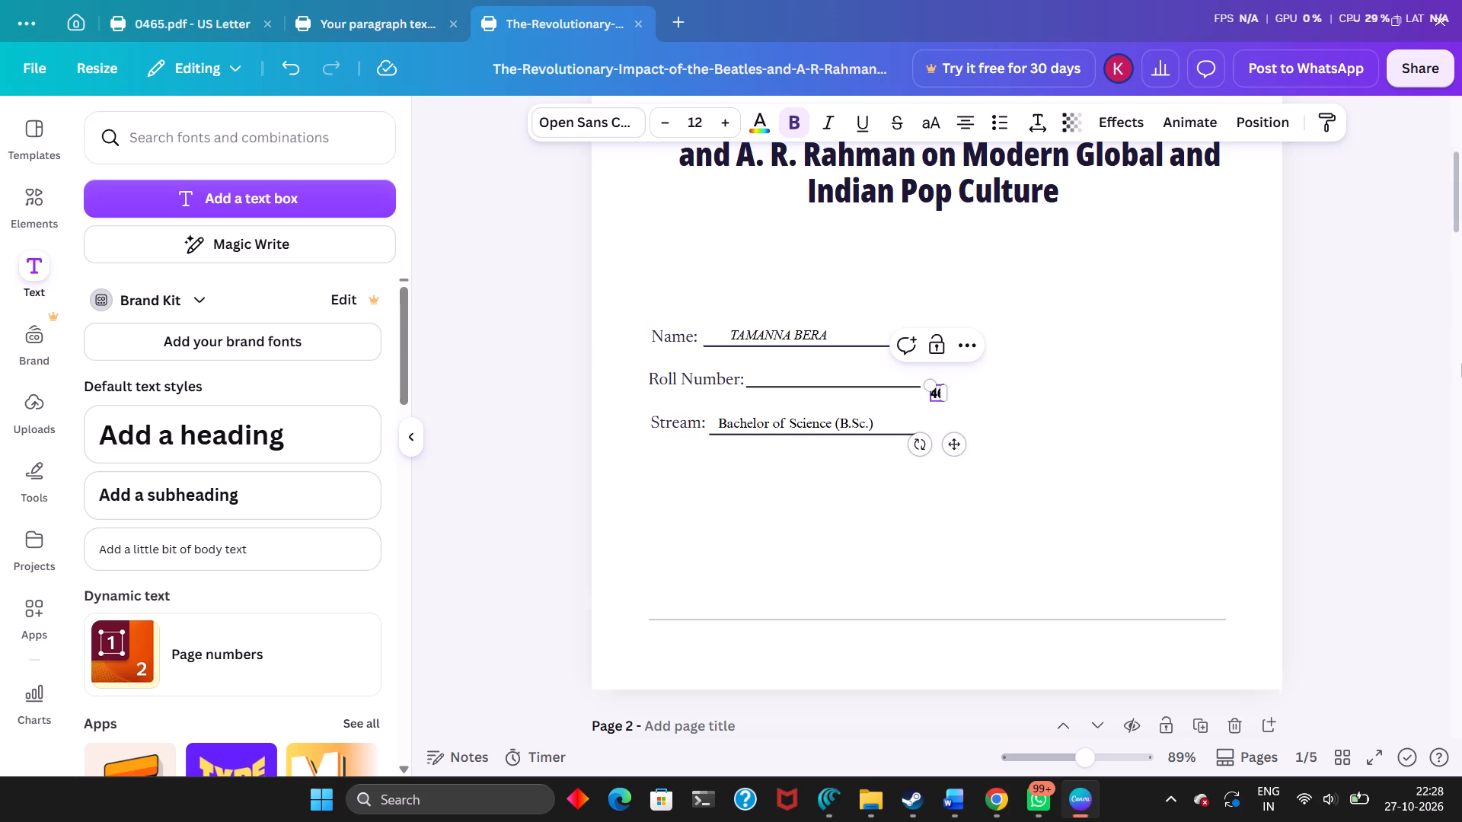
{"action": "left_click", "coordinate": [1461, 363]}
{"action": "left_click", "coordinate": [1397, 342]}
Move the new roll number text onto the blank line beside the Roll Number label.
{"action": "scroll", "coordinate": [1390, 342], "scroll_direction": "up", "scroll_amount": 3}
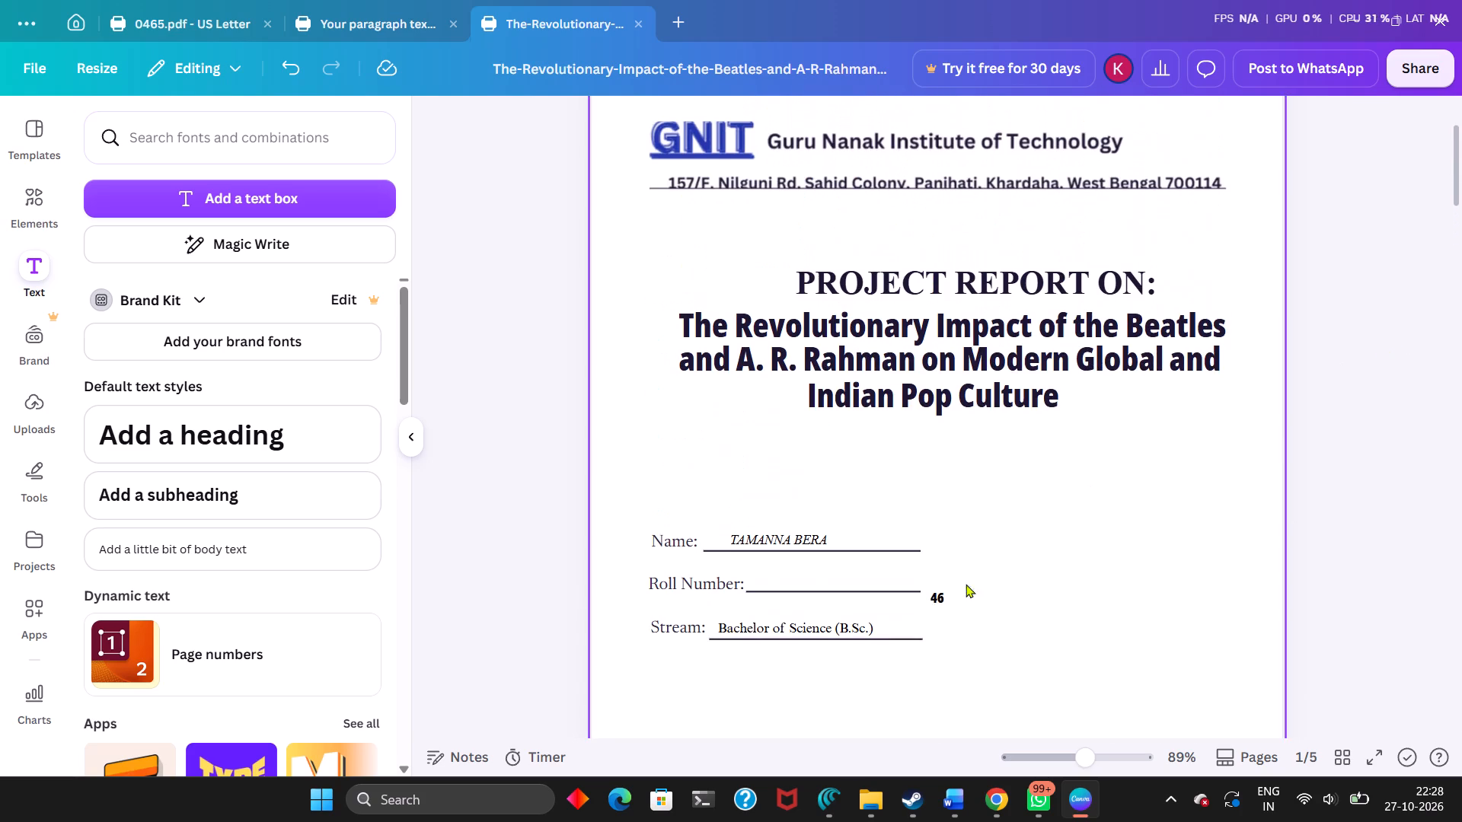
{"action": "left_click", "coordinate": [810, 544]}
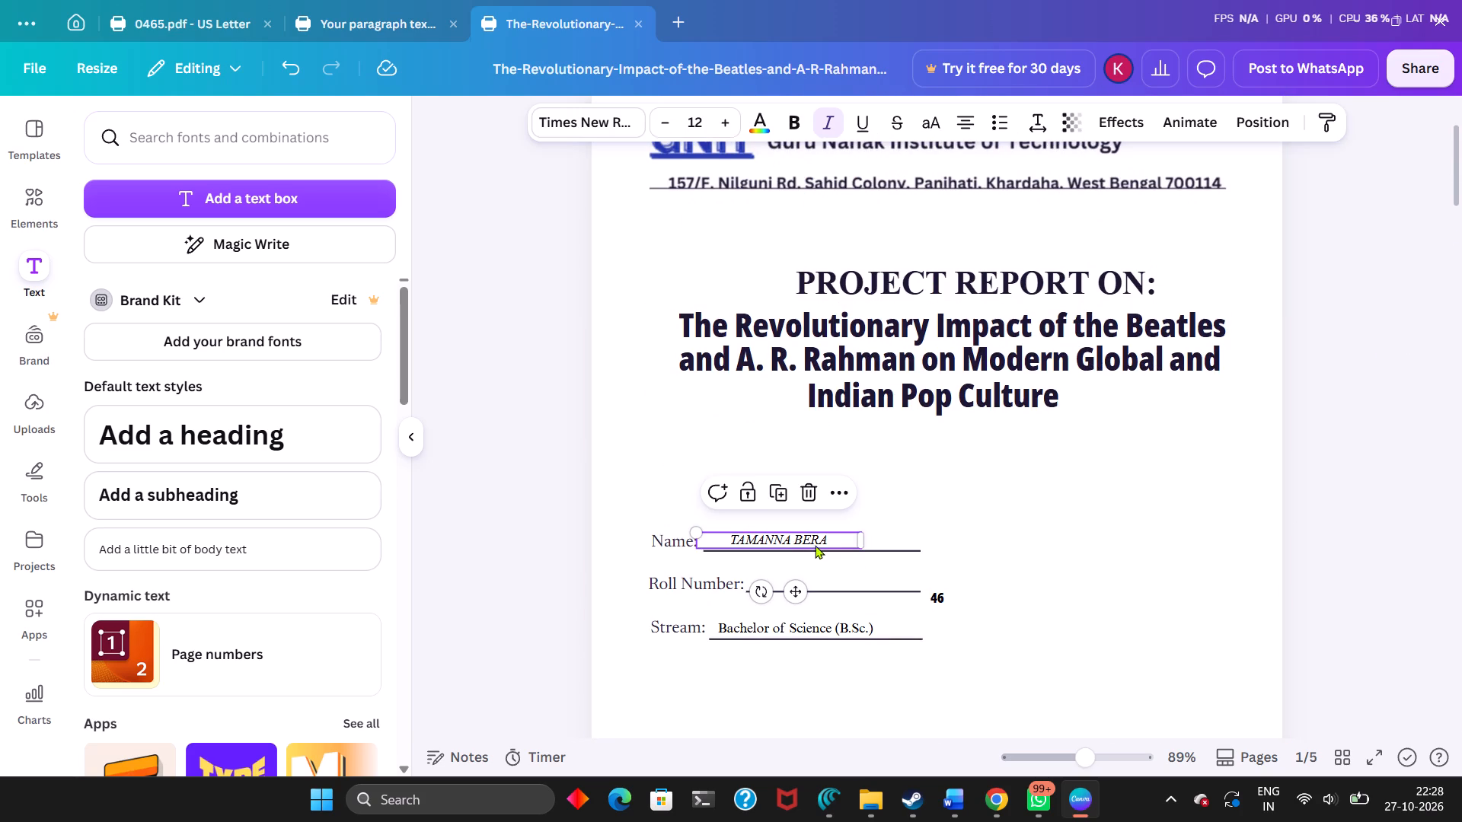
{"action": "left_click", "coordinate": [942, 603]}
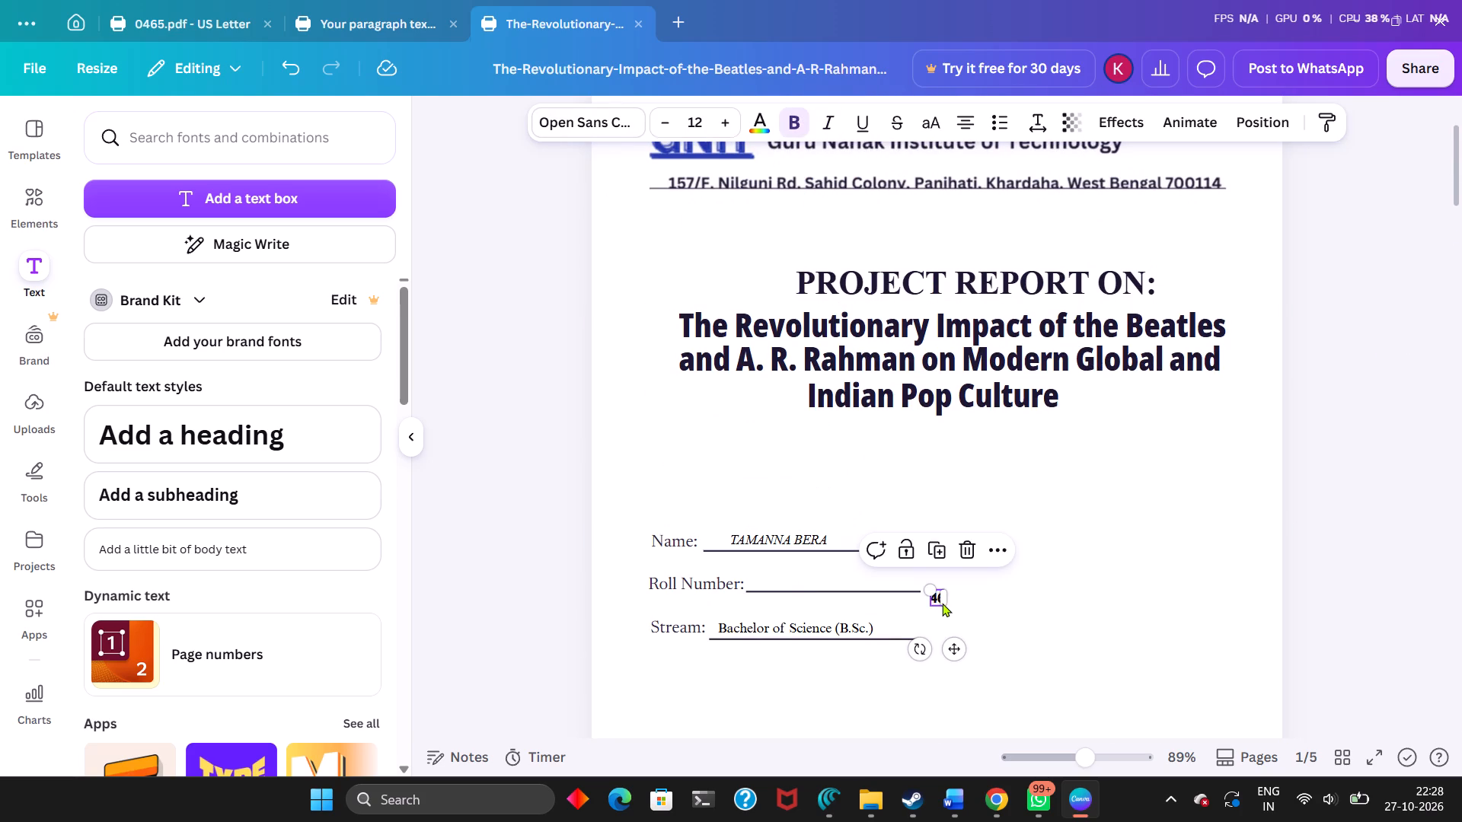
{"action": "left_click_drag", "start_coordinate": [935, 597], "coordinate": [803, 579]}
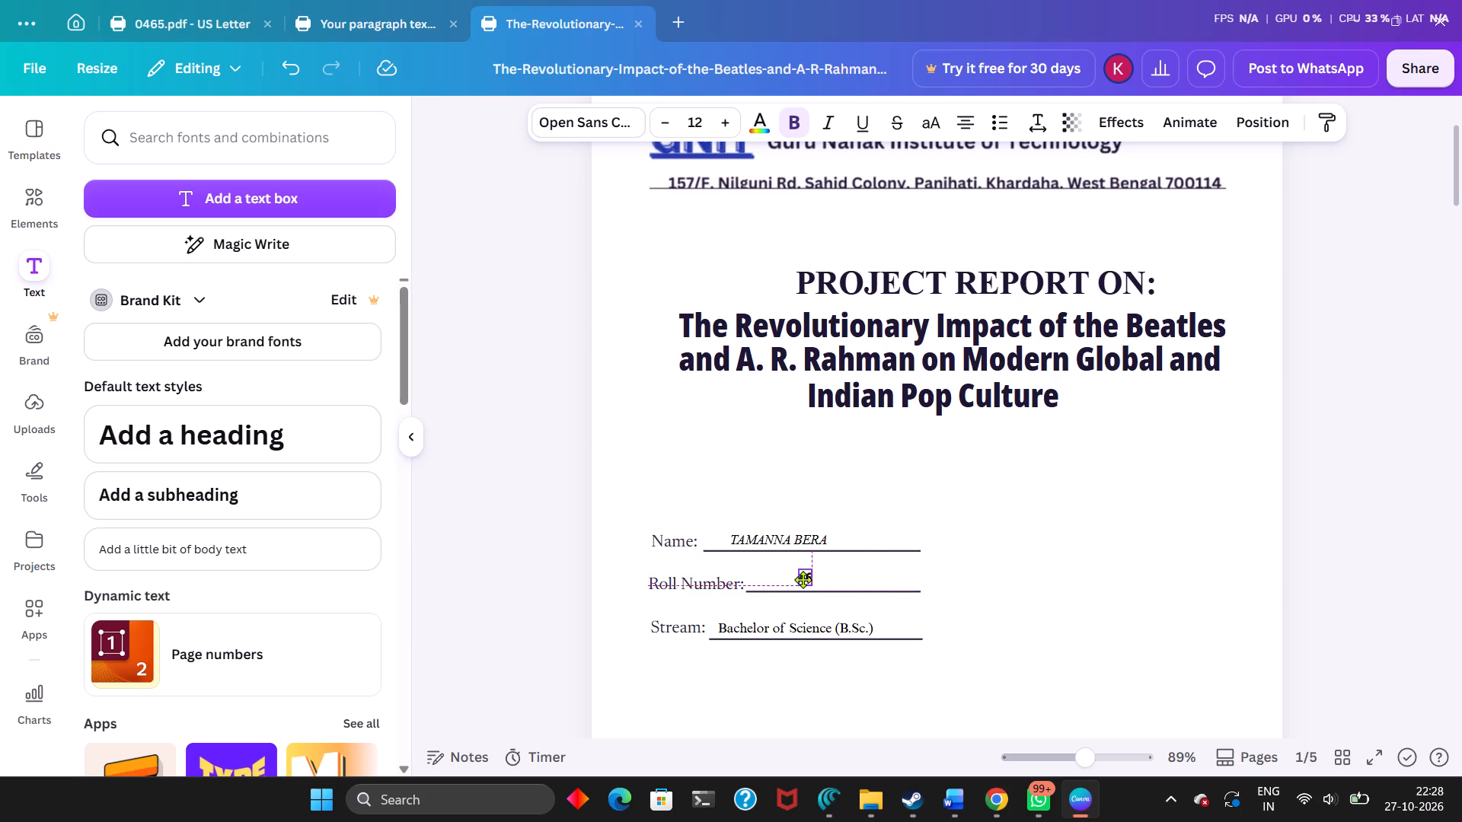
Nudge the roll number text slightly left along the blank line beside the Roll Number label.
{"action": "left_click_drag", "start_coordinate": [803, 579], "coordinate": [796, 580]}
{"action": "left_click", "coordinate": [1374, 567]}
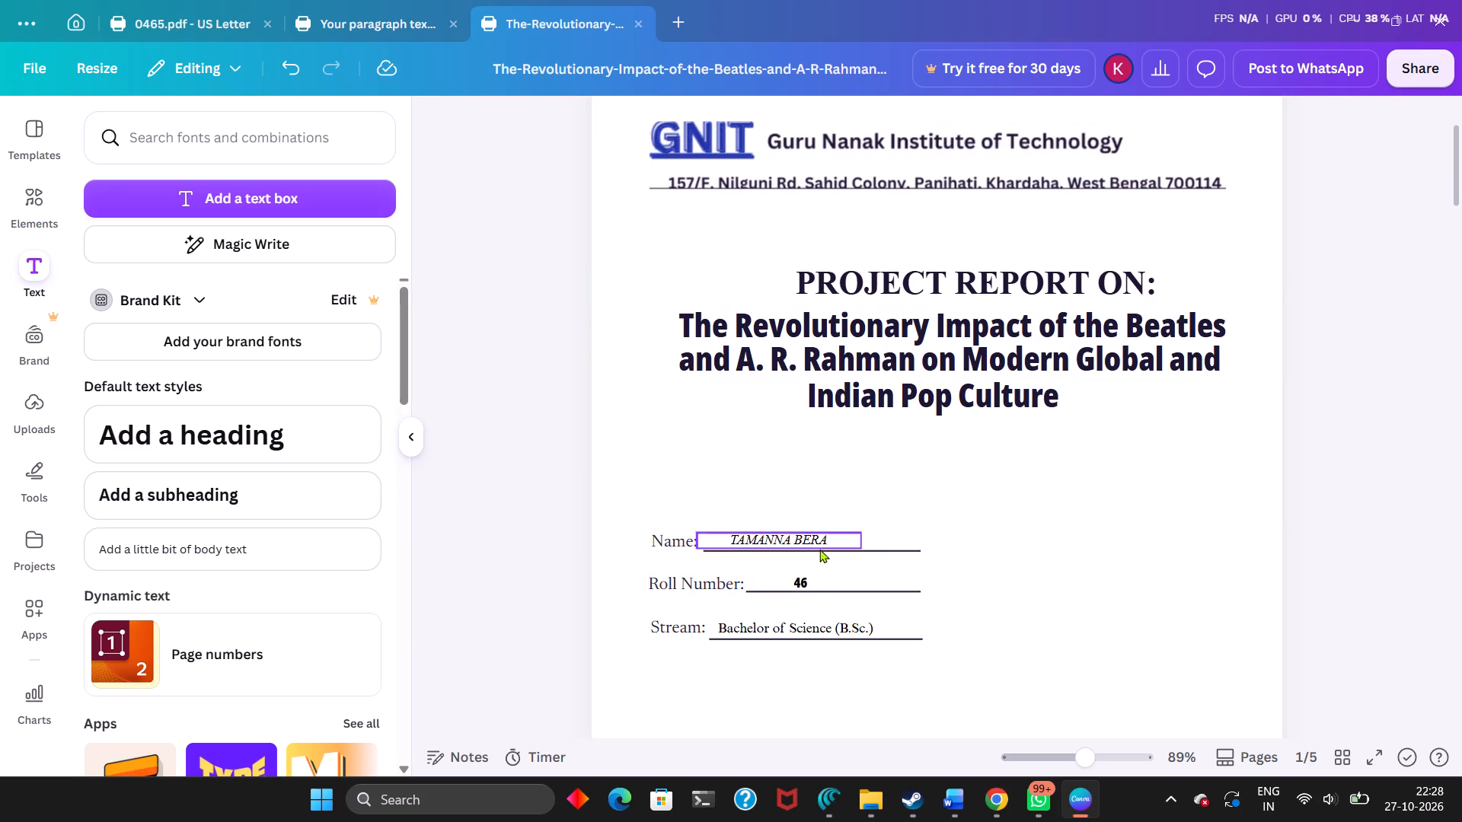
{"action": "left_click", "coordinate": [800, 587]}
{"action": "left_click", "coordinate": [621, 116]}
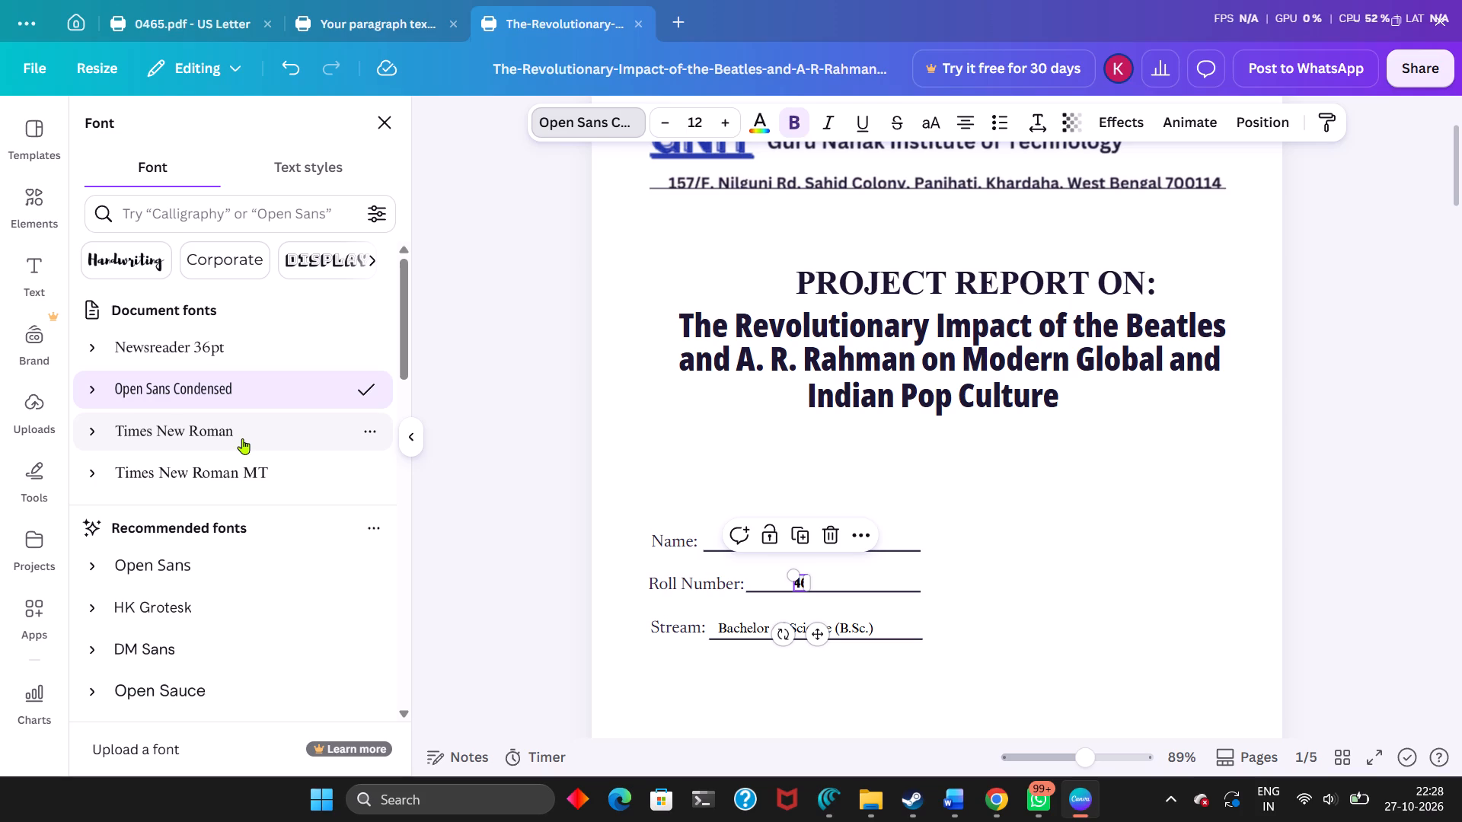
{"action": "left_click", "coordinate": [242, 435]}
{"action": "left_click", "coordinate": [225, 464]}
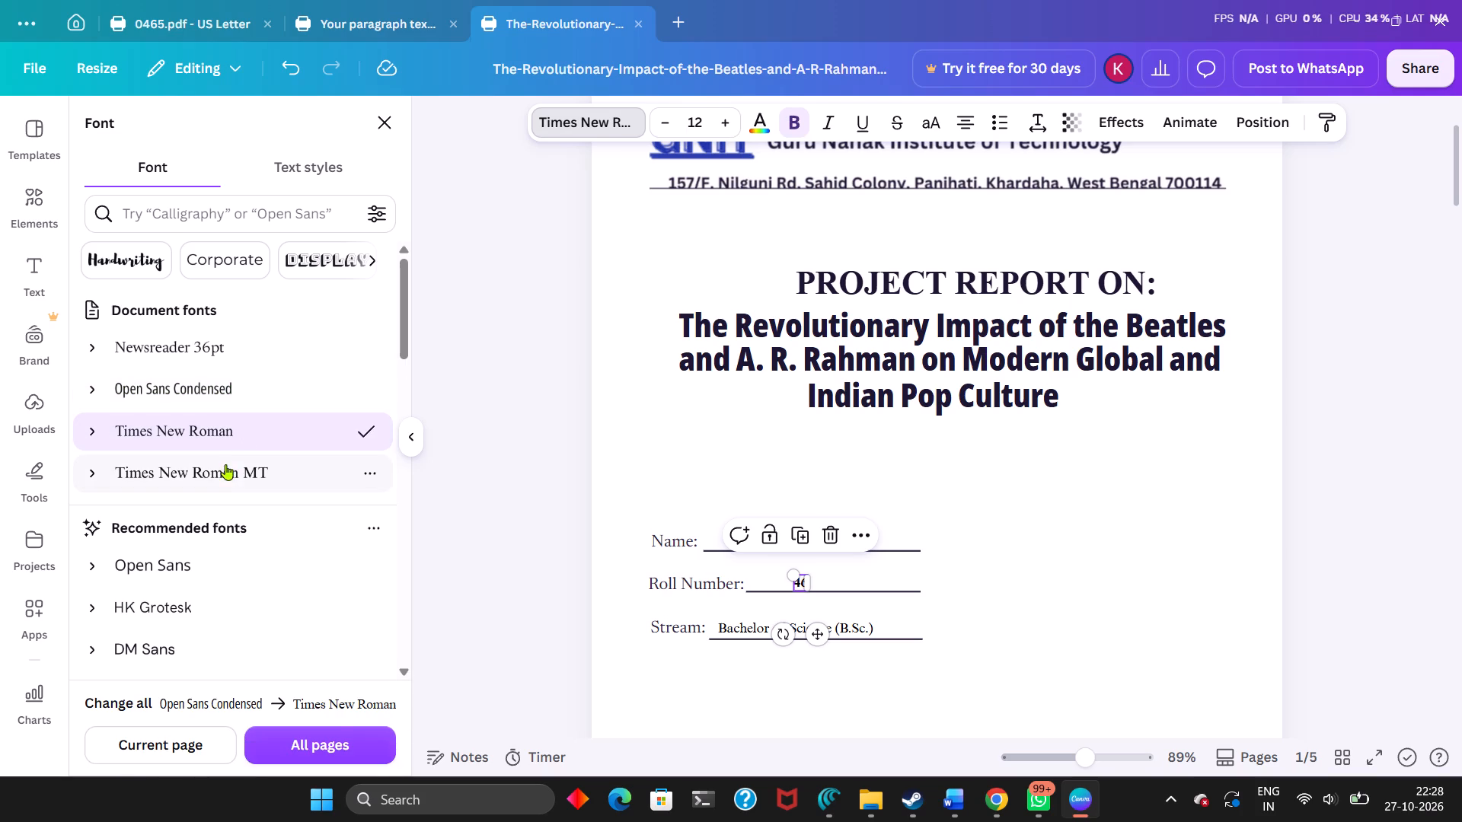
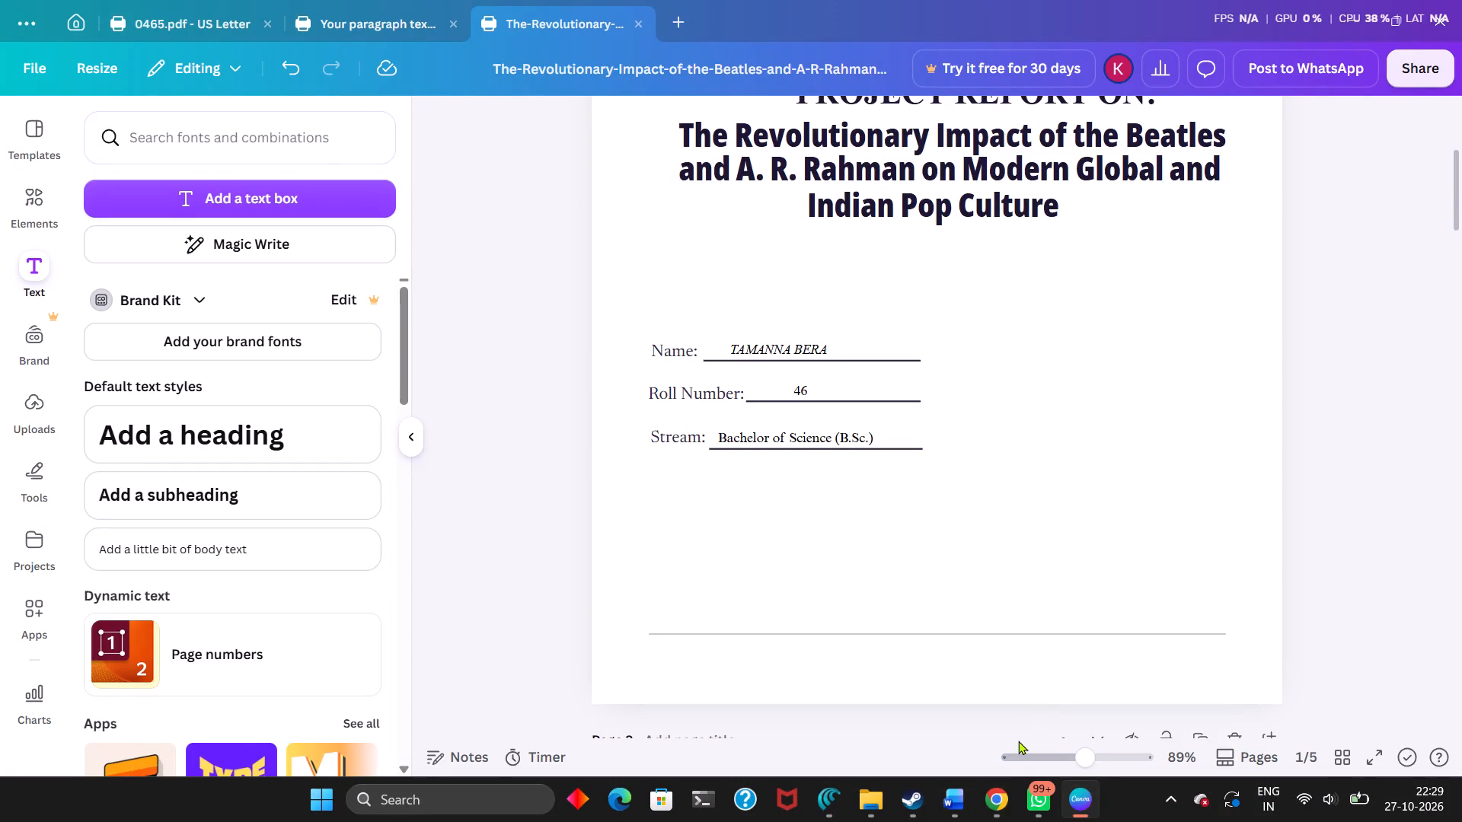
Switch to Steam and check the progress of the Counter-Strike 2 download.
{"action": "left_click", "coordinate": [926, 809]}
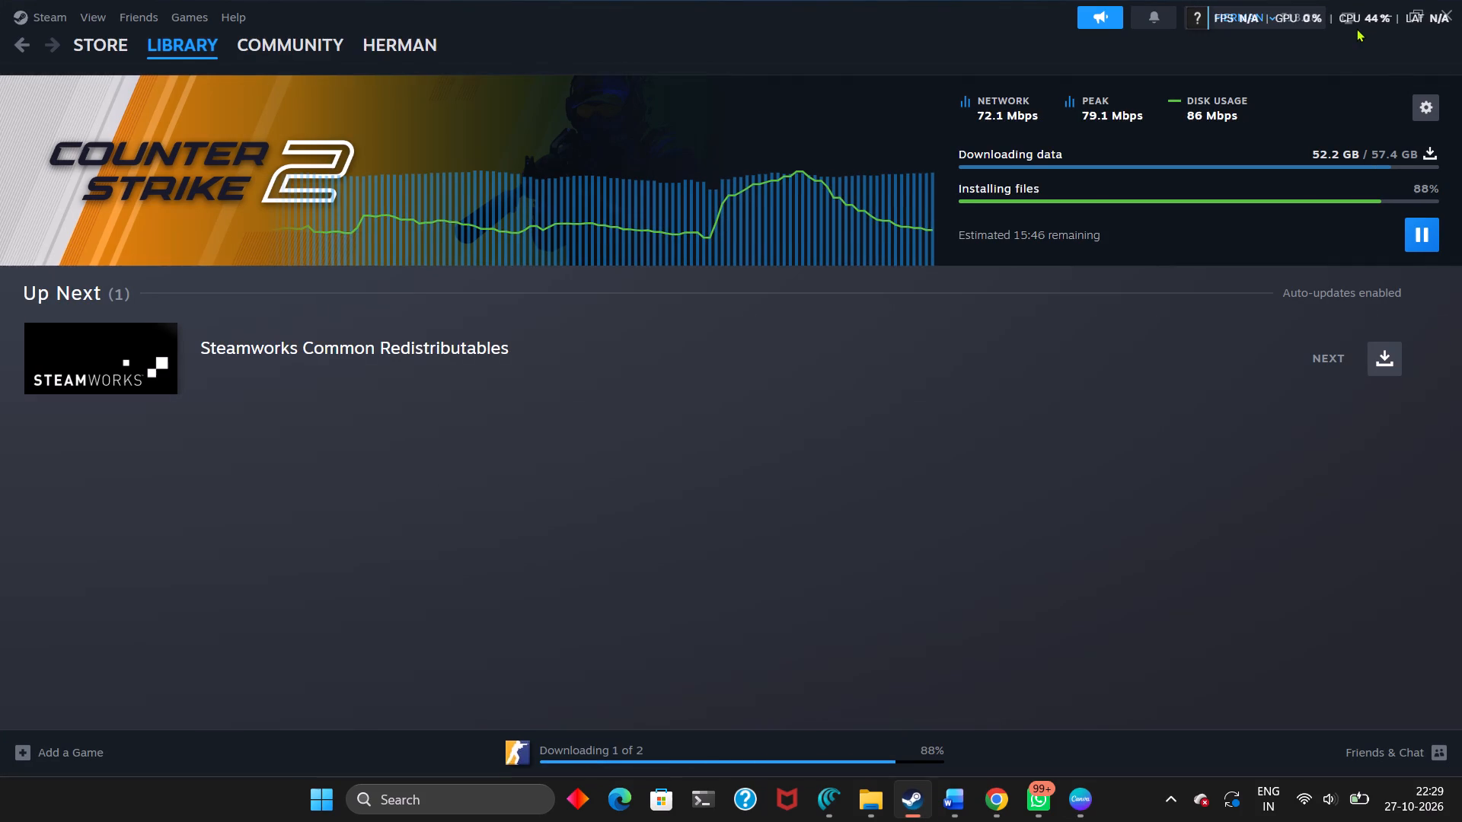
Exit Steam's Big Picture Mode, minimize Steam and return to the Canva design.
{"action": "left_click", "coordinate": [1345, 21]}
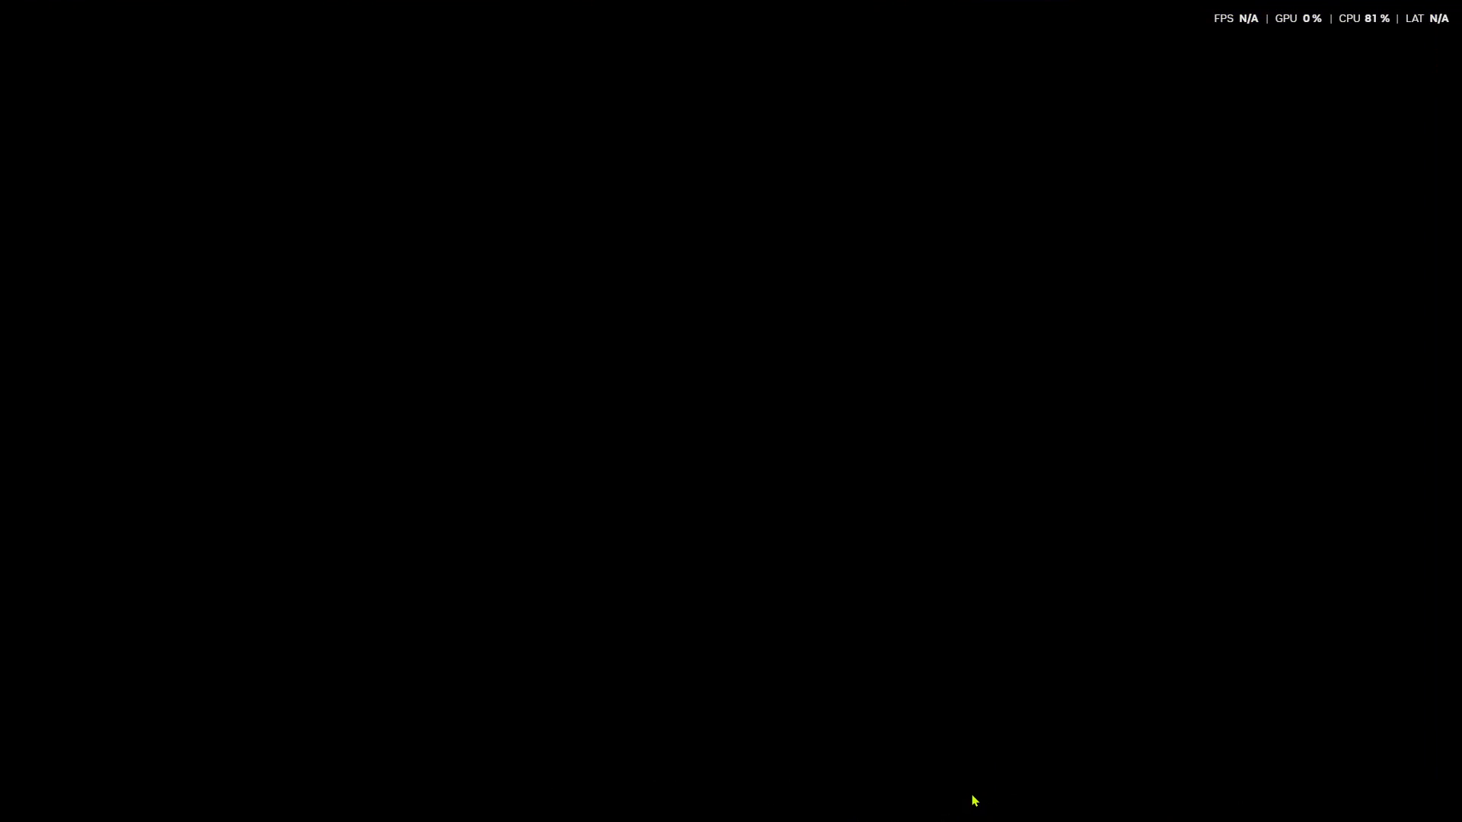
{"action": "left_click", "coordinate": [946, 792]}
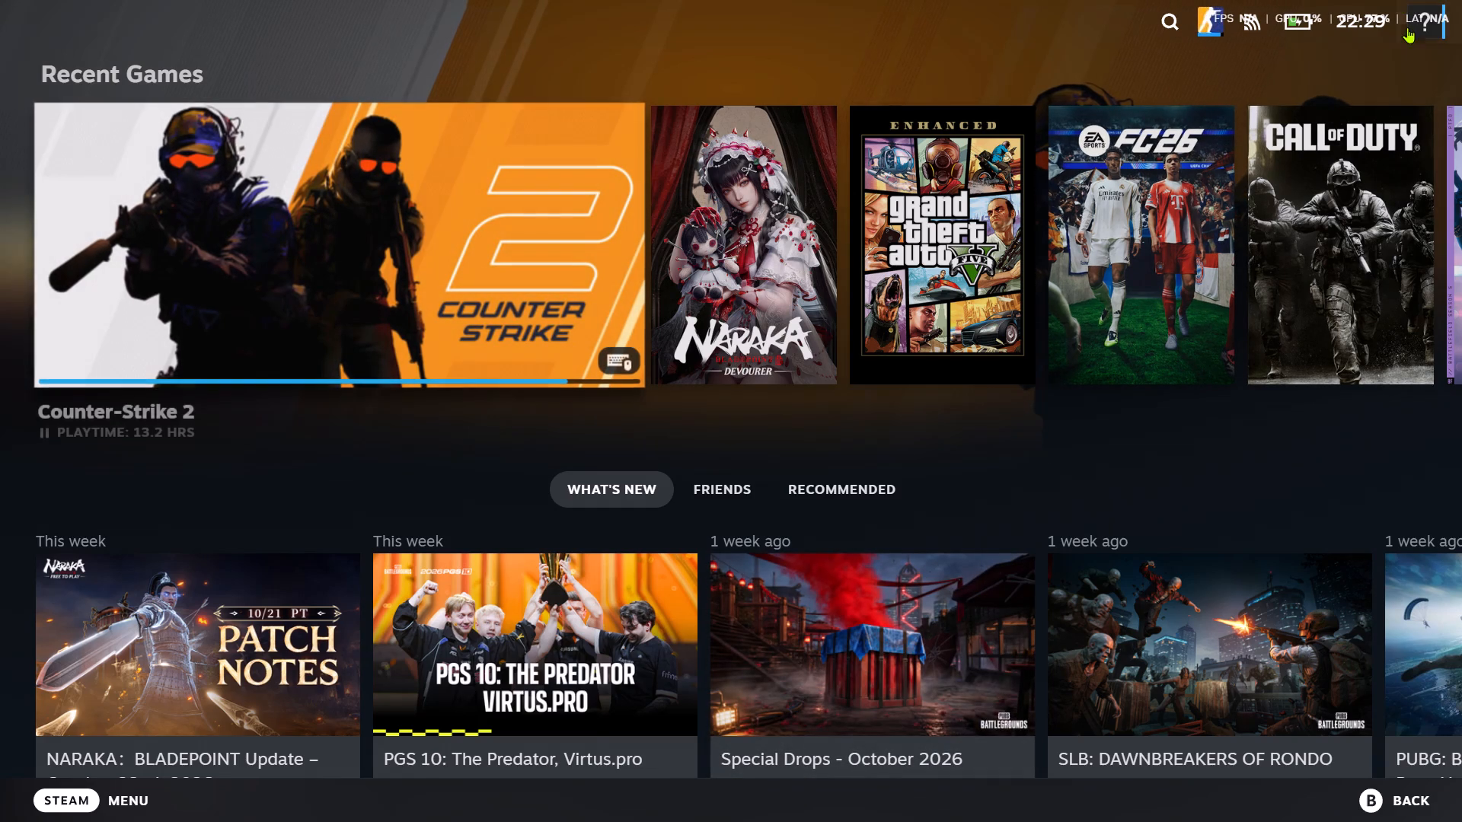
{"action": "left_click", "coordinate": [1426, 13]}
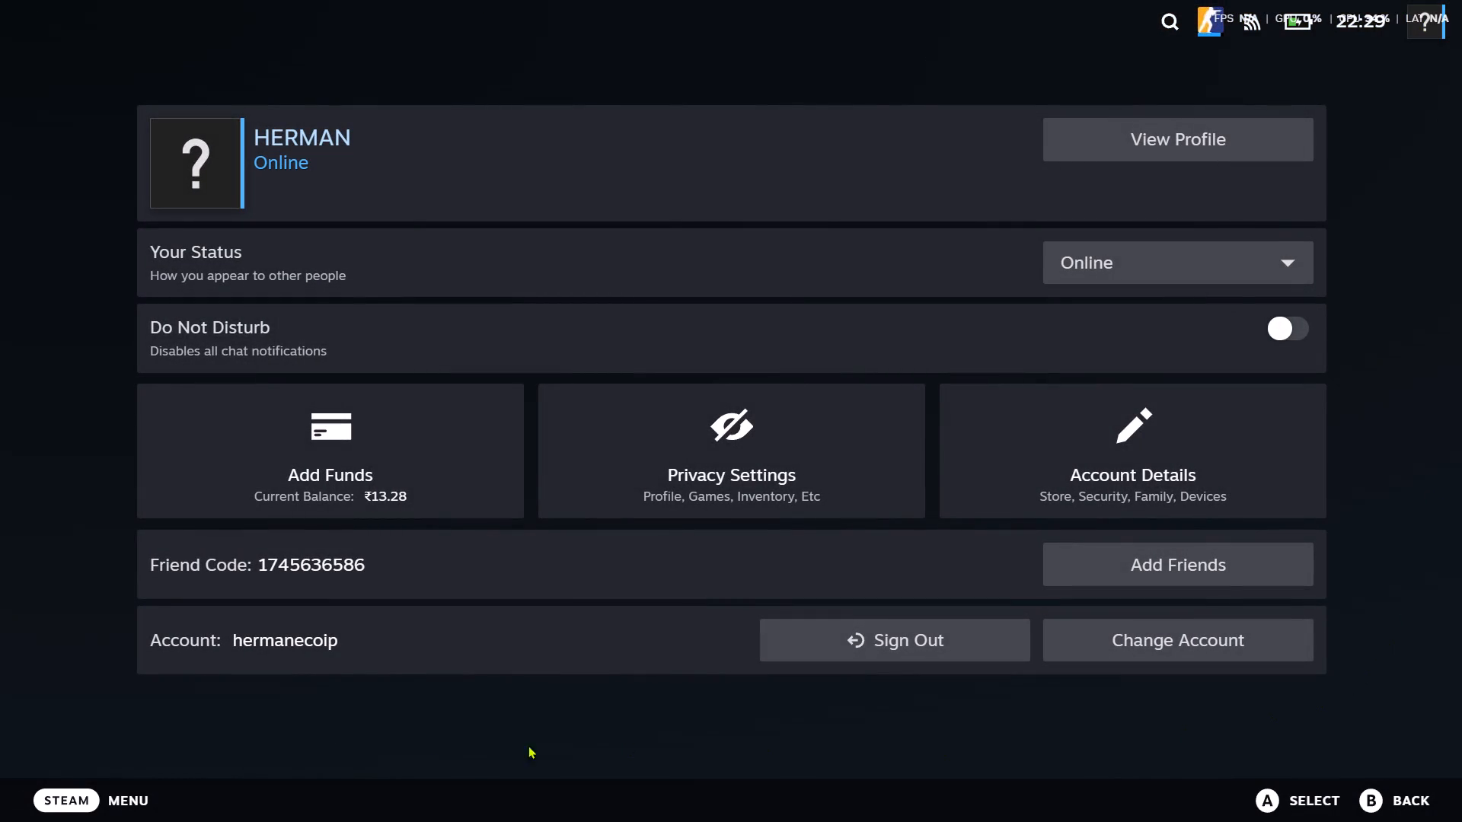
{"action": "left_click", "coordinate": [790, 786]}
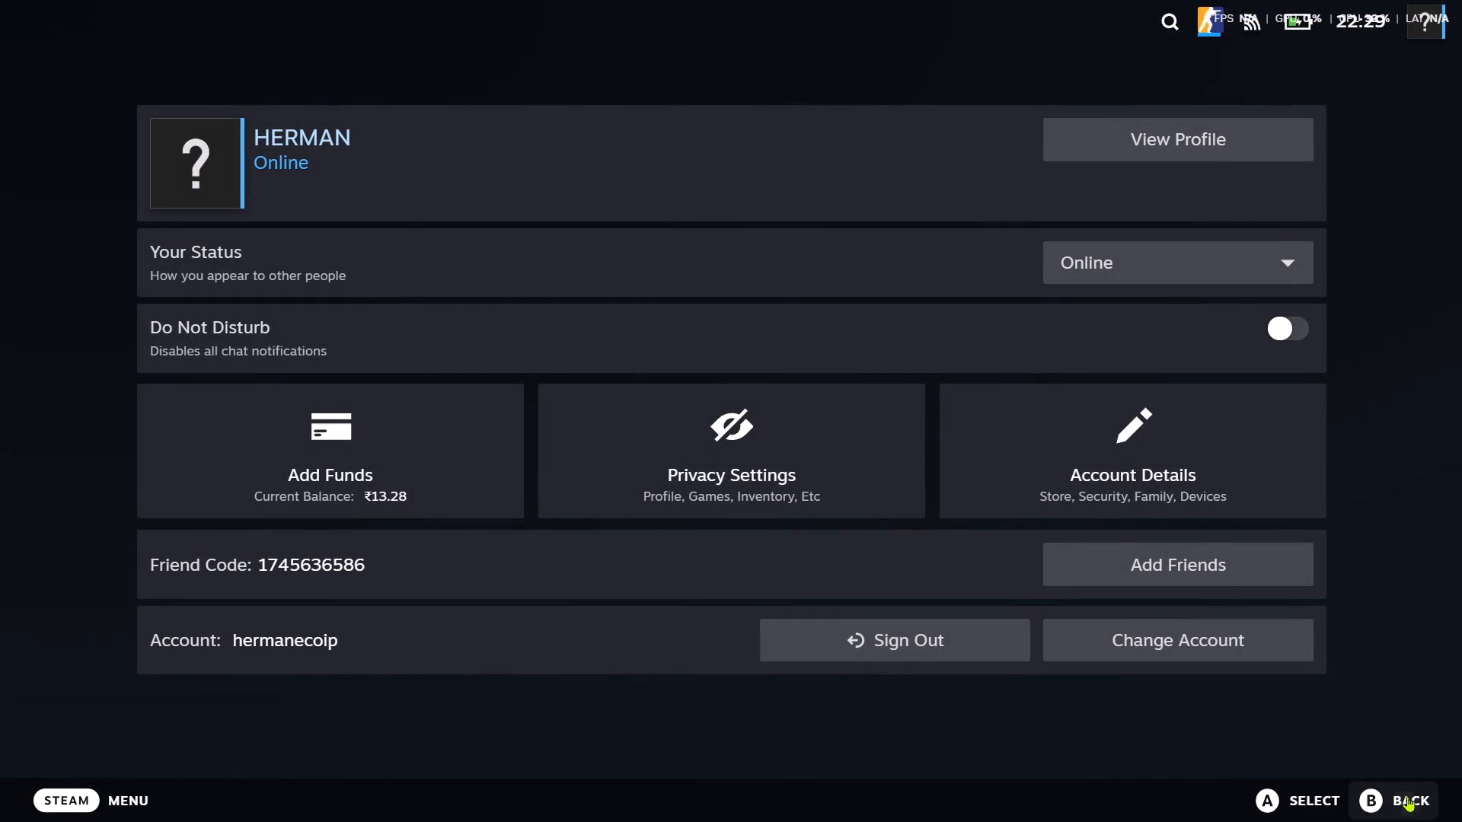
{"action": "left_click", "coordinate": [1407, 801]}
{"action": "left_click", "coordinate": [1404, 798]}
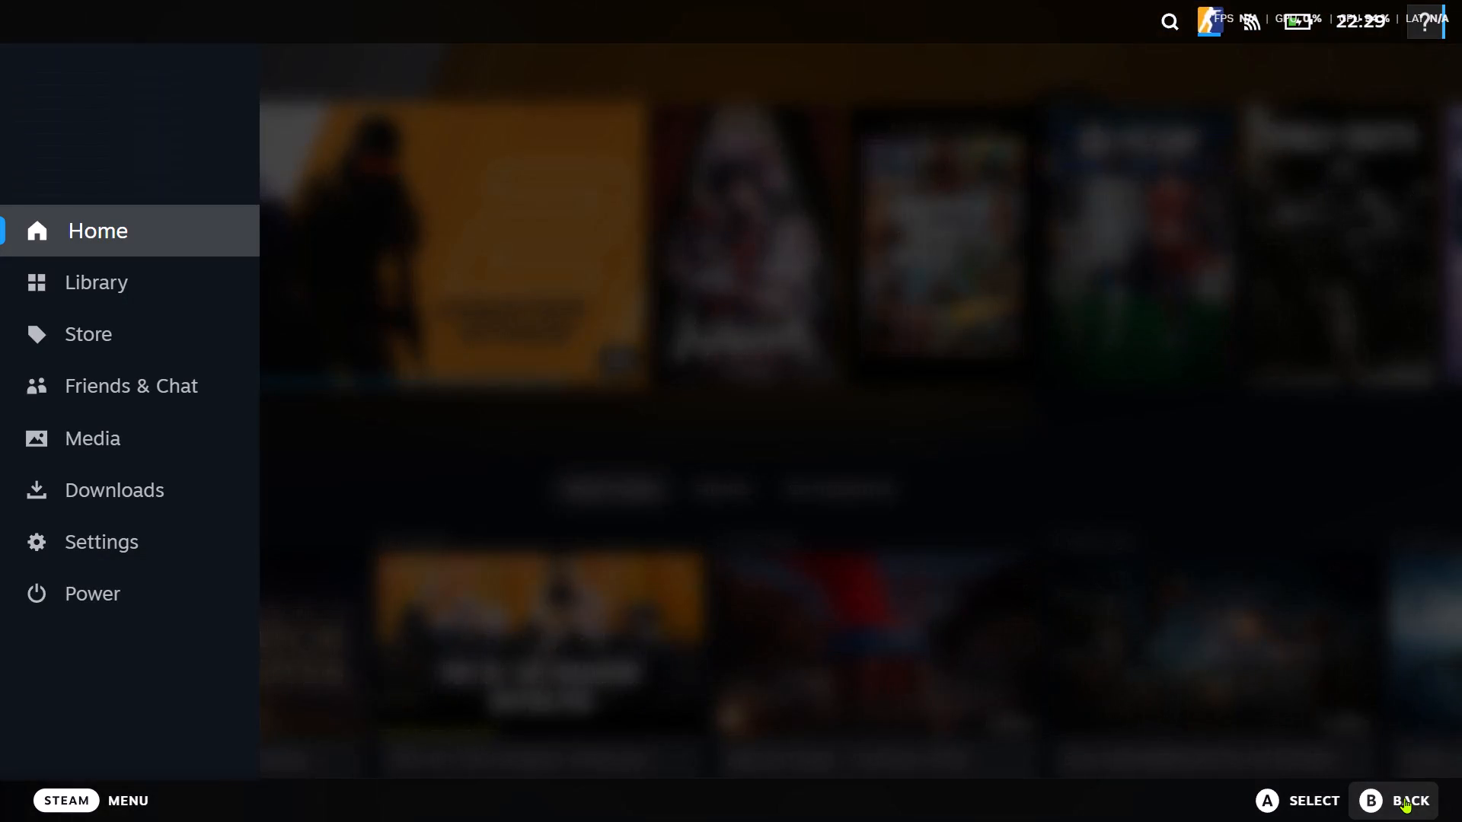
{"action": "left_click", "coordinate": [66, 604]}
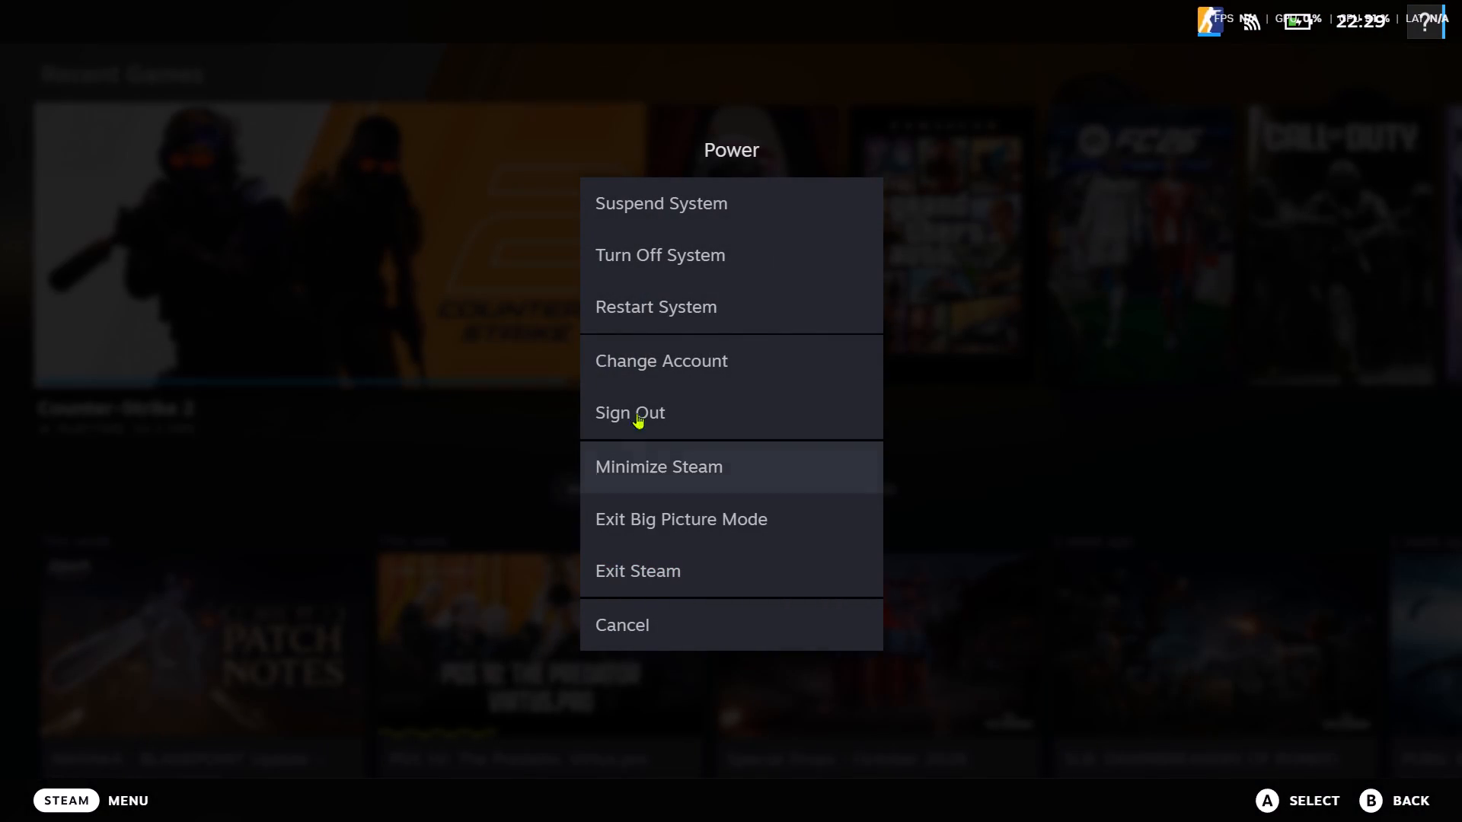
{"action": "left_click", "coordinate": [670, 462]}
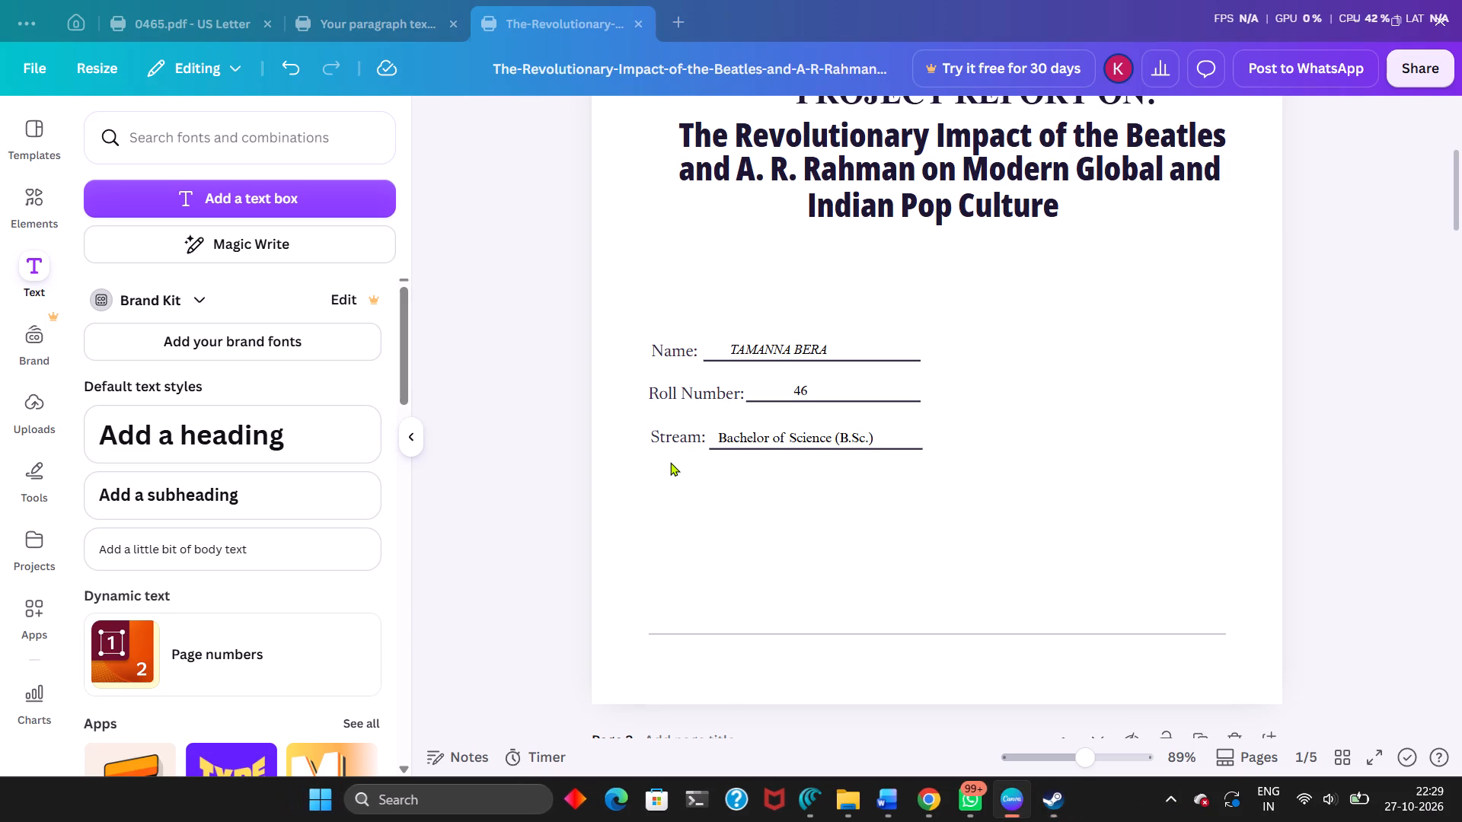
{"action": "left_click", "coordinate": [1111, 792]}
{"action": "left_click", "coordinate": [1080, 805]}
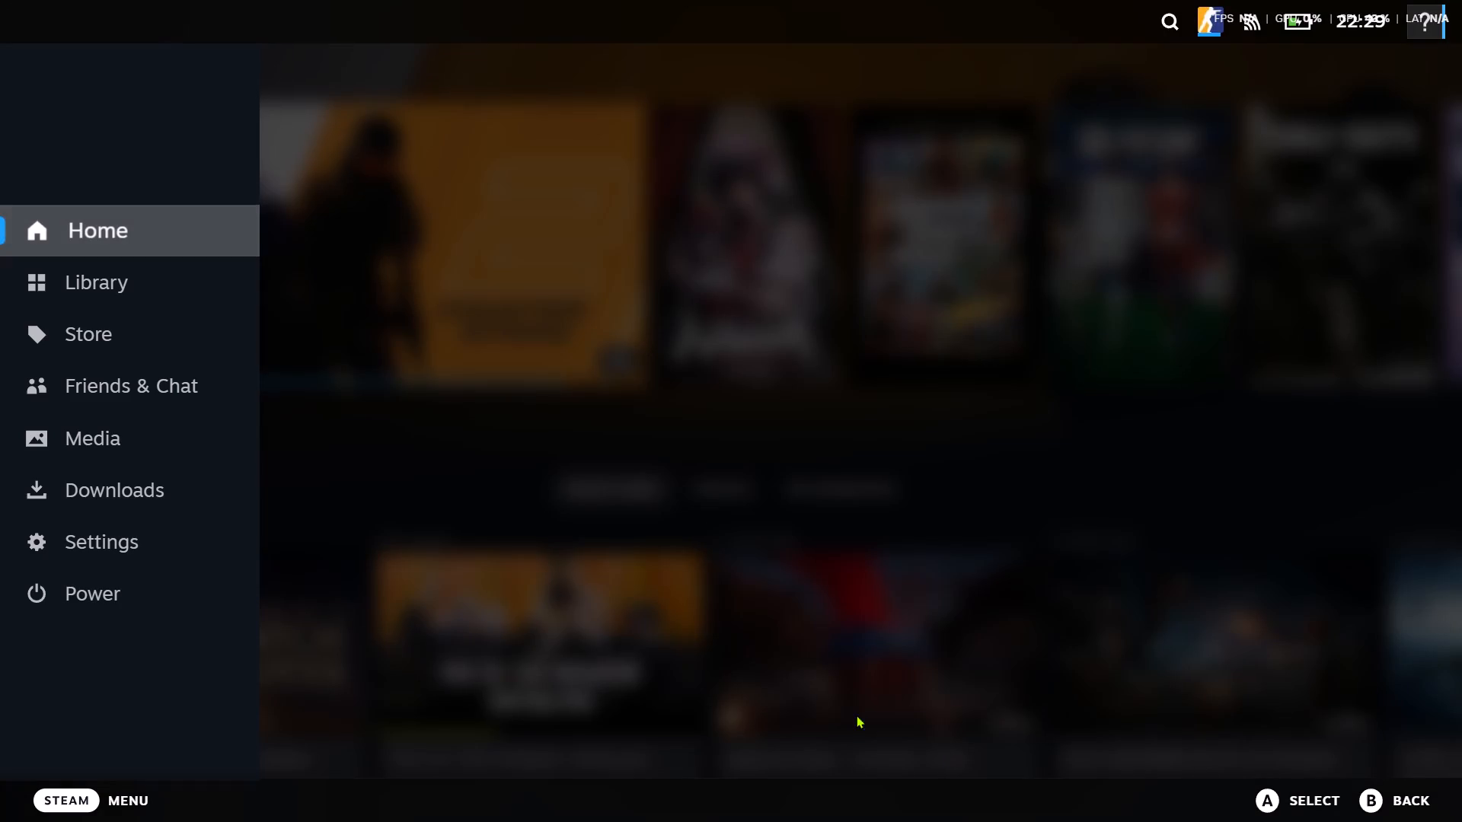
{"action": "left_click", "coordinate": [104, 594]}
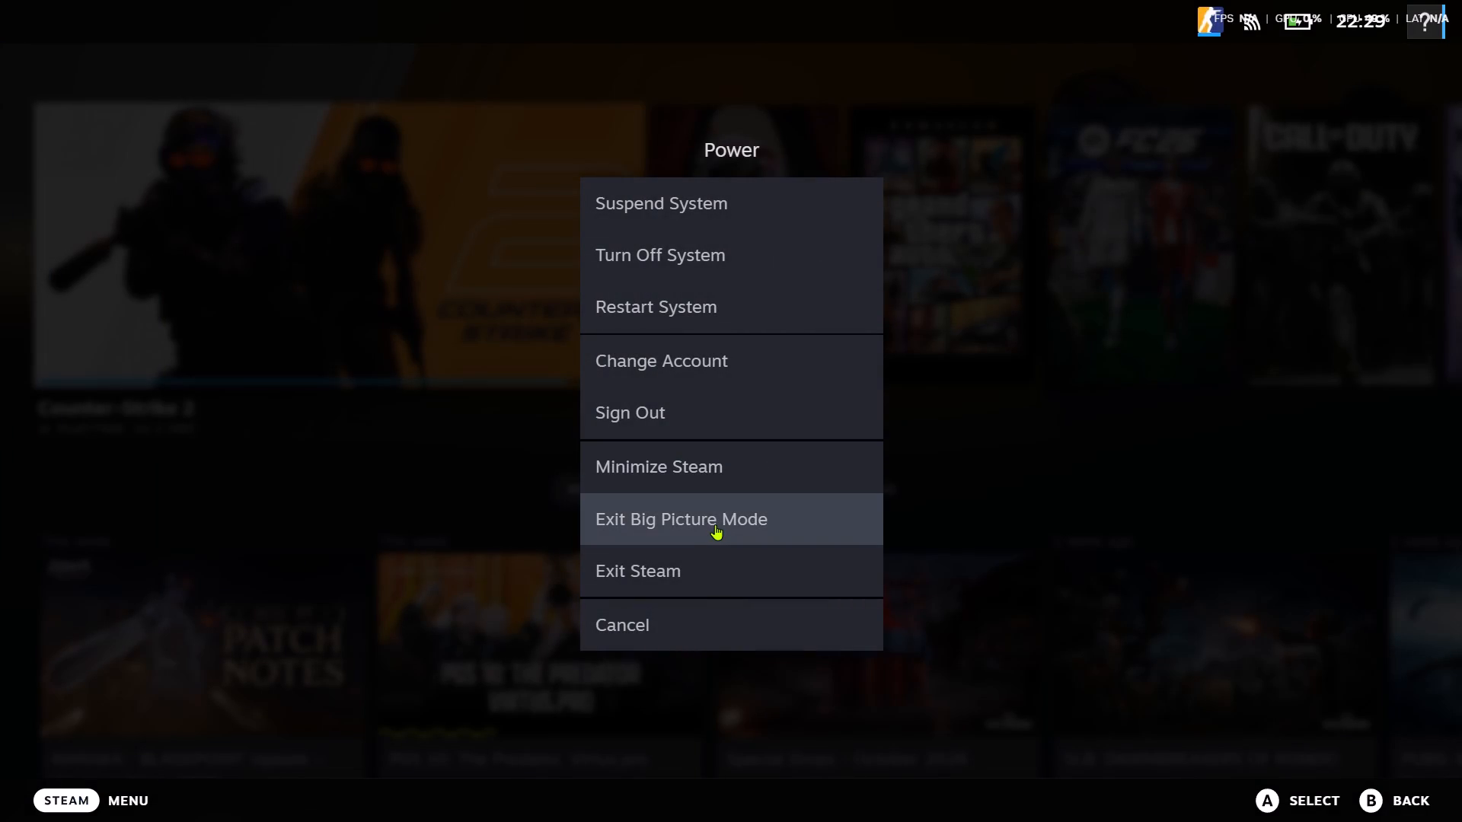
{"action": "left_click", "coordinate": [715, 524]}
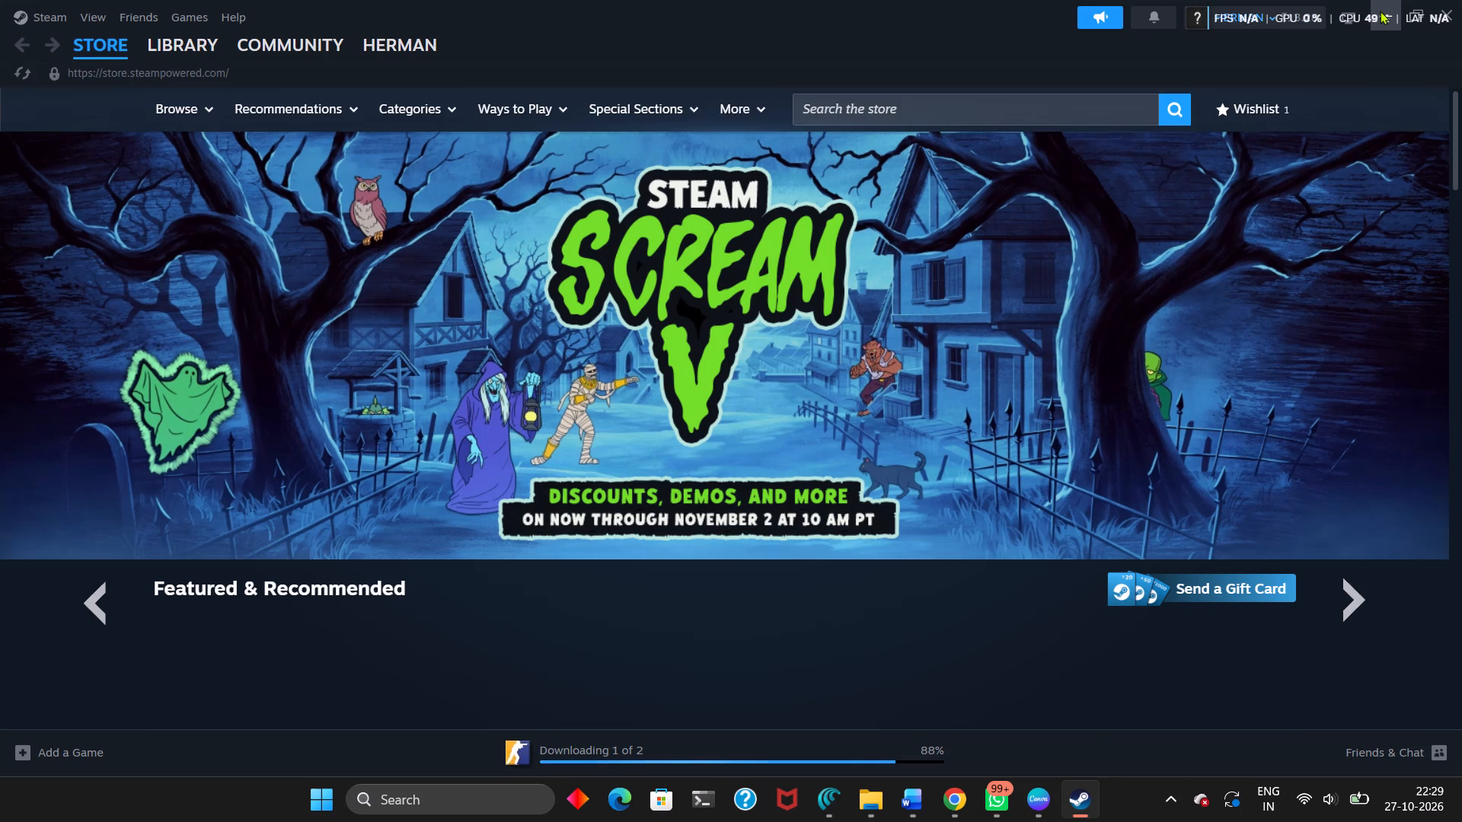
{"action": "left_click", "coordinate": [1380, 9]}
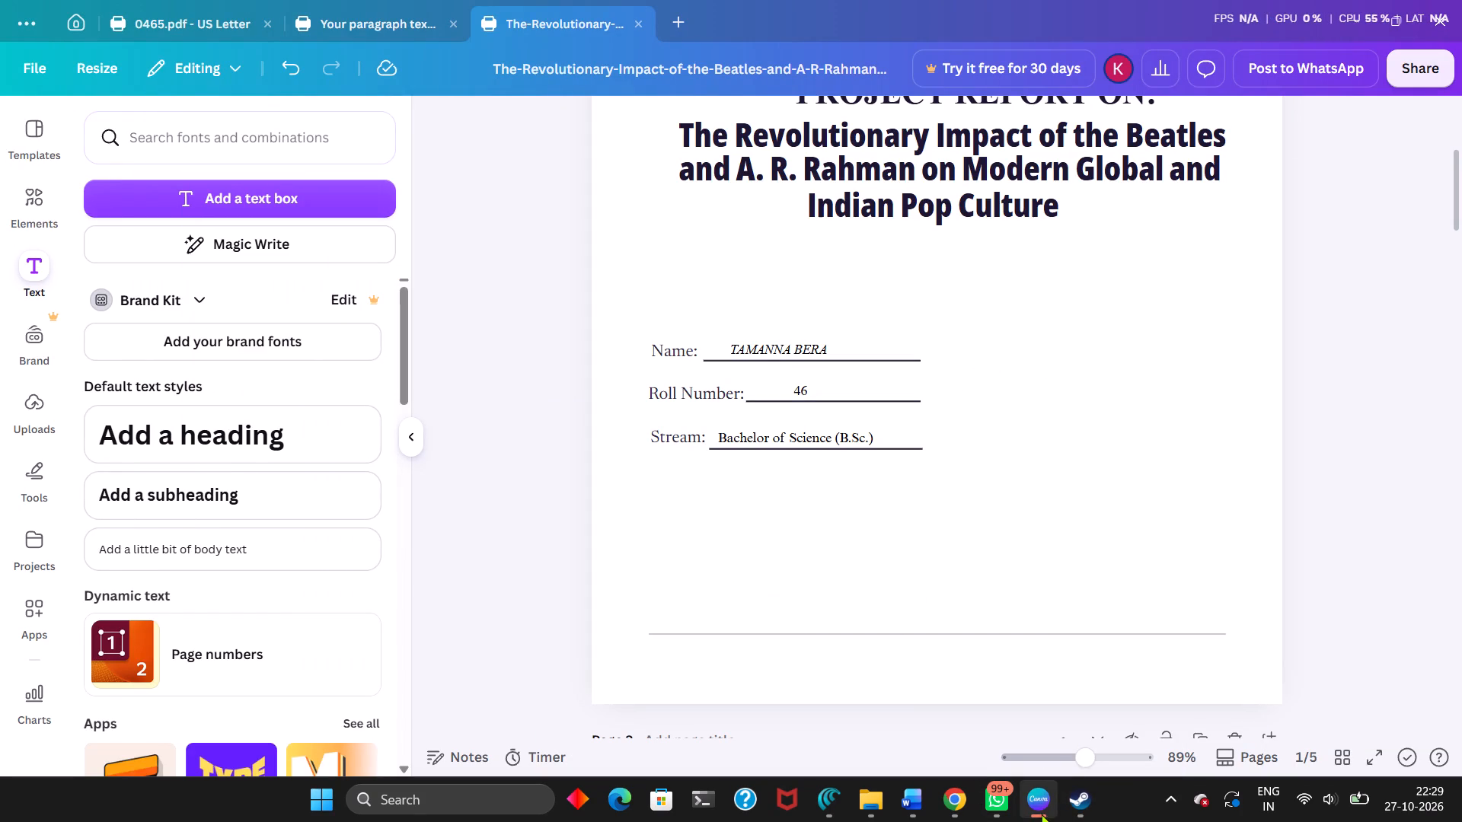
Open the project front page Word document from the Downloads folder and enable editing.
{"action": "left_click", "coordinate": [863, 805]}
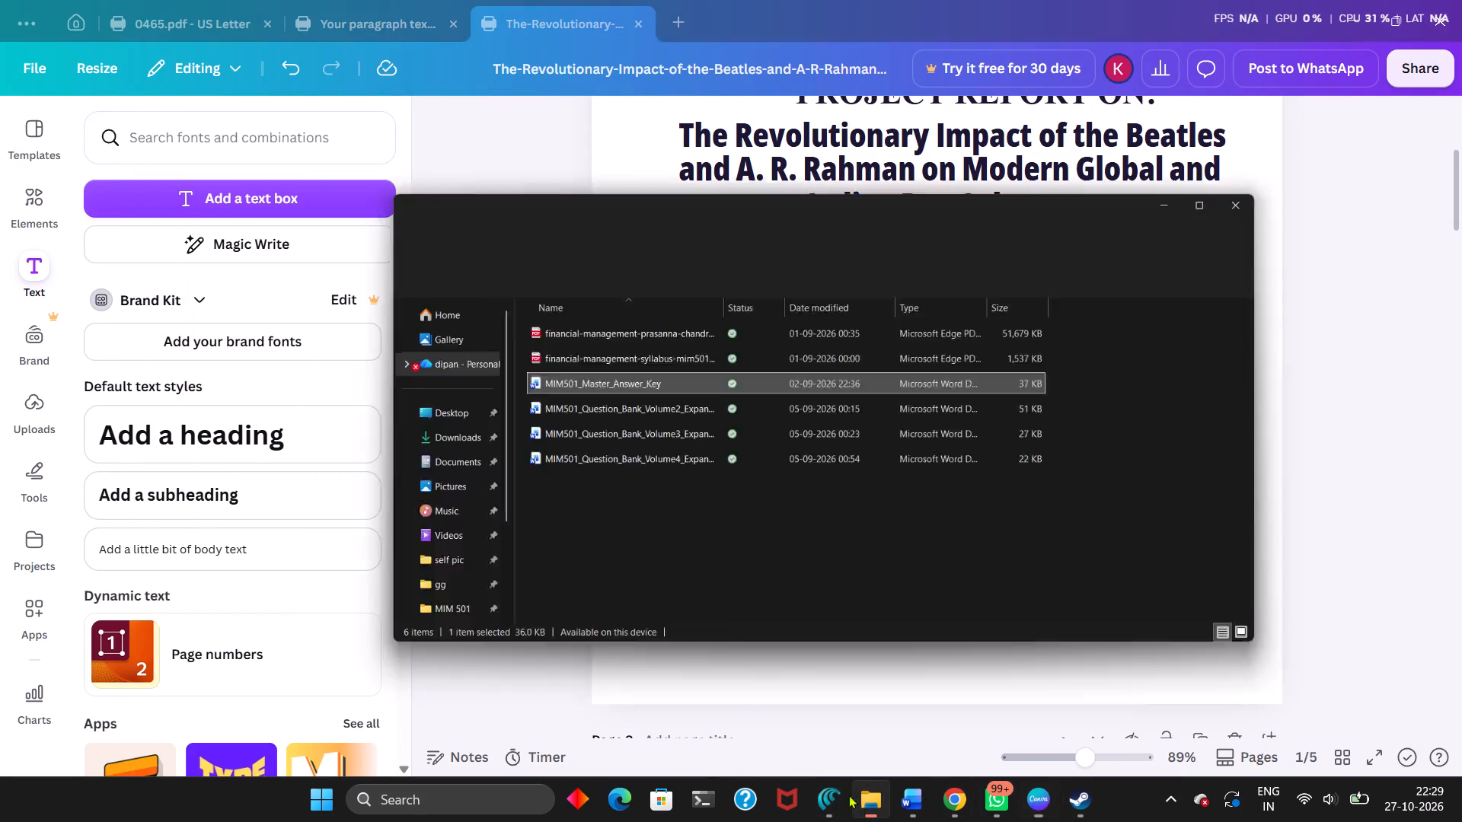
{"action": "left_click", "coordinate": [388, 369]}
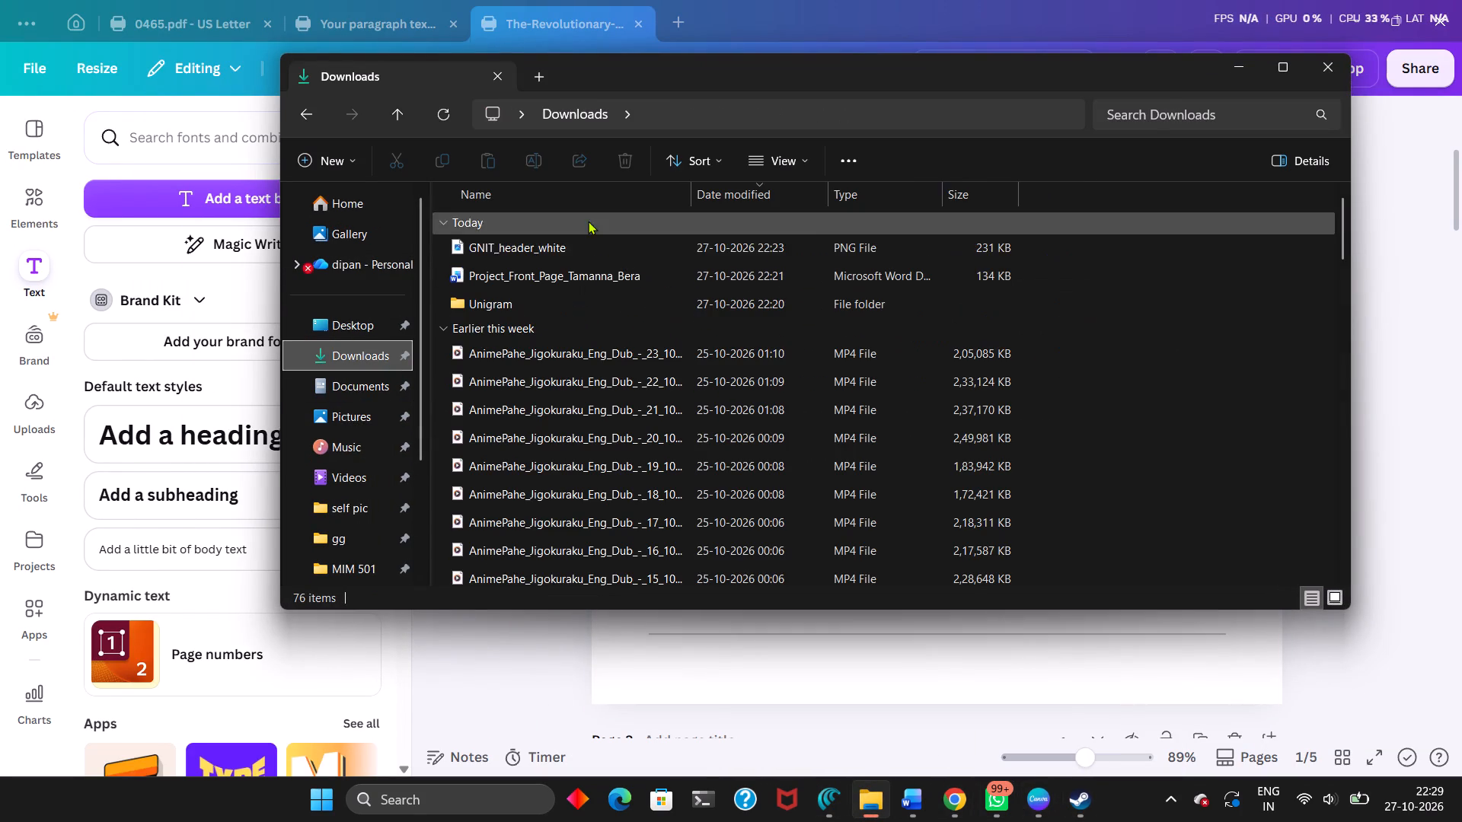
{"action": "double_click", "coordinate": [570, 272]}
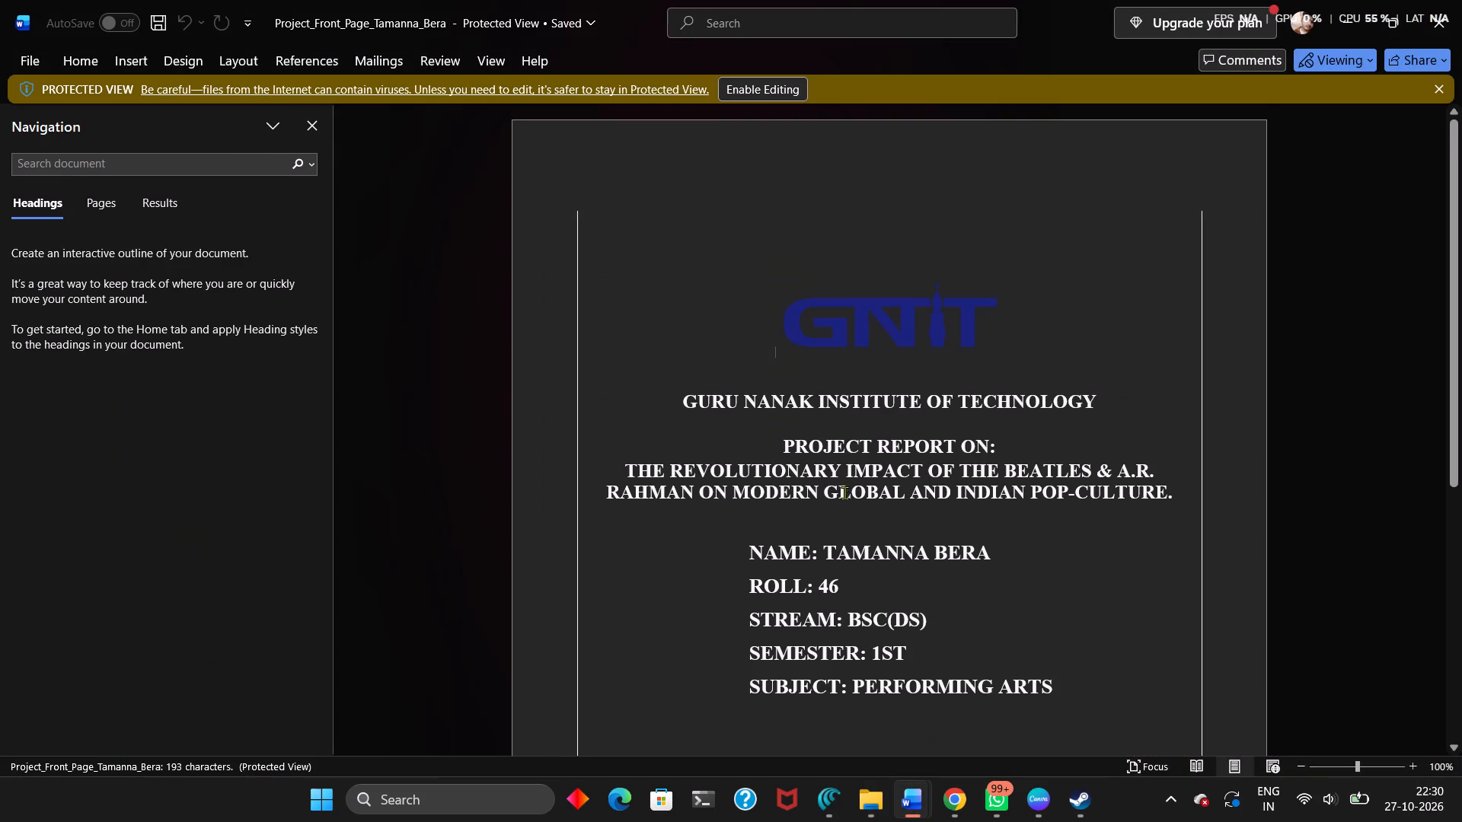
{"action": "scroll", "coordinate": [844, 495], "scroll_direction": "down", "scroll_amount": 1}
{"action": "left_click", "coordinate": [824, 645]}
{"action": "triple_click", "coordinate": [797, 643]}
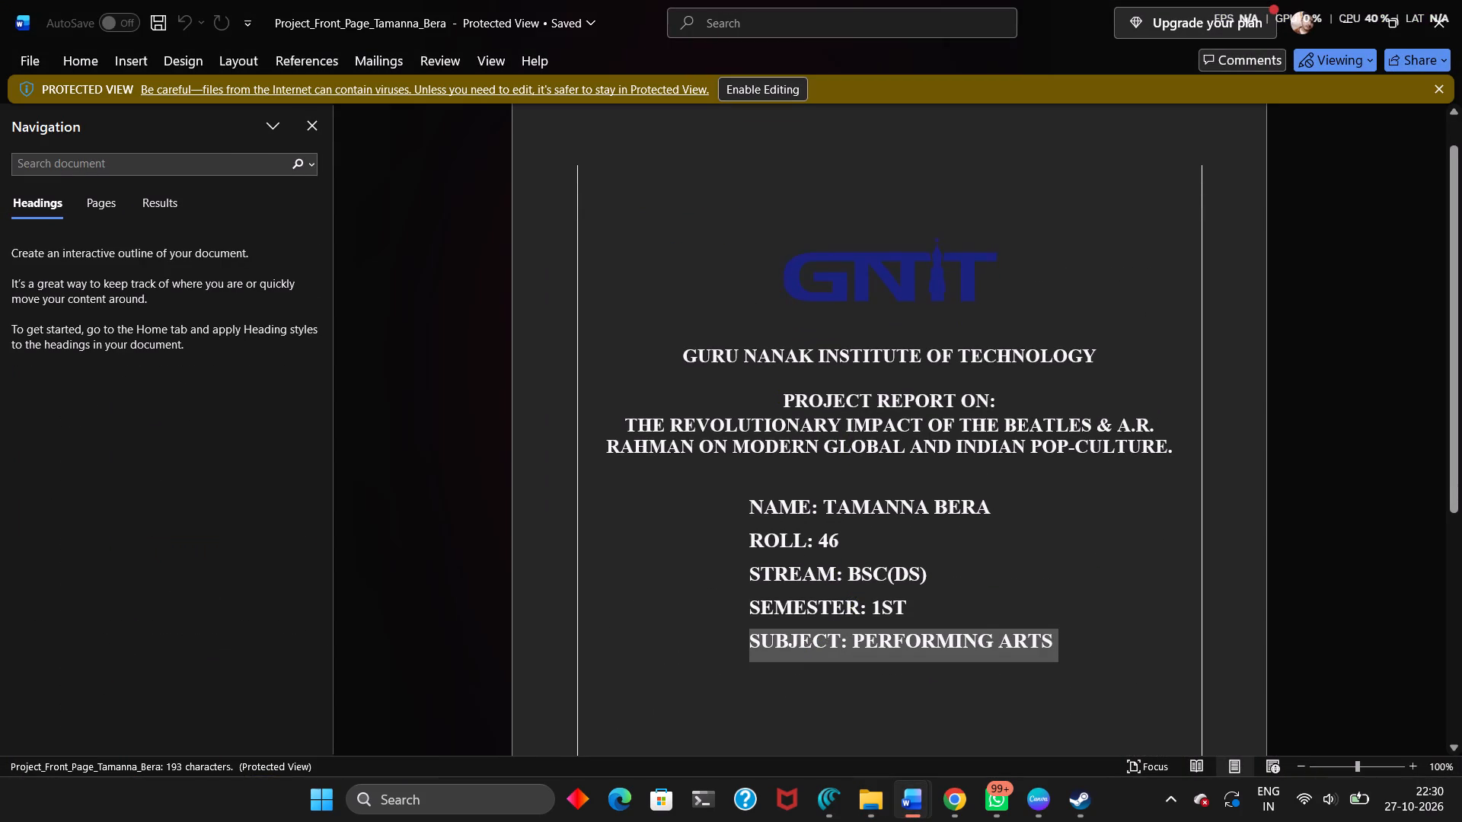
{"action": "left_click", "coordinate": [786, 86]}
Copy the "SUBJECT: PERFORMING ARTS" line from the front page document and minimize that document.
{"action": "scroll", "coordinate": [864, 560], "scroll_direction": "down", "scroll_amount": 1}
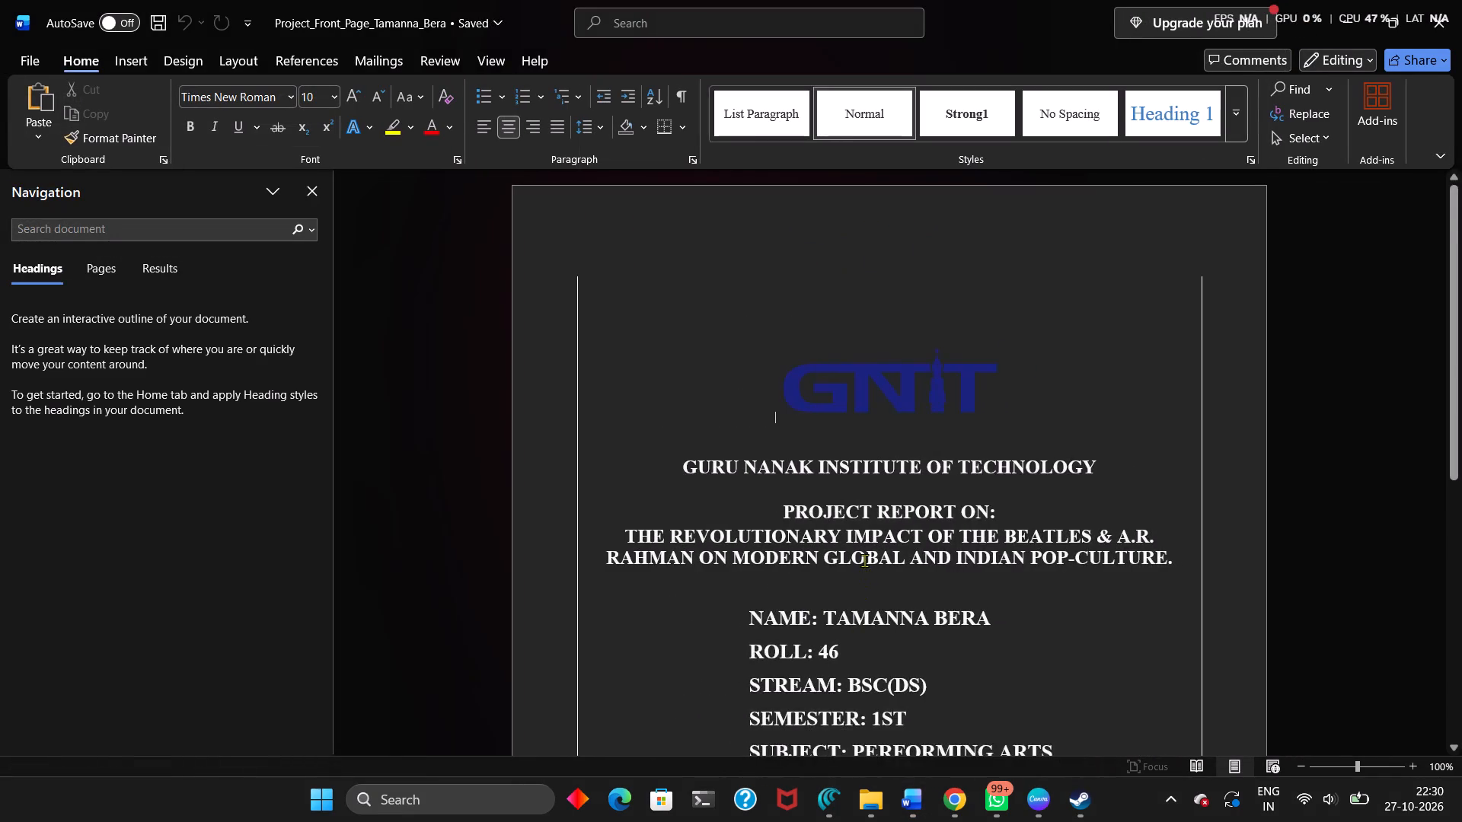
{"action": "scroll", "coordinate": [864, 560], "scroll_direction": "down", "scroll_amount": 1}
{"action": "triple_click", "coordinate": [889, 657]}
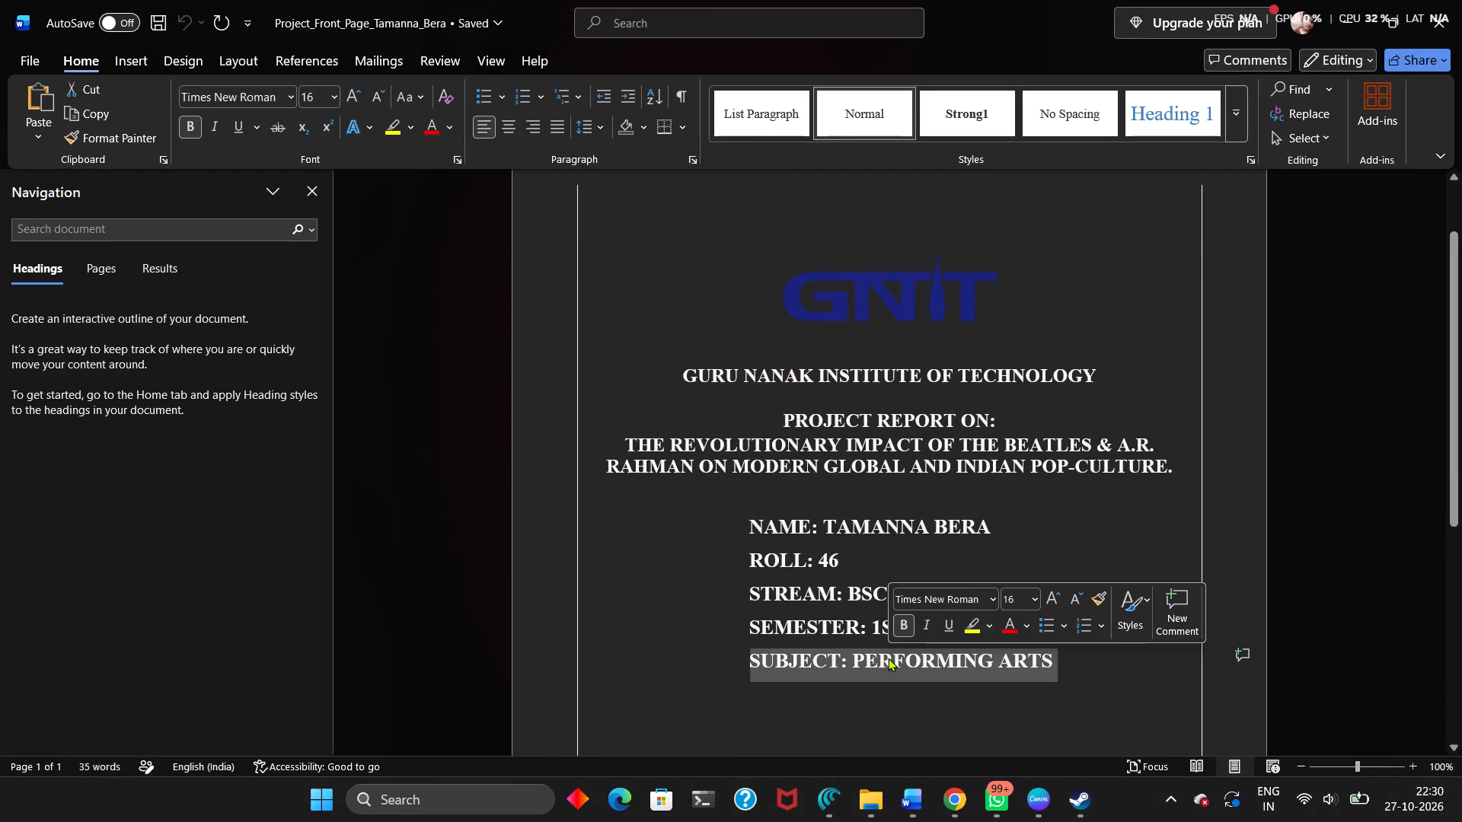
{"action": "key", "text": "ctrl+c"}
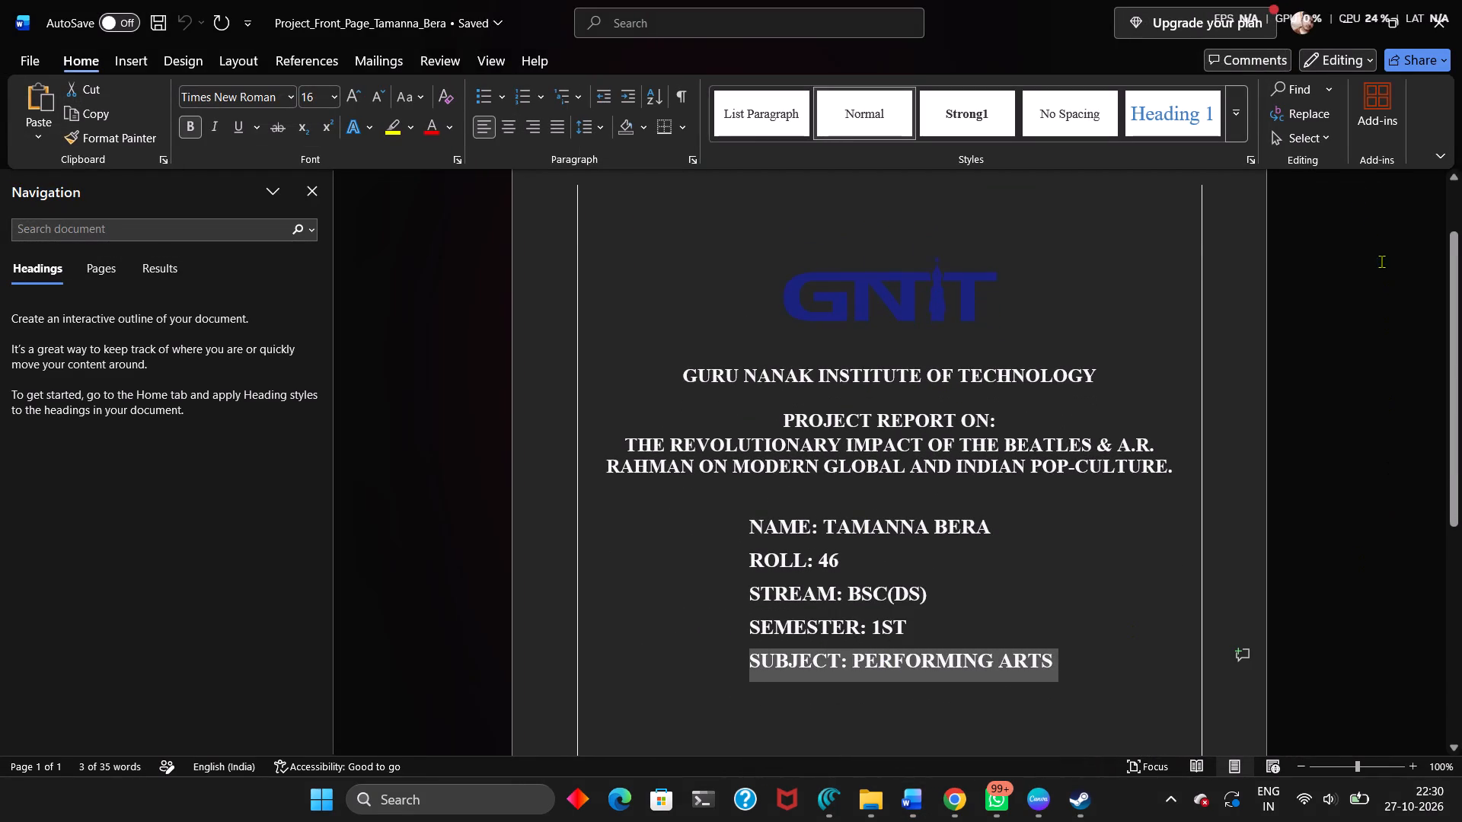
{"action": "left_click", "coordinate": [1349, 18]}
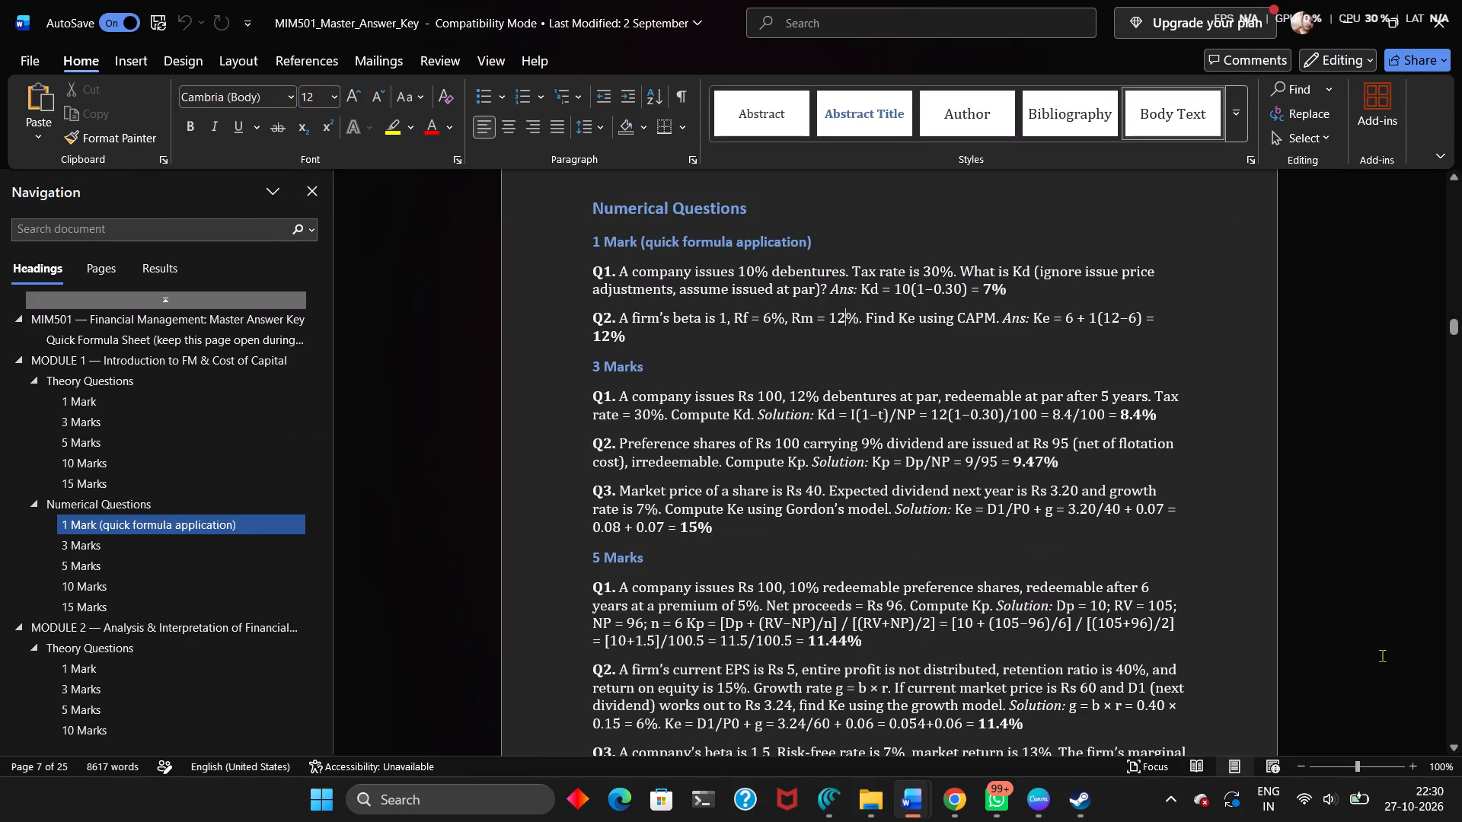
Switch back to Canva and delete "Bachelor of Science (" from the Stream value, keeping the B.Sc. abbreviation.
{"action": "left_click", "coordinate": [1022, 792]}
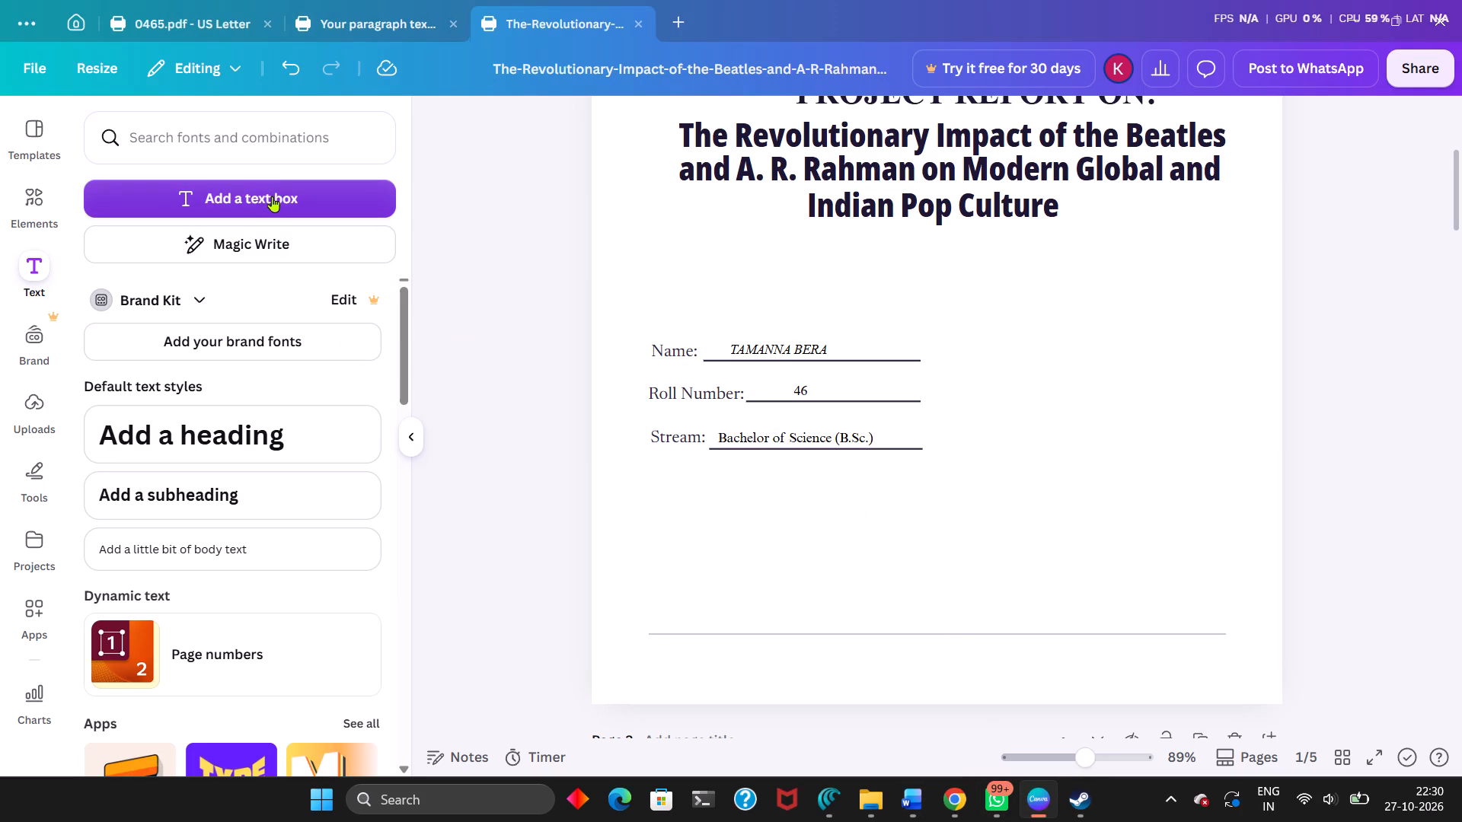
{"action": "left_click", "coordinate": [654, 525]}
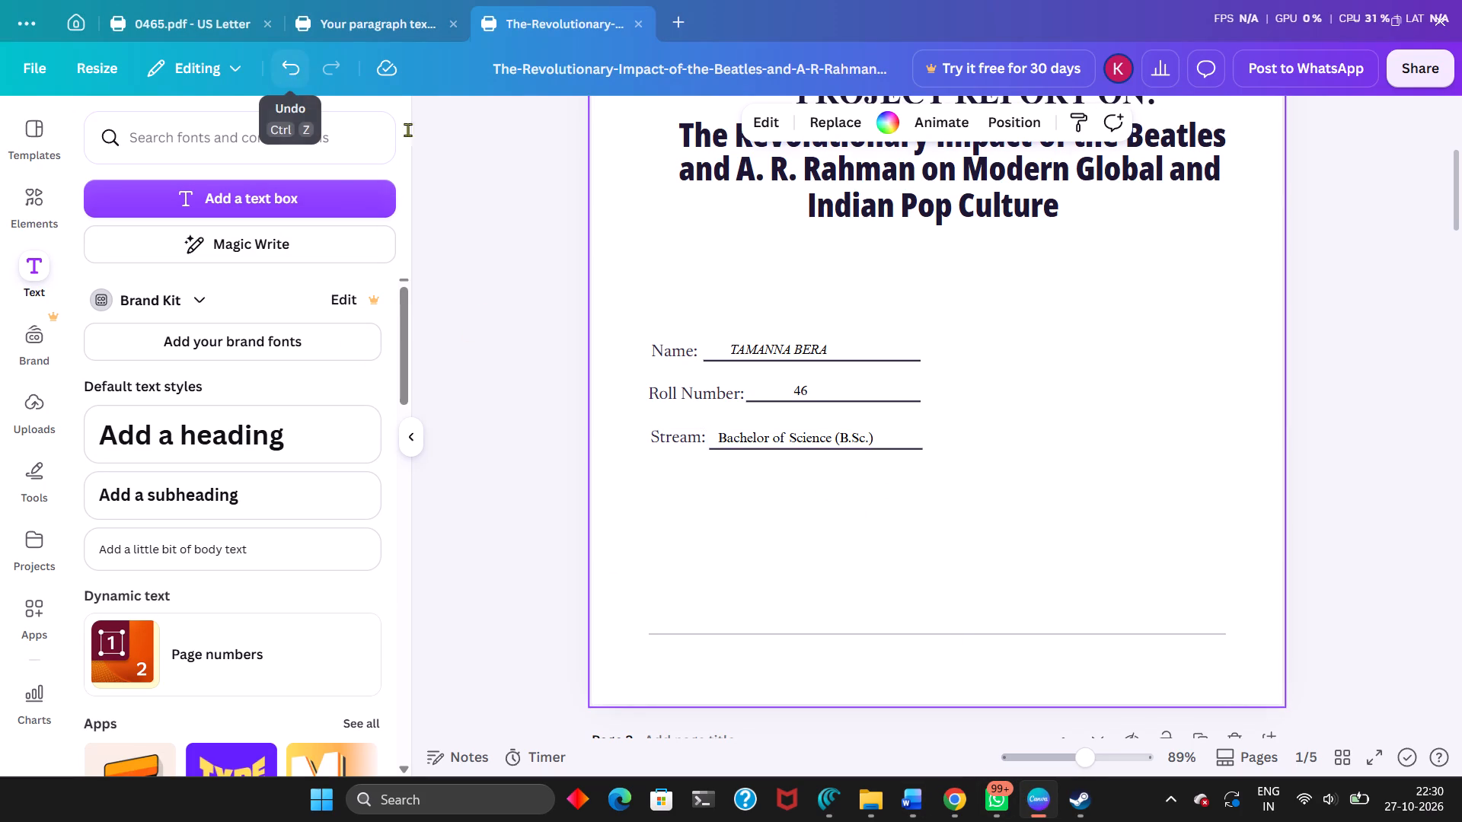
{"action": "left_click", "coordinate": [873, 431]}
{"action": "left_click", "coordinate": [822, 436]}
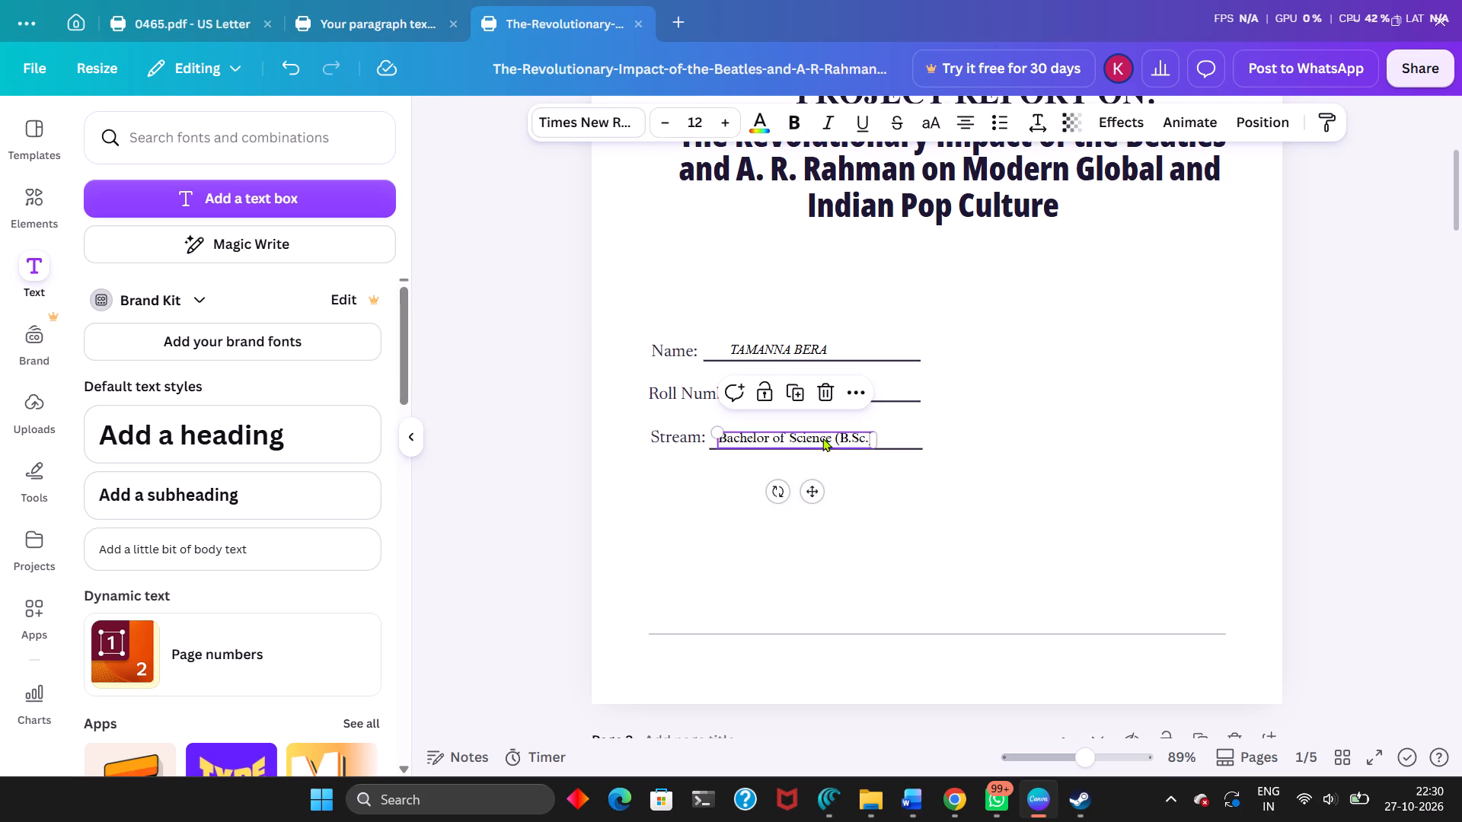
{"action": "left_click", "coordinate": [838, 437]}
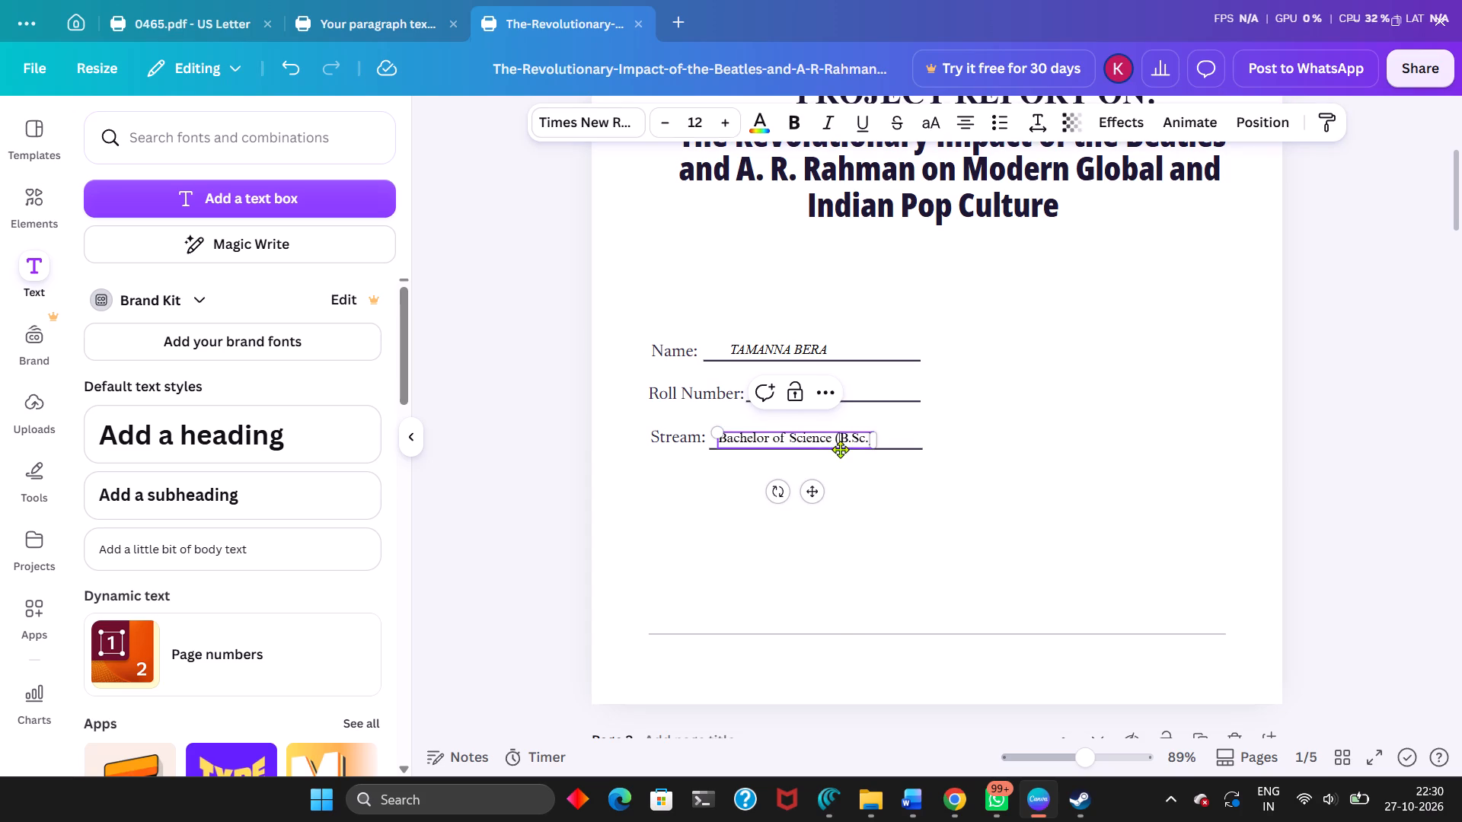
{"action": "key", "text": "BackSpace"}
{"action": "key", "text": "BackSpace"}
{"action": "key", "text": "BackSpace"}
{"action": "key", "text": "BackSpace"}
{"action": "key", "text": "BackSpace"}
{"action": "key", "text": "BackSpace"}
{"action": "key", "text": "BackSpace"}
{"action": "key", "text": "BackSpace"}
{"action": "key", "text": "BackSpace"}
{"action": "key", "text": "BackSpace"}
{"action": "key", "text": "BackSpace"}
{"action": "key", "text": "BackSpace"}
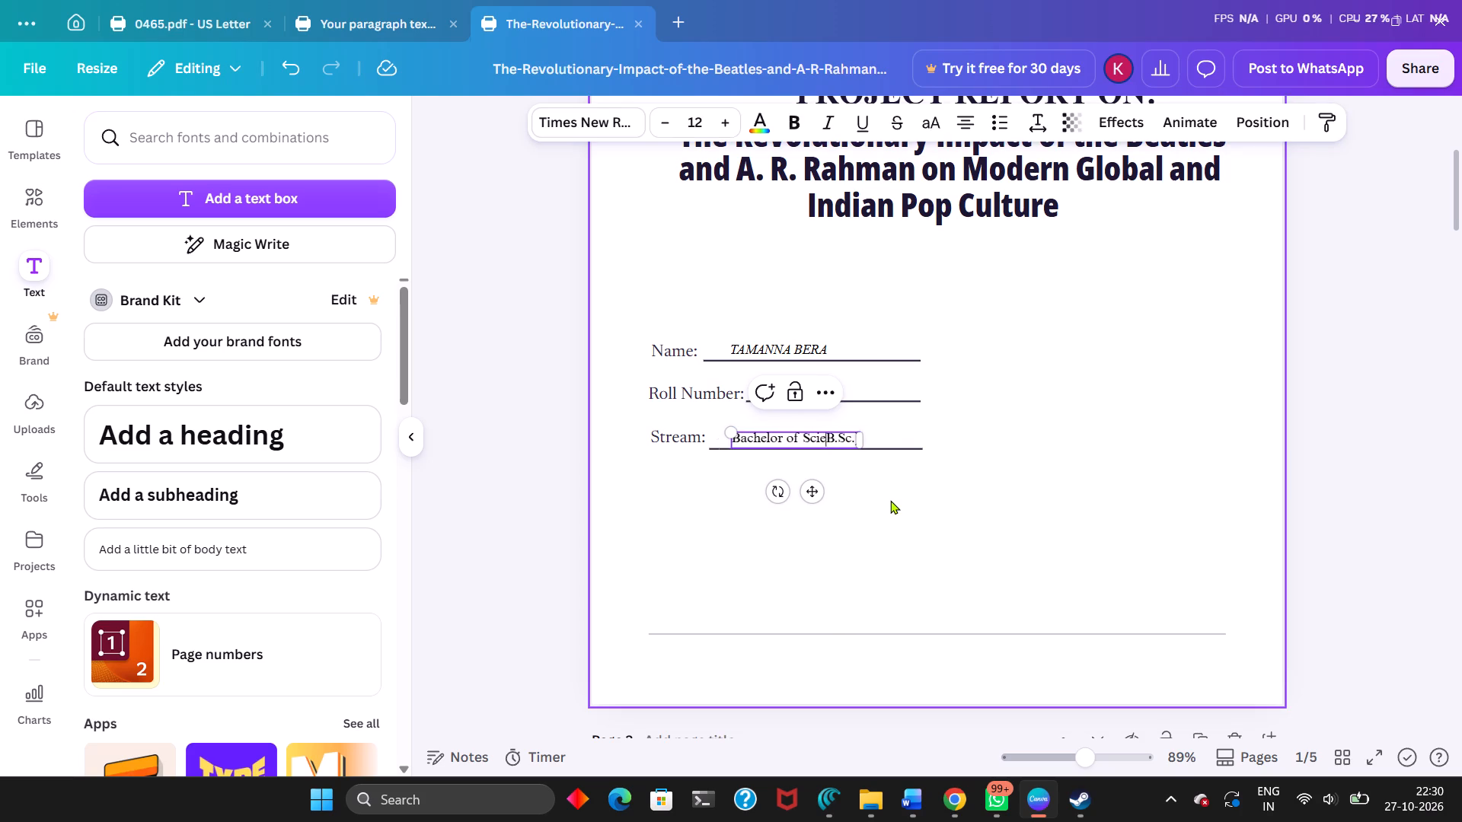
{"action": "key", "text": "BackSpace"}
{"action": "key", "text": "BackSpace"}
{"action": "key", "text": "BackSpace"}
{"action": "key", "text": "BackSpace"}
{"action": "key", "text": "BackSpace"}
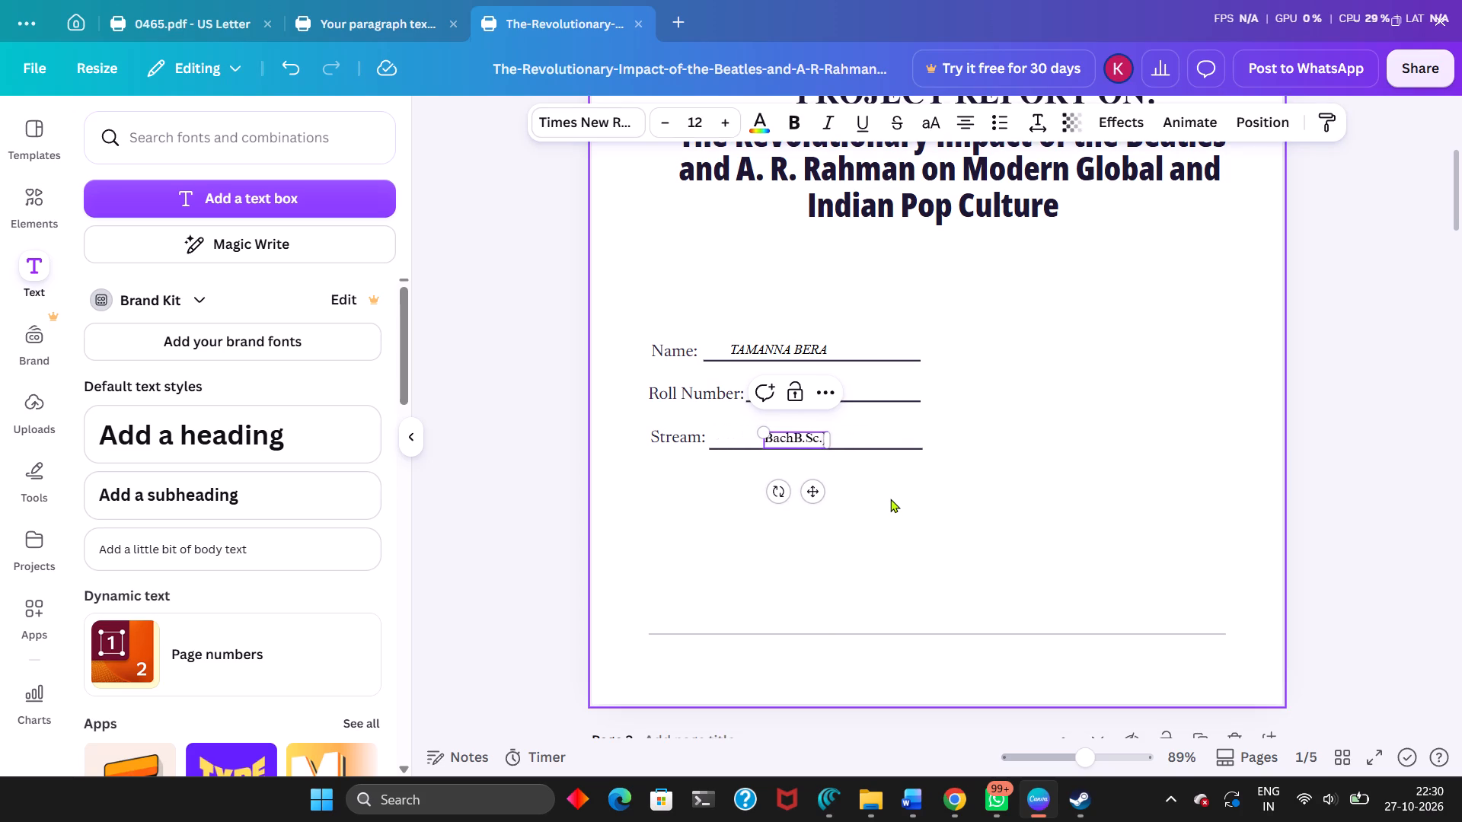
{"action": "key", "text": "BackSpace"}
{"action": "key", "text": "BackSpace"}
{"action": "key", "text": "BackSpace"}
{"action": "key", "text": "BackSpace"}
{"action": "key", "text": "BackSpace"}
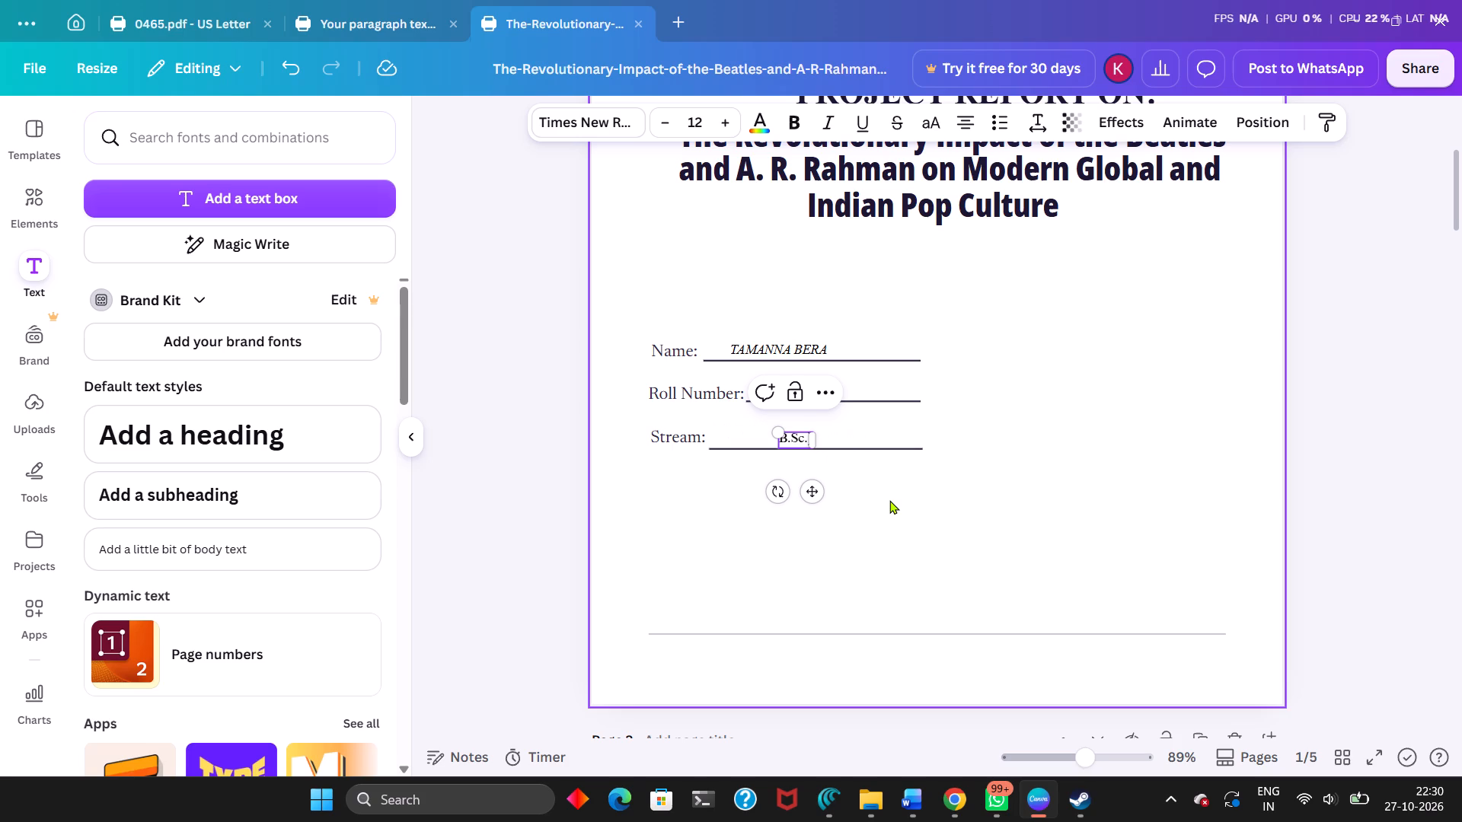
Replace the closing bracket after the B.Sc. abbreviation in the Stream value with a period and a space.
{"action": "key", "text": "Right"}
{"action": "key", "text": "Right"}
{"action": "key", "text": "Right"}
{"action": "key", "text": "Right"}
{"action": "key", "text": "Right"}
{"action": "key", "text": "Right"}
{"action": "key", "text": "BackSpace"}
{"action": "key", "text": "period"}
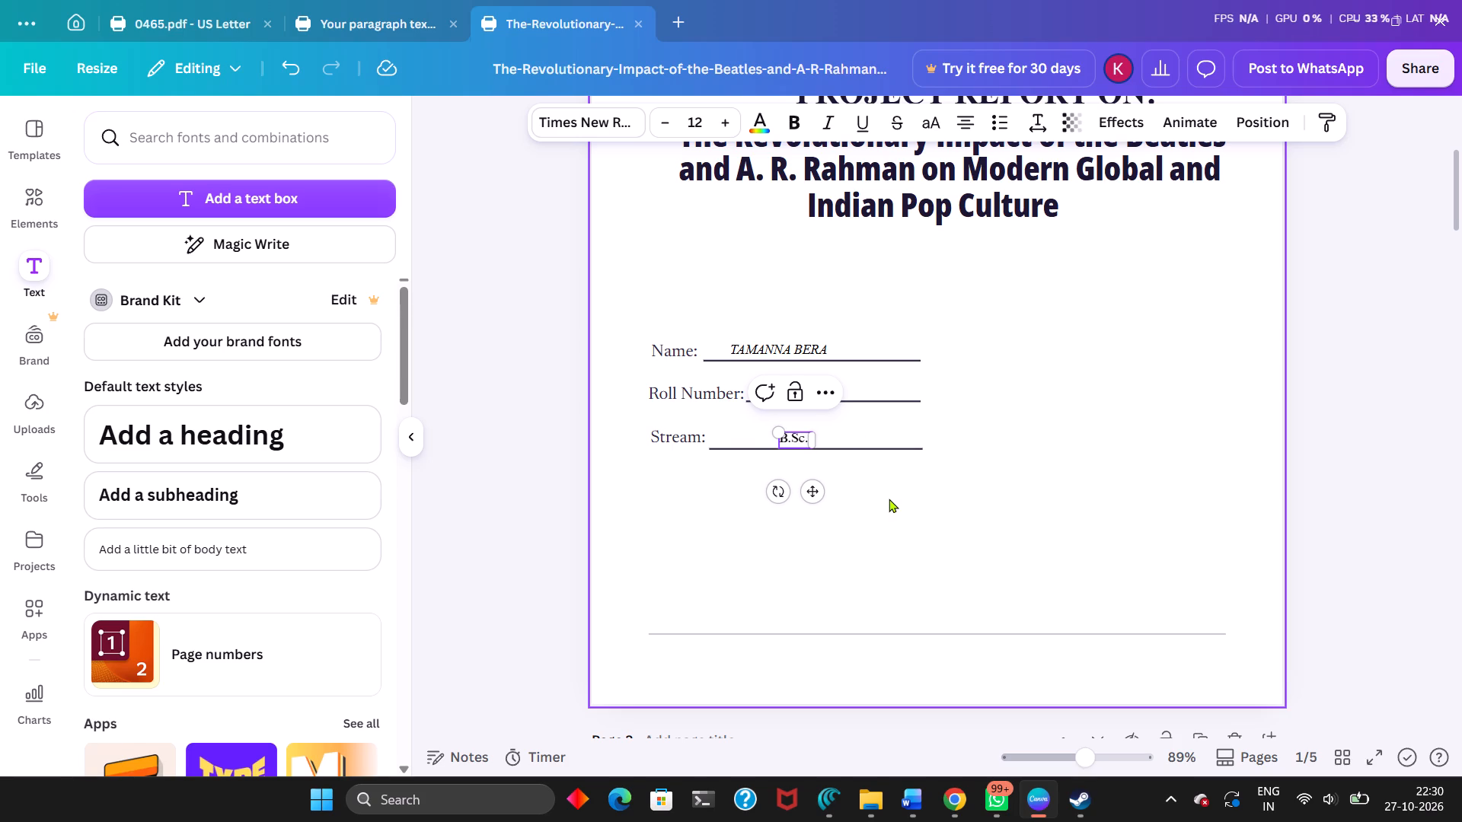
{"action": "key", "text": "space"}
{"action": "key", "text": "BackSpace"}
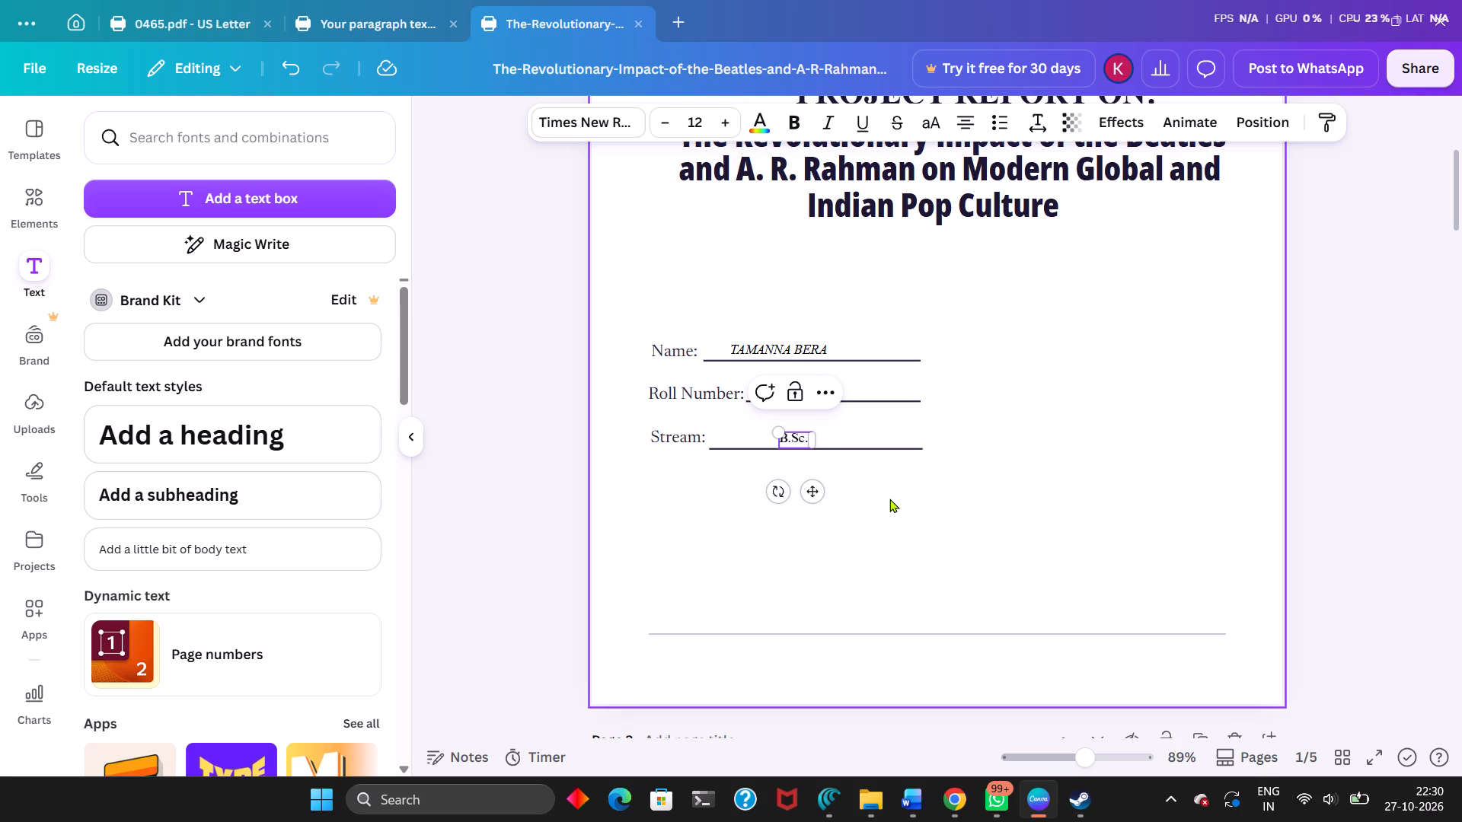
{"action": "key", "text": "space"}
{"action": "key", "text": "BackSpace"}
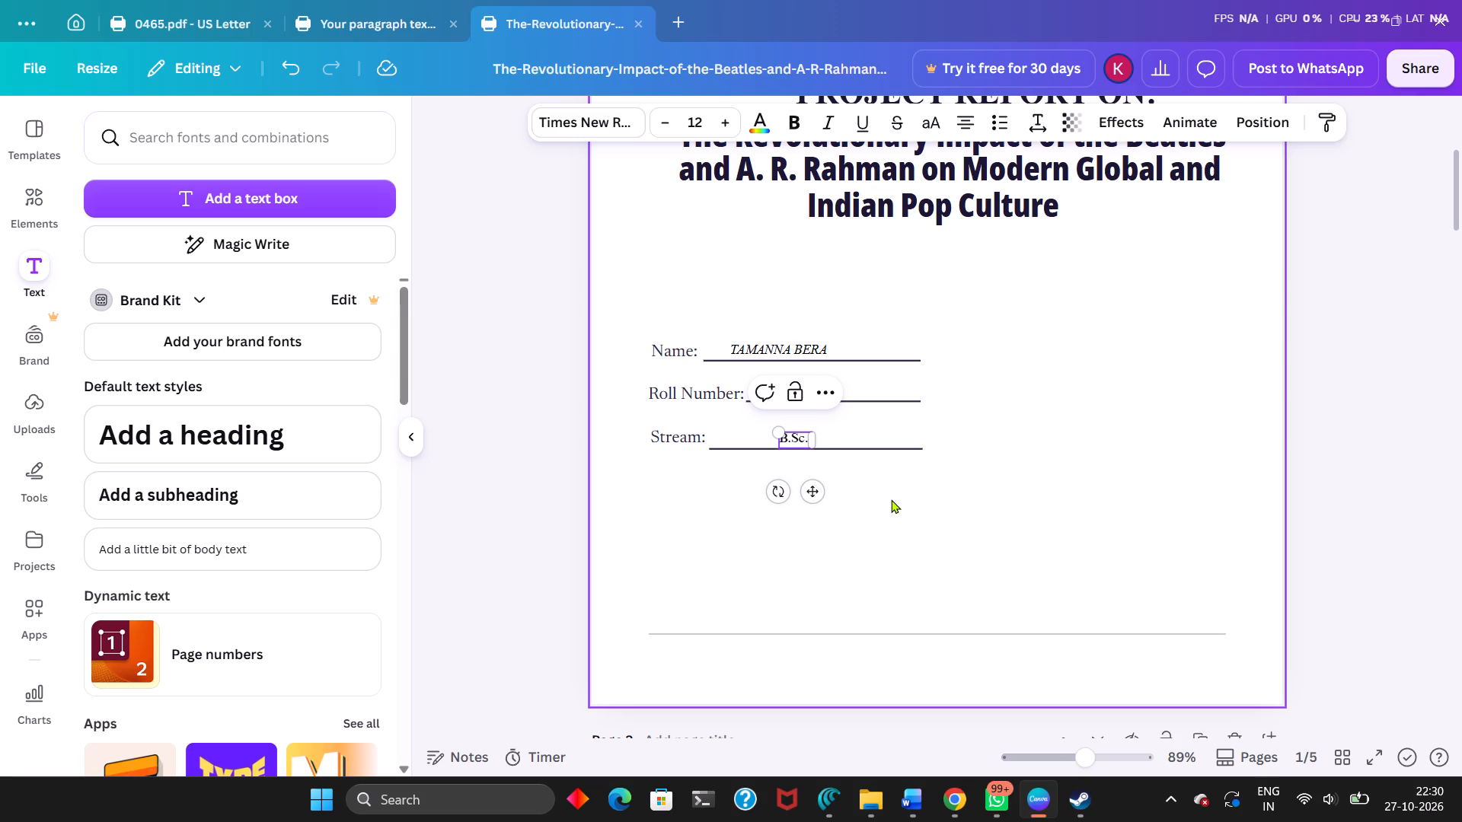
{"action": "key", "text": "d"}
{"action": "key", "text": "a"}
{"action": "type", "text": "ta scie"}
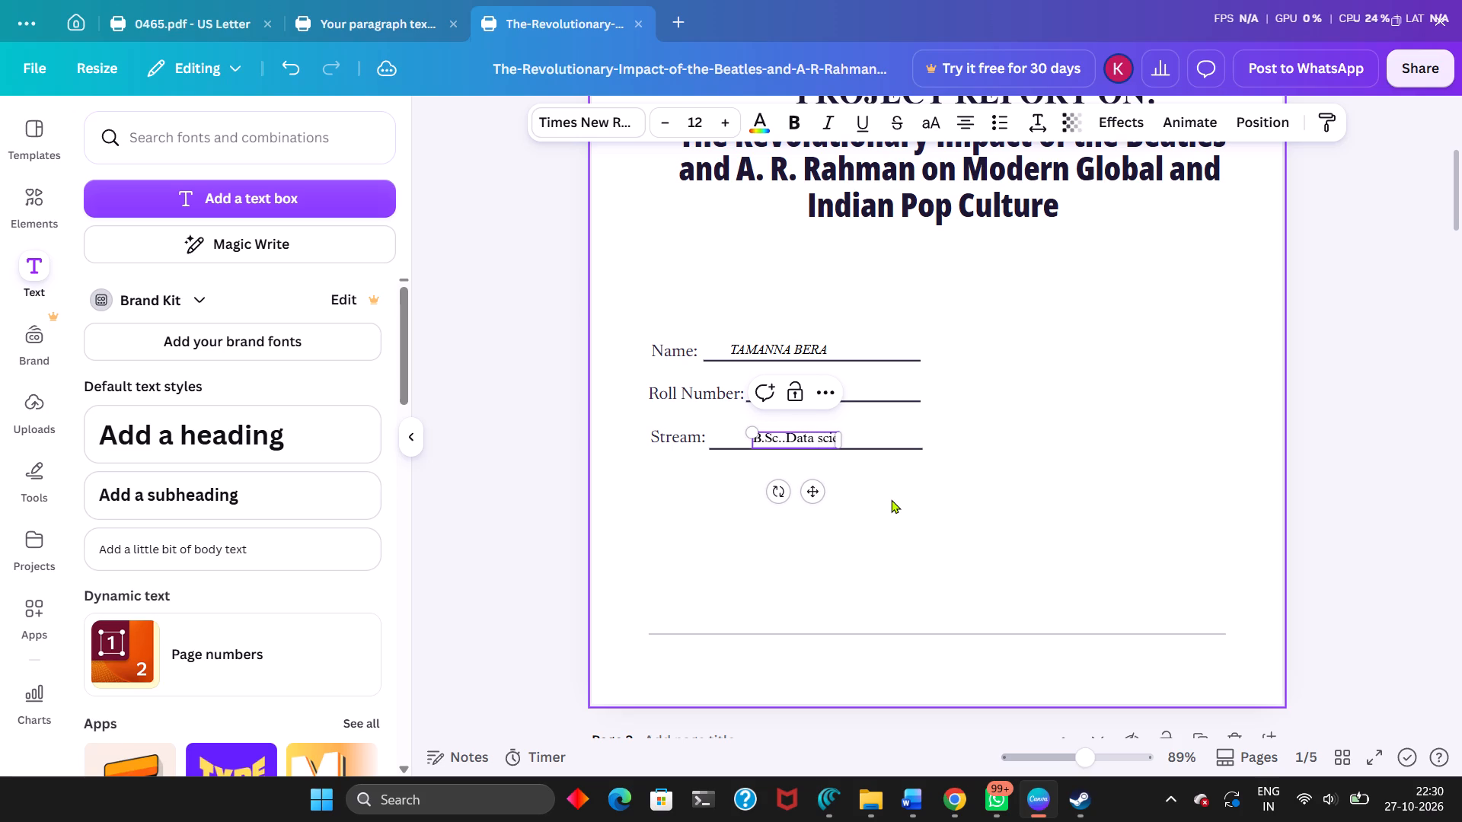
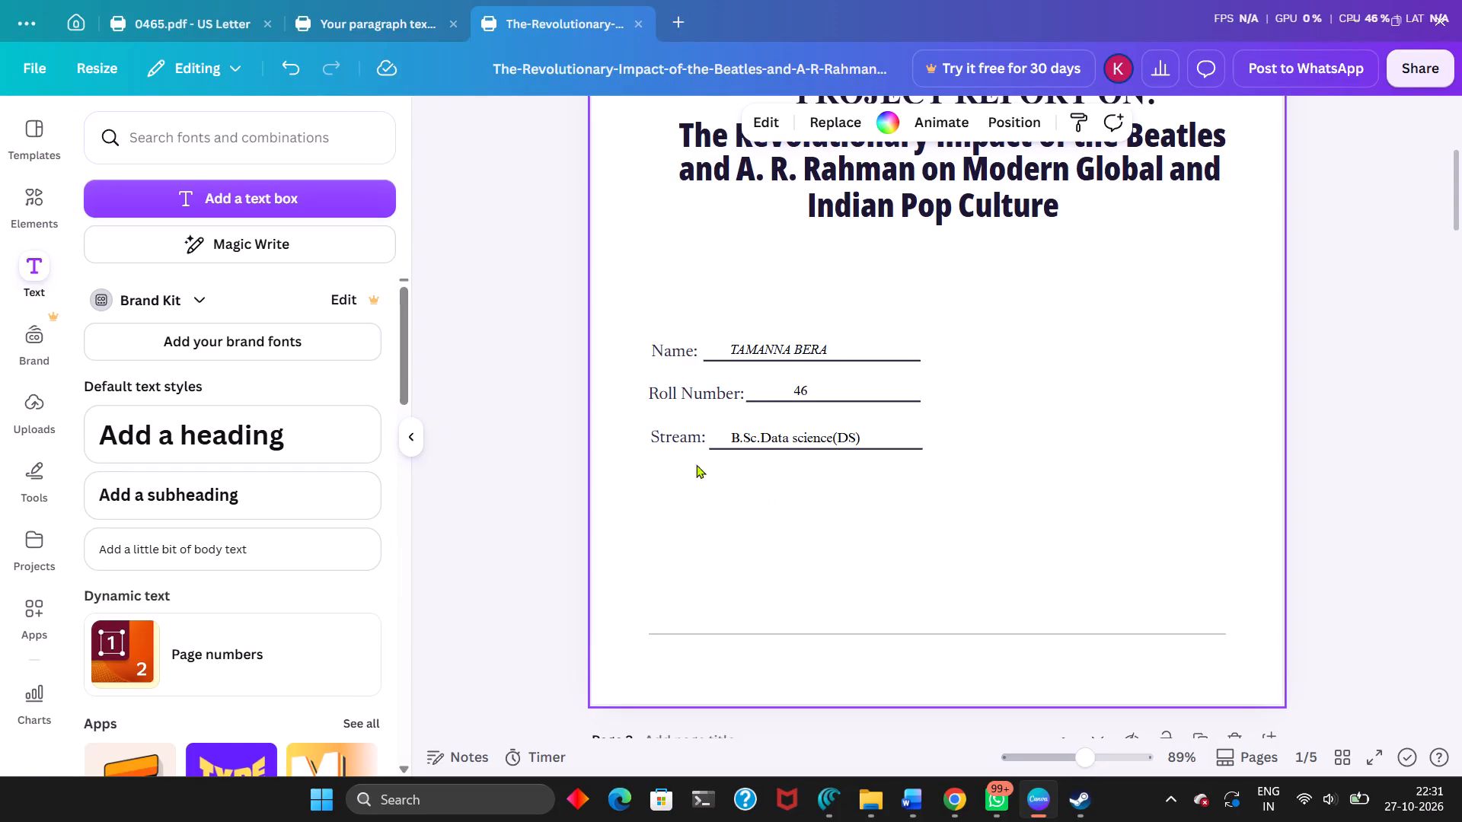
Duplicate the "Stream:" label and place the copy directly beneath the original, left-aligned with it.
{"action": "left_click", "coordinate": [675, 444]}
{"action": "left_click", "coordinate": [682, 387]}
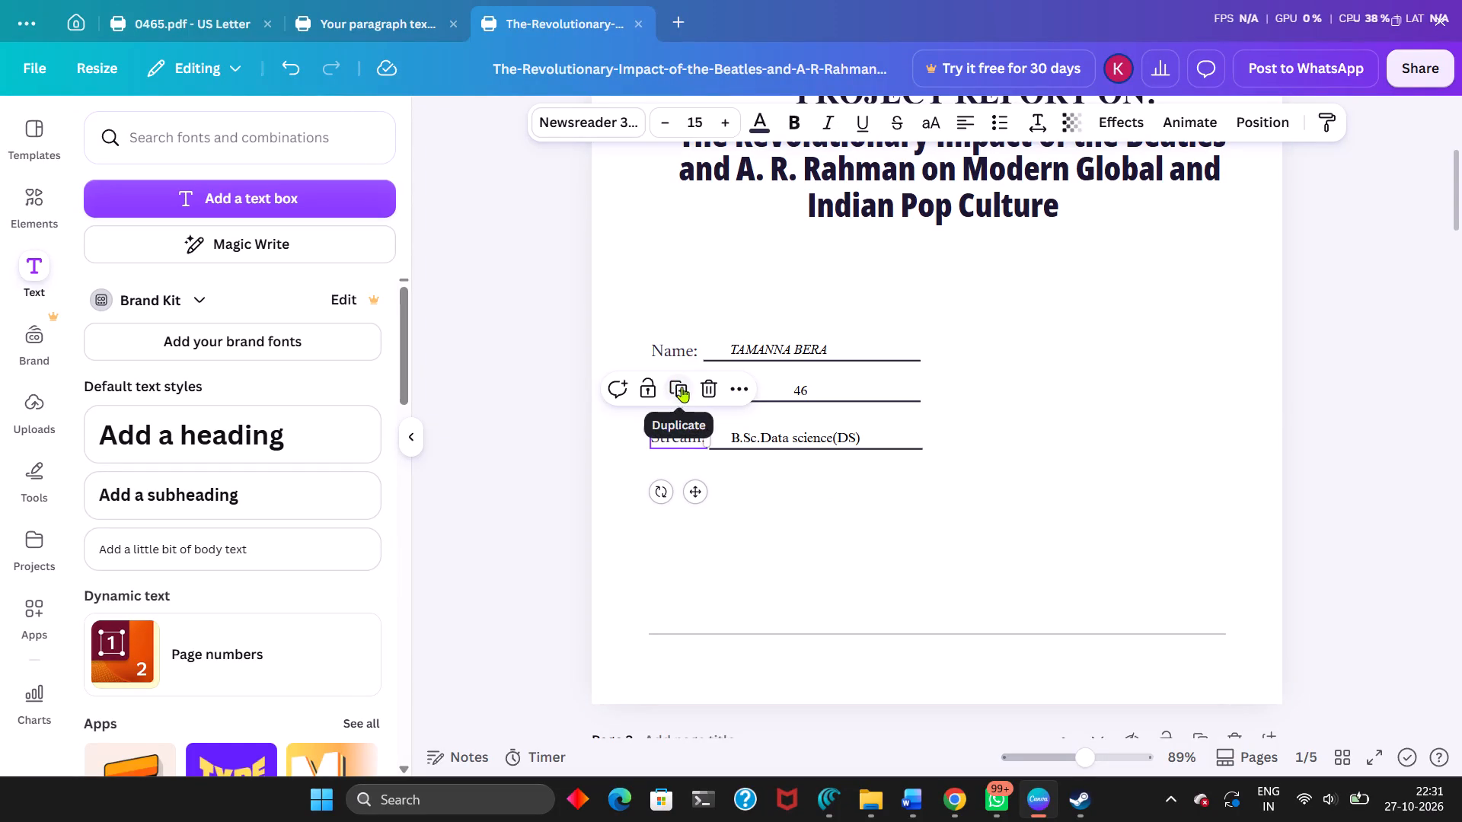
{"action": "left_click_drag", "start_coordinate": [684, 457], "coordinate": [674, 473]}
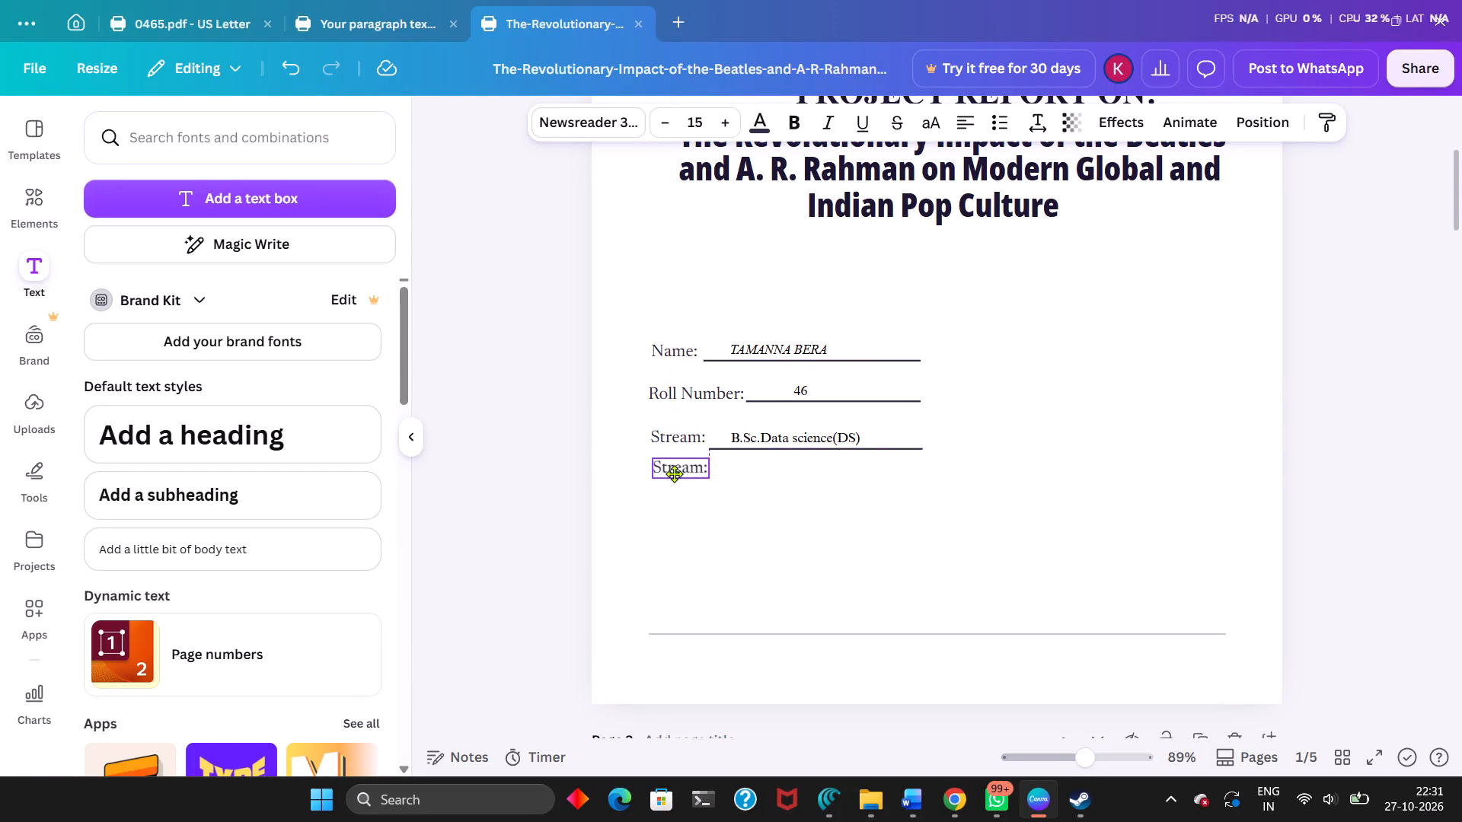
{"action": "left_click_drag", "start_coordinate": [674, 473], "coordinate": [673, 479]}
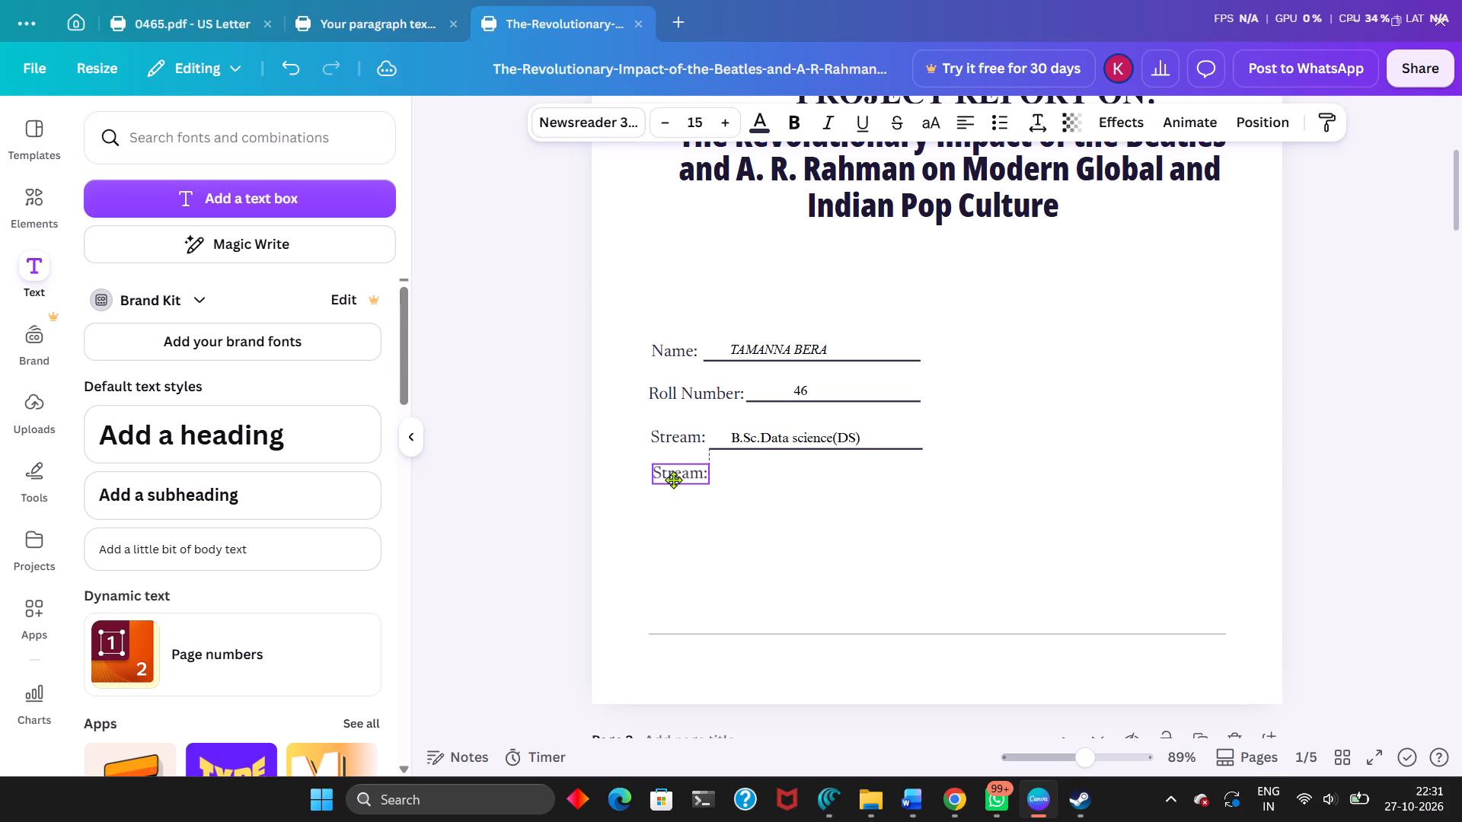
{"action": "left_click_drag", "start_coordinate": [673, 479], "coordinate": [674, 485]}
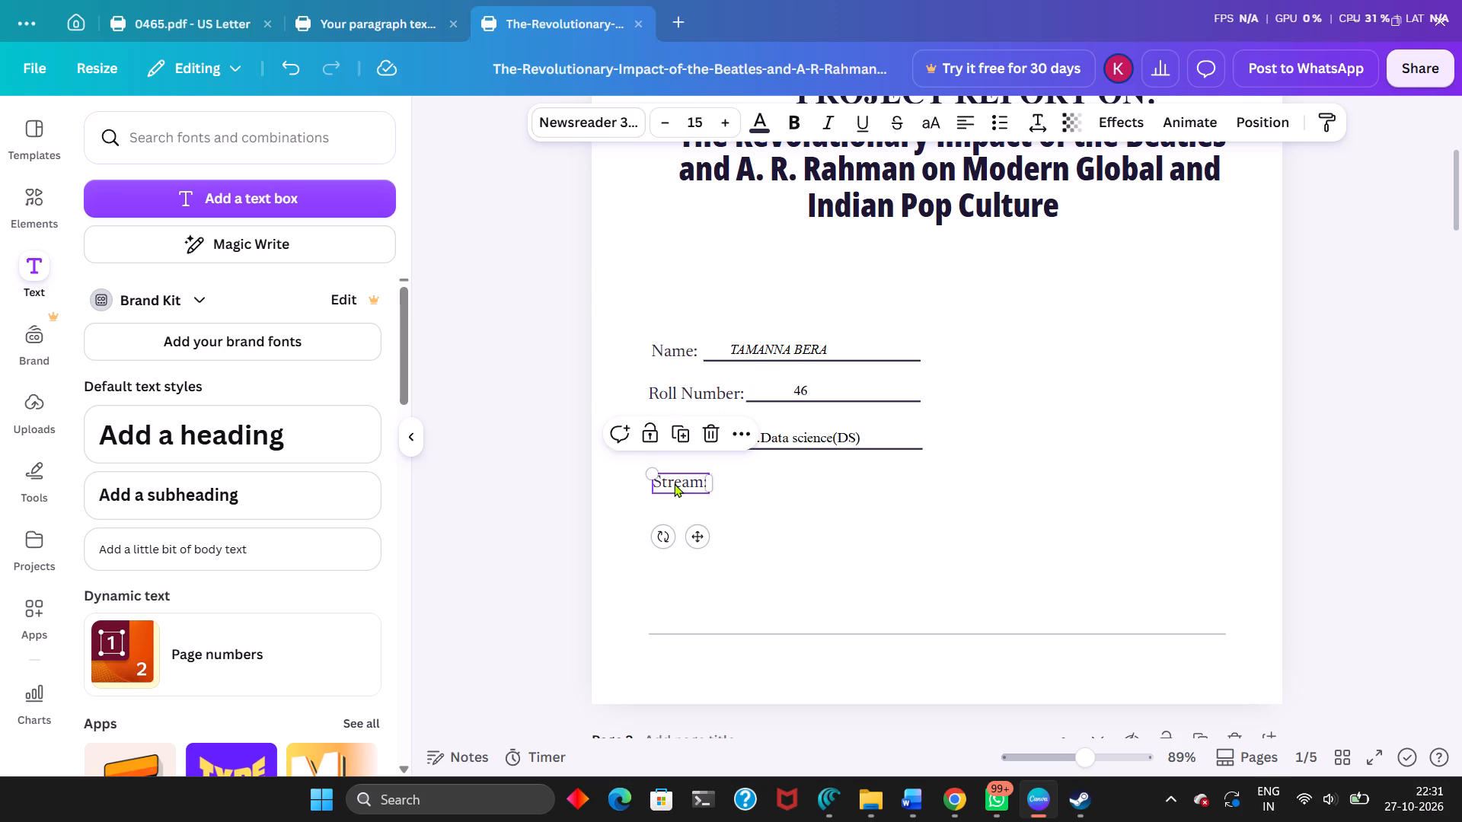
Select the entire text of the duplicated "Stream:" label for editing.
{"action": "triple_click", "coordinate": [674, 483]}
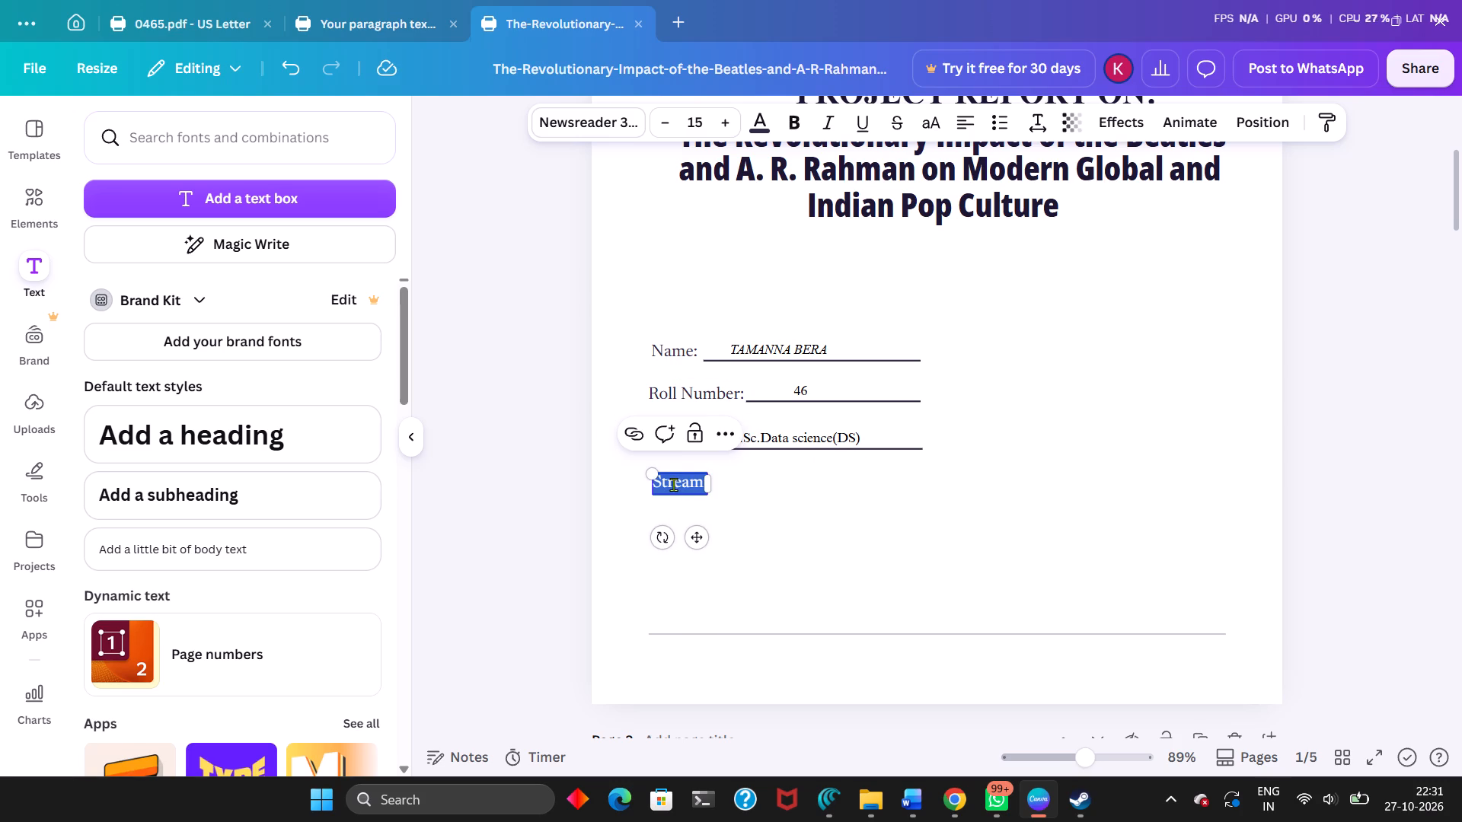
Paste "SUBJECT: PERFORMING ARTS" over the duplicated Stream label below the Stream row.
{"action": "key", "text": "ctrl+v"}
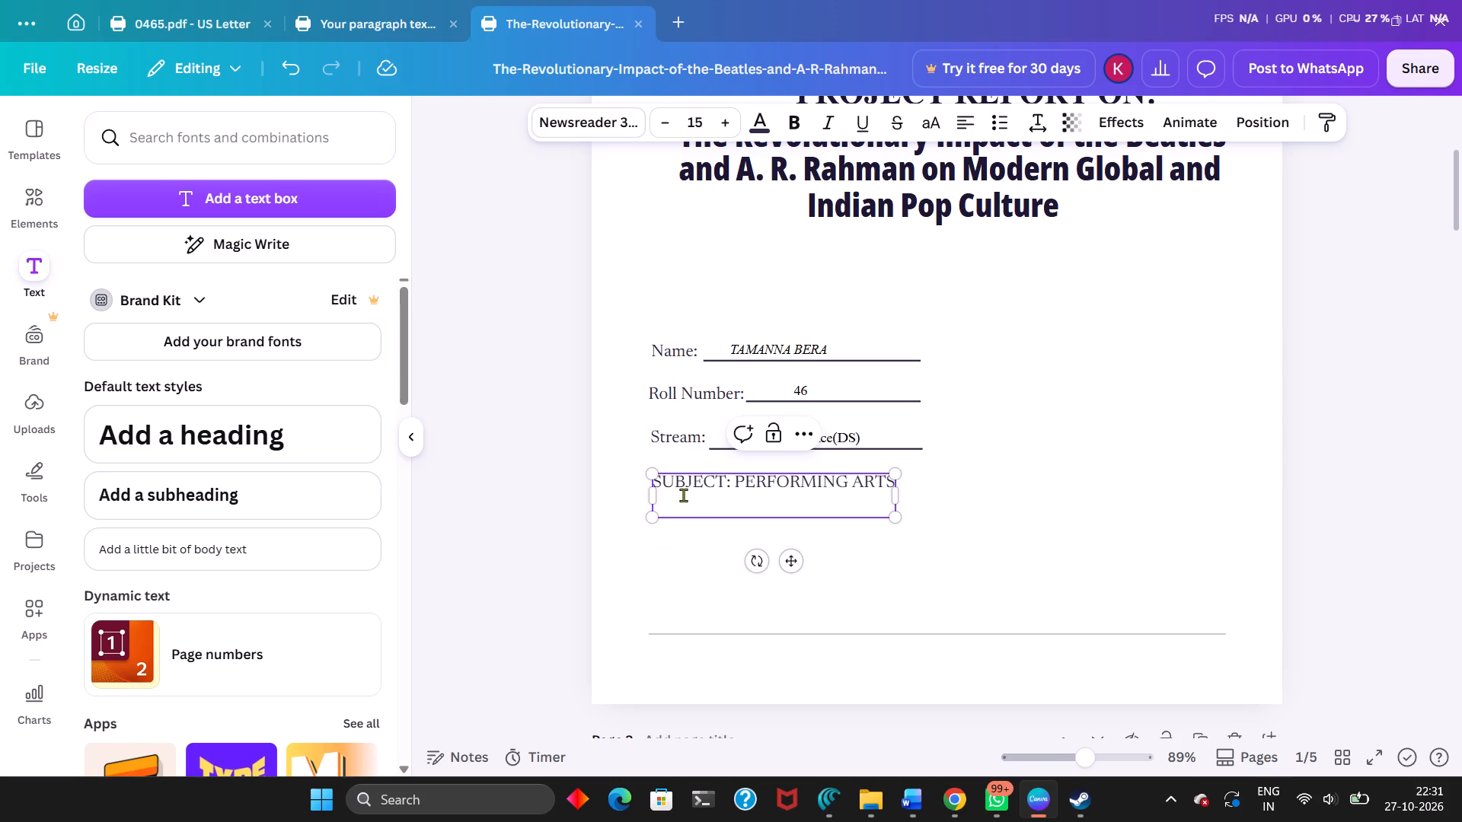
{"action": "left_click", "coordinate": [726, 479]}
{"action": "left_click", "coordinate": [723, 530]}
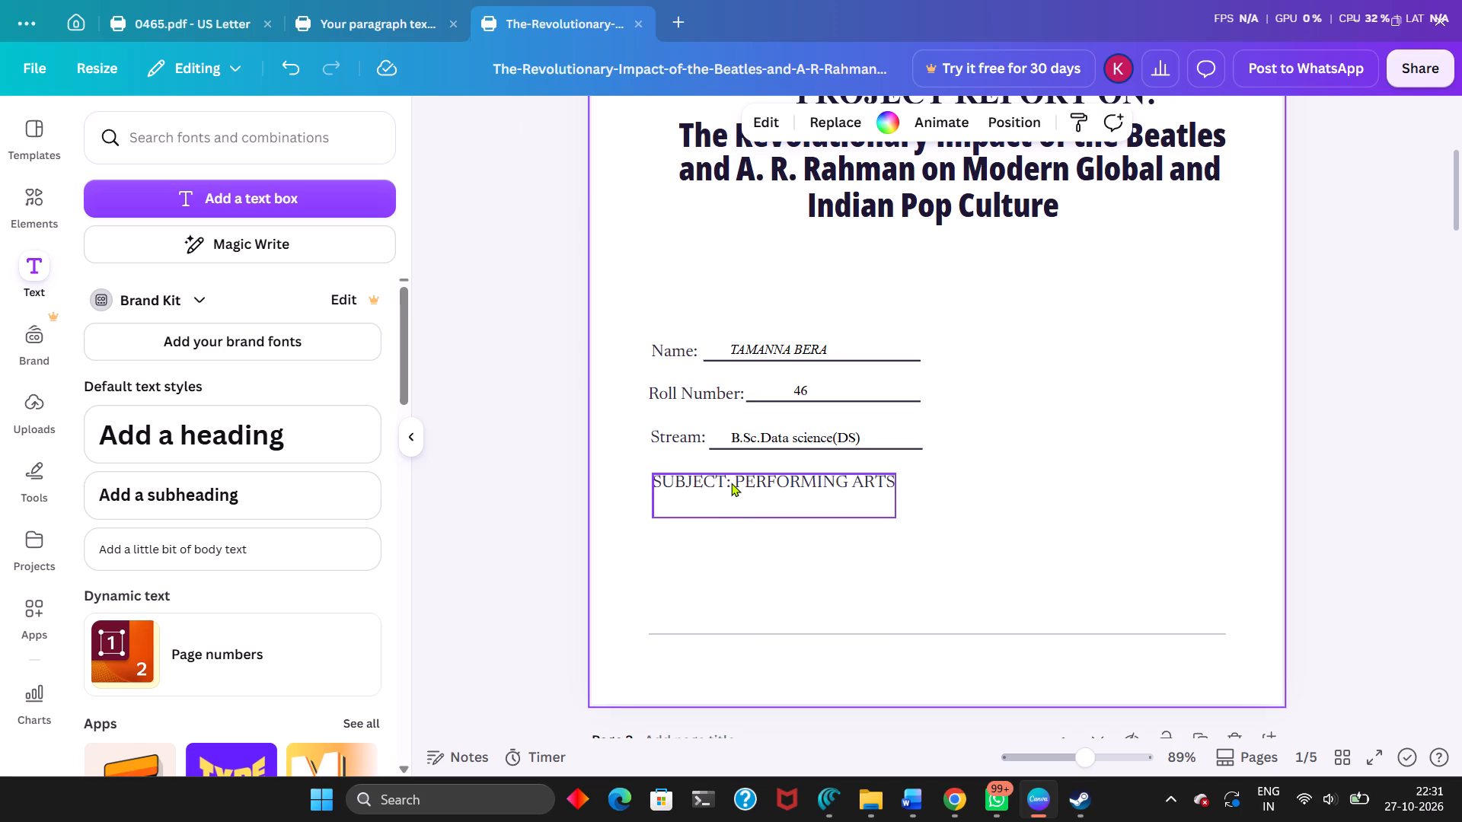
{"action": "left_click", "coordinate": [733, 479]}
{"action": "left_click", "coordinate": [733, 481]}
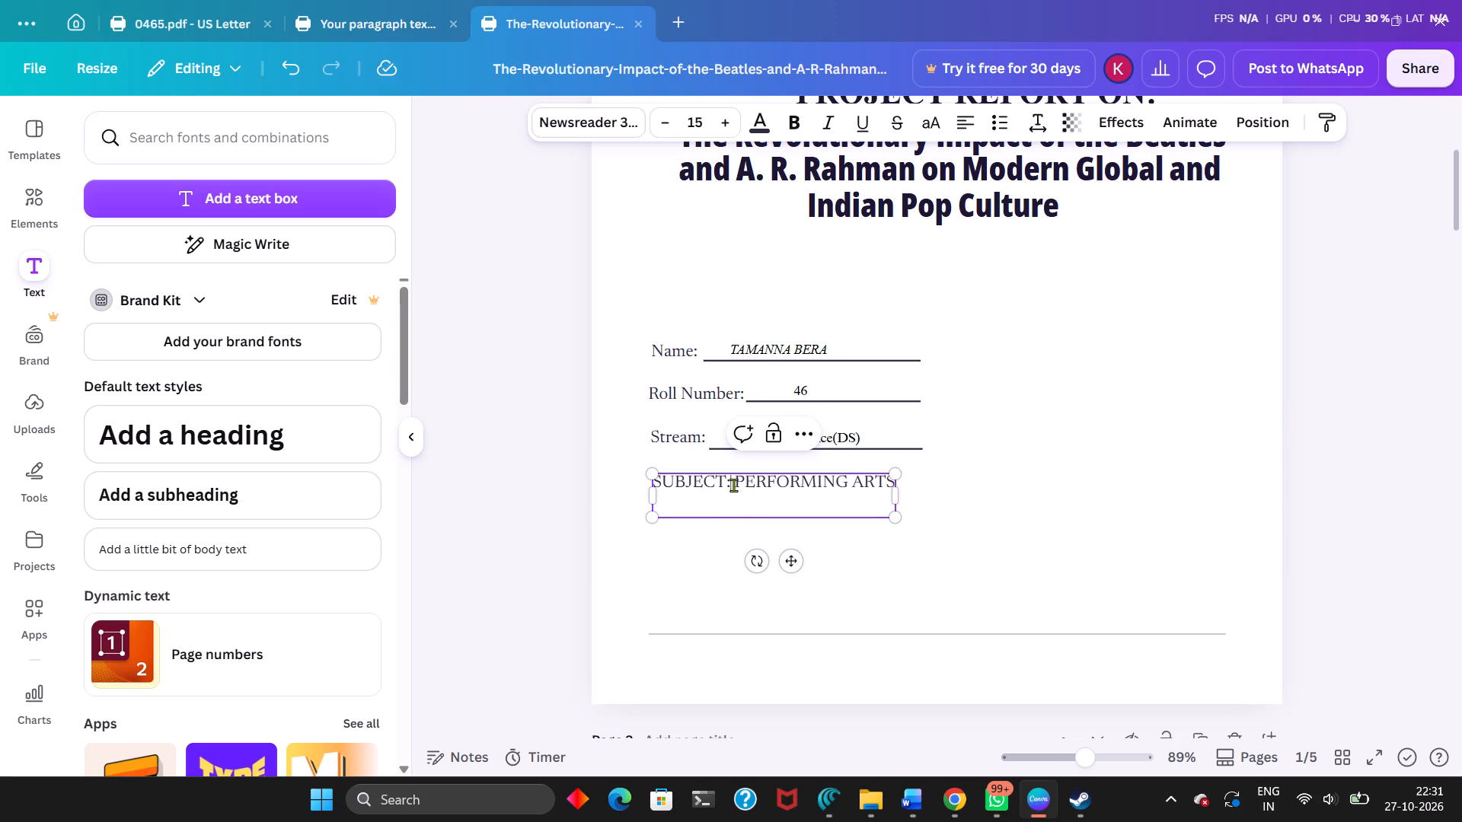
{"action": "left_click", "coordinate": [701, 550]}
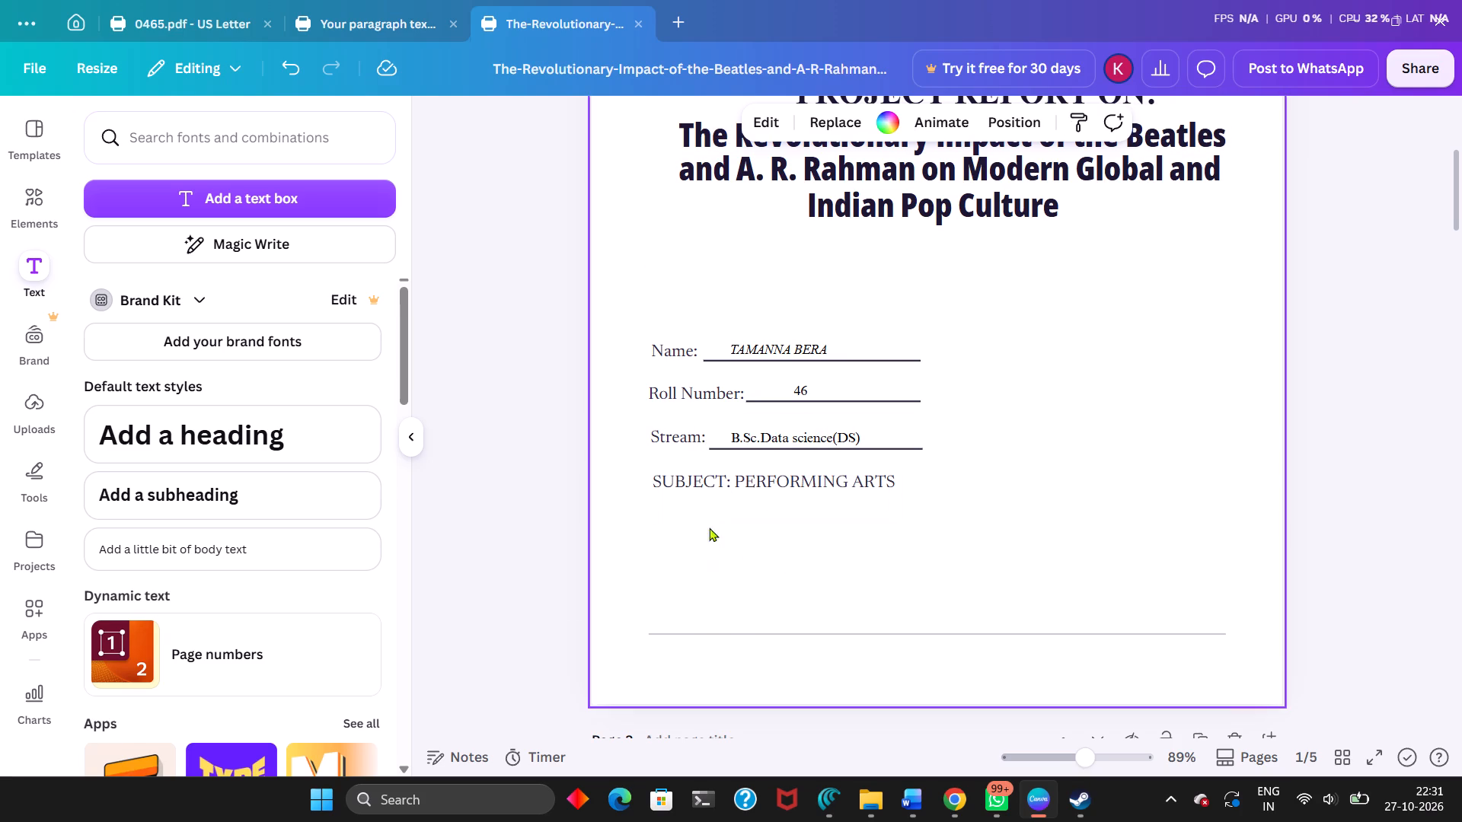
Nudge the pasted subject line so its start lines up with the Stream label above.
{"action": "left_click", "coordinate": [777, 351]}
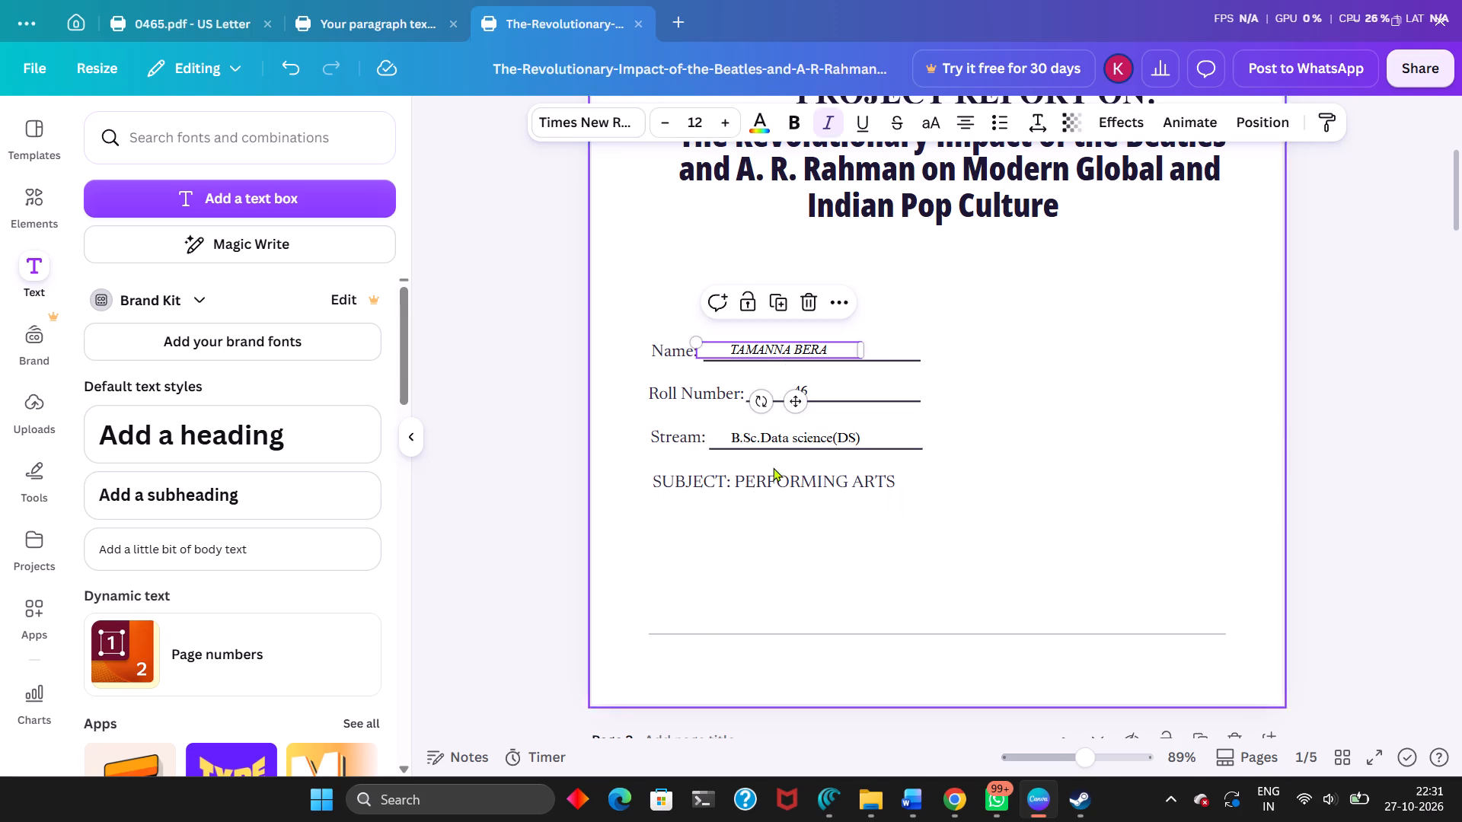
{"action": "left_click", "coordinate": [768, 486]}
{"action": "triple_click", "coordinate": [768, 482]}
{"action": "left_click", "coordinate": [768, 477]}
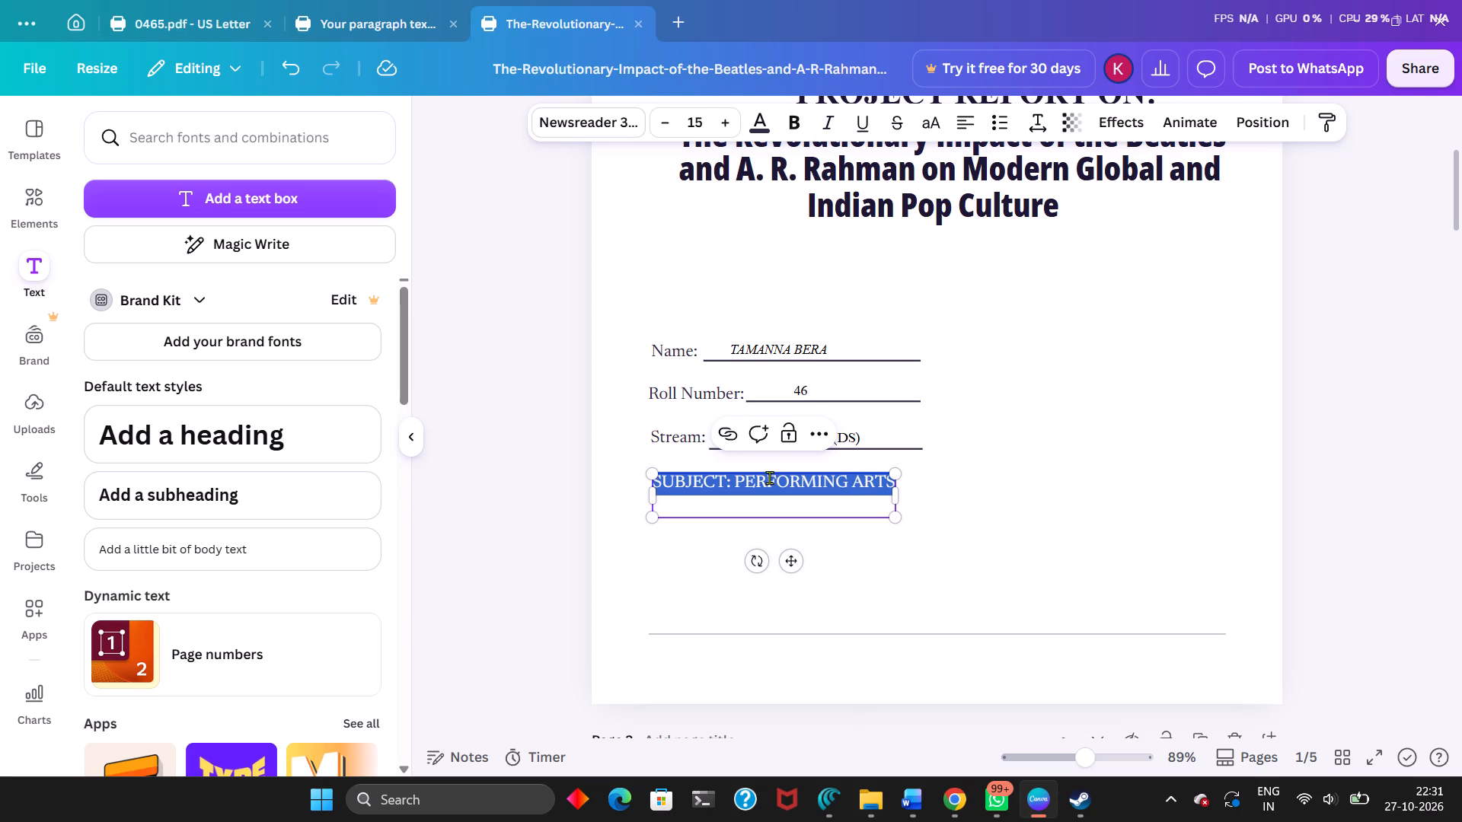
{"action": "left_click", "coordinate": [721, 539]}
{"action": "left_click", "coordinate": [733, 479]}
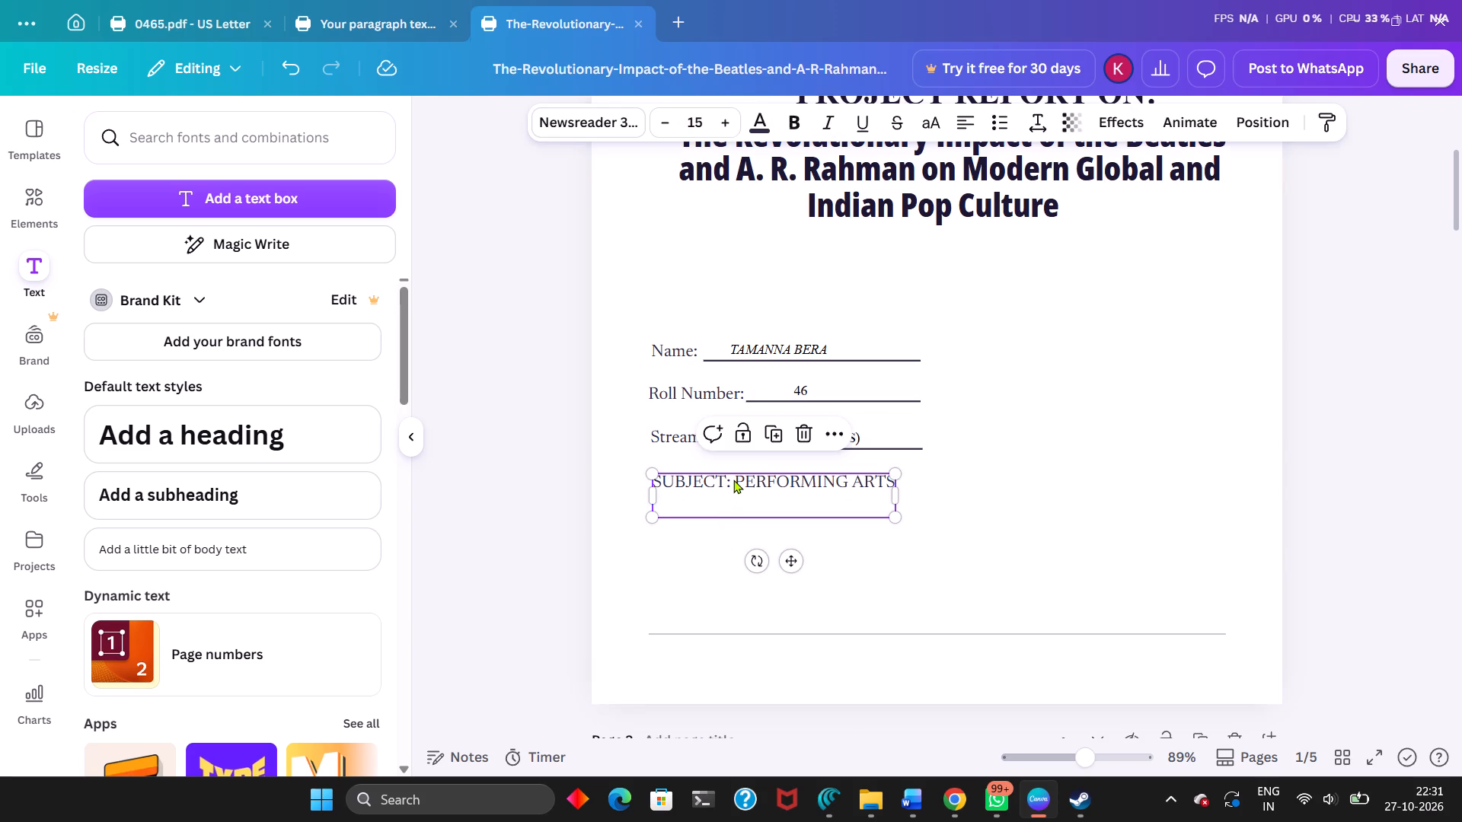
{"action": "left_click", "coordinate": [734, 479]}
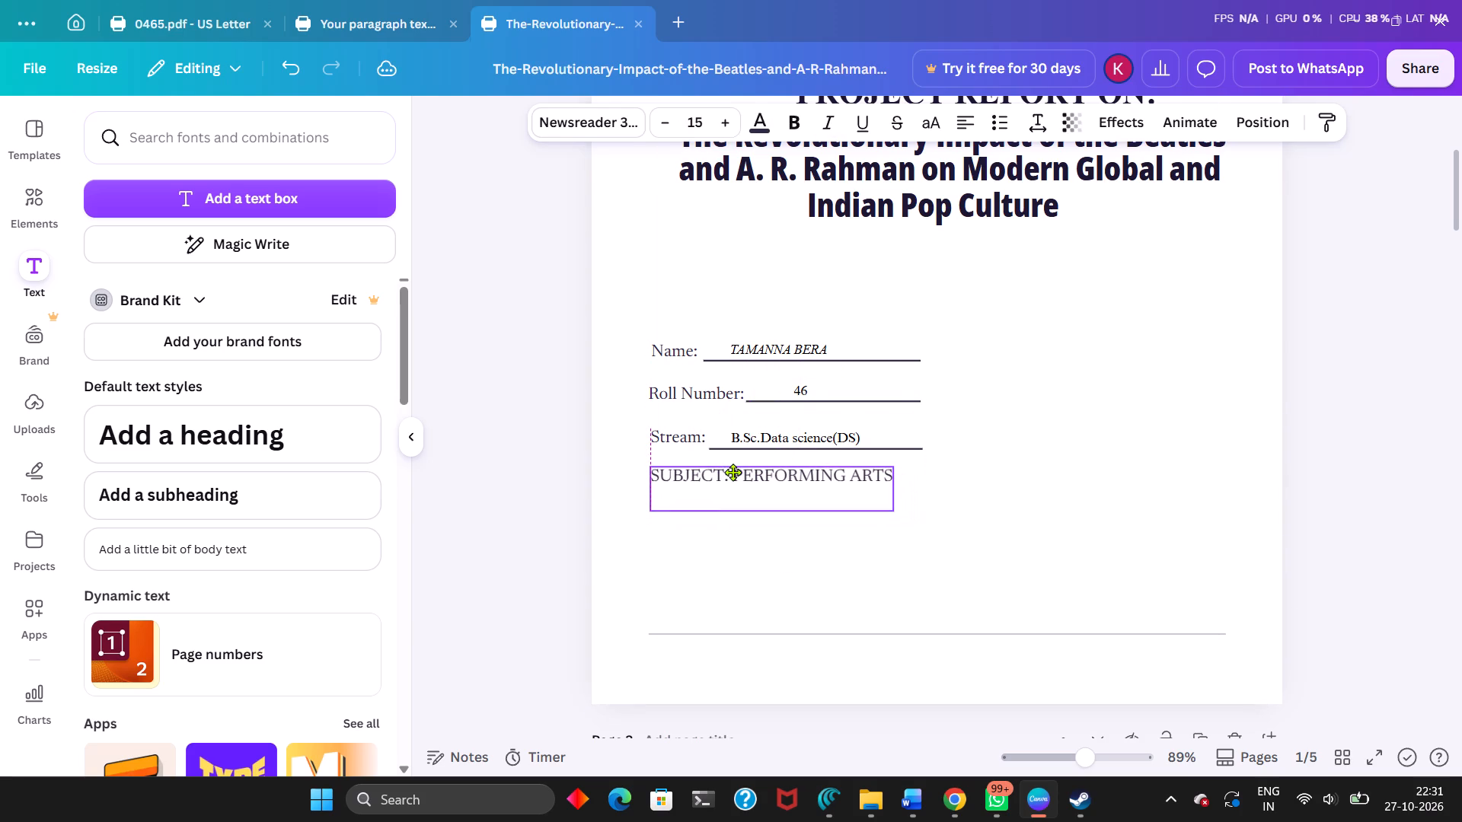
{"action": "left_click", "coordinate": [1081, 478]}
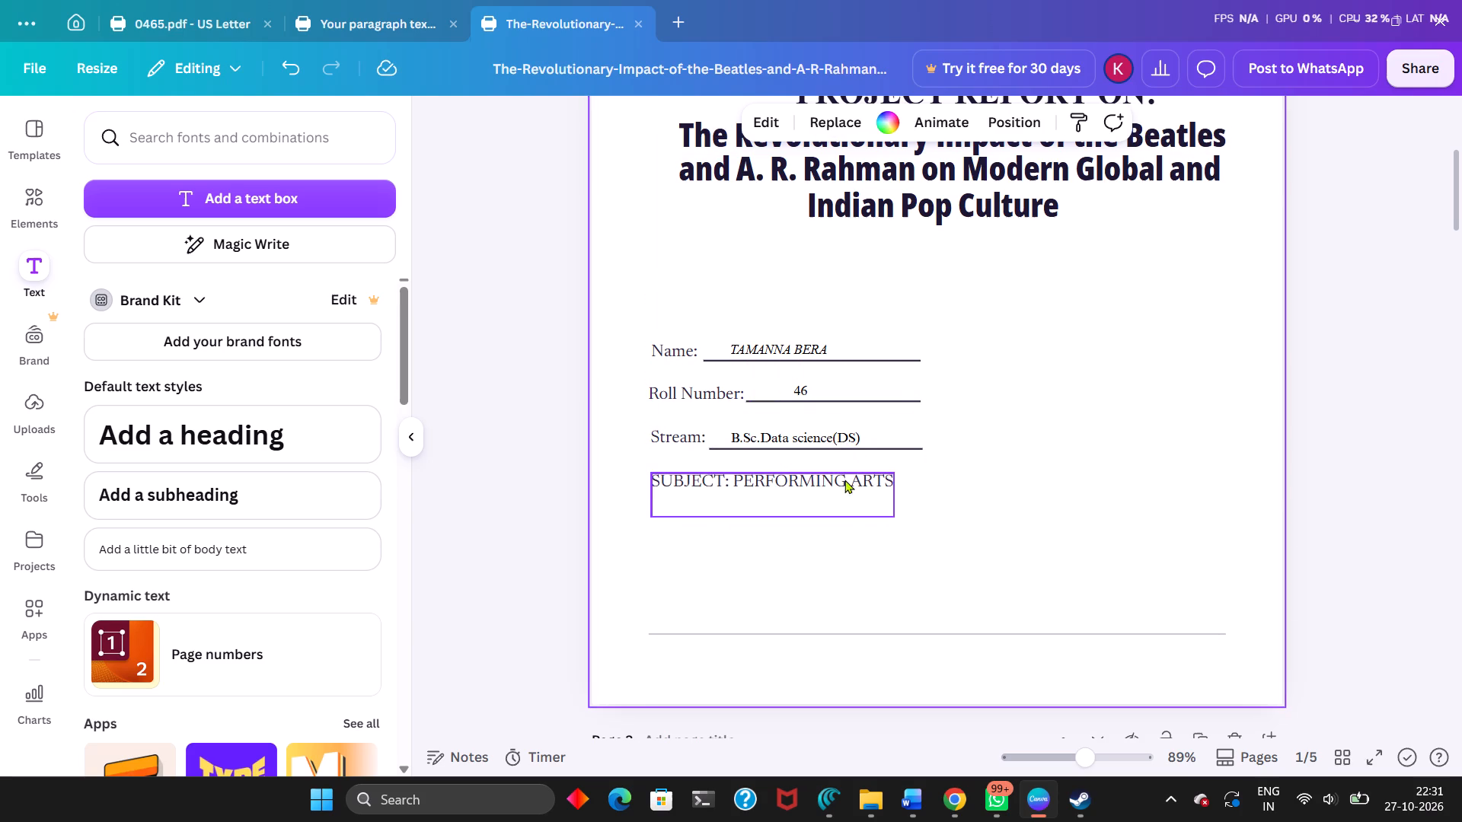
Change the word SUBJECT in the pasted line to "Subject", keeping the colon.
{"action": "left_click", "coordinate": [698, 479]}
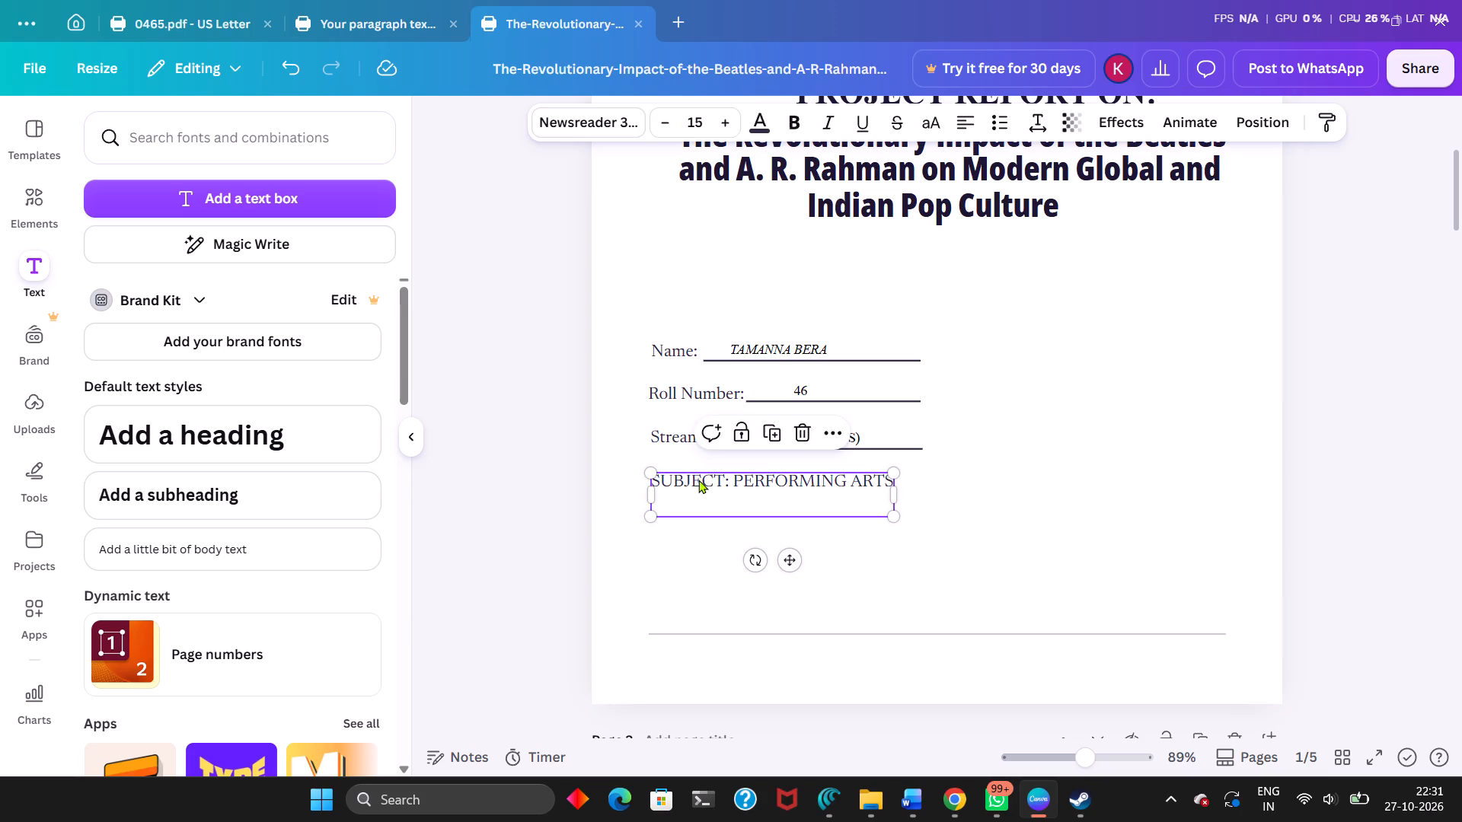
{"action": "double_click", "coordinate": [704, 486]}
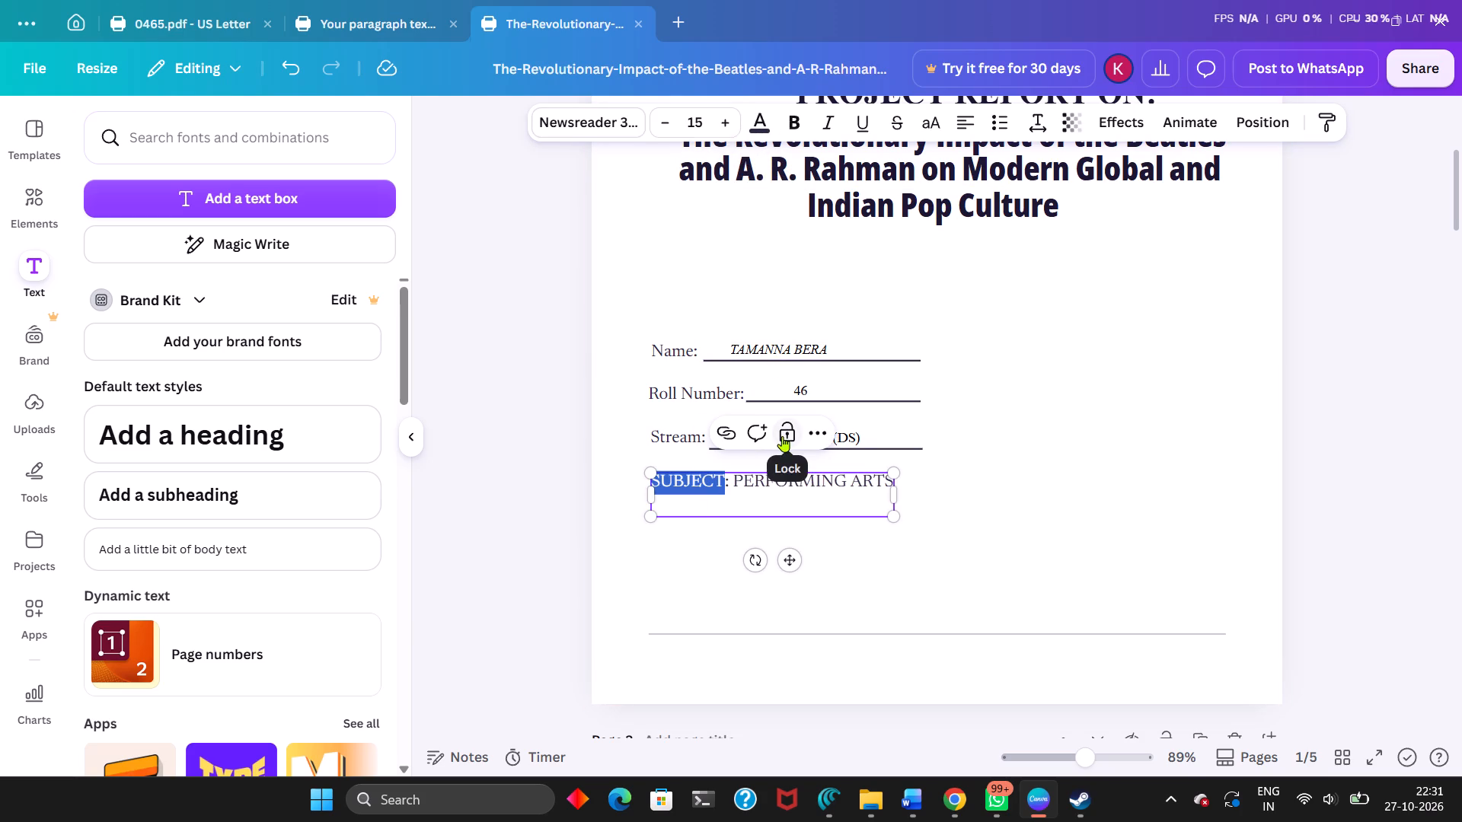
{"action": "key", "text": "shift+s"}
{"action": "key", "text": "u"}
{"action": "key", "text": "b"}
{"action": "key", "text": "j"}
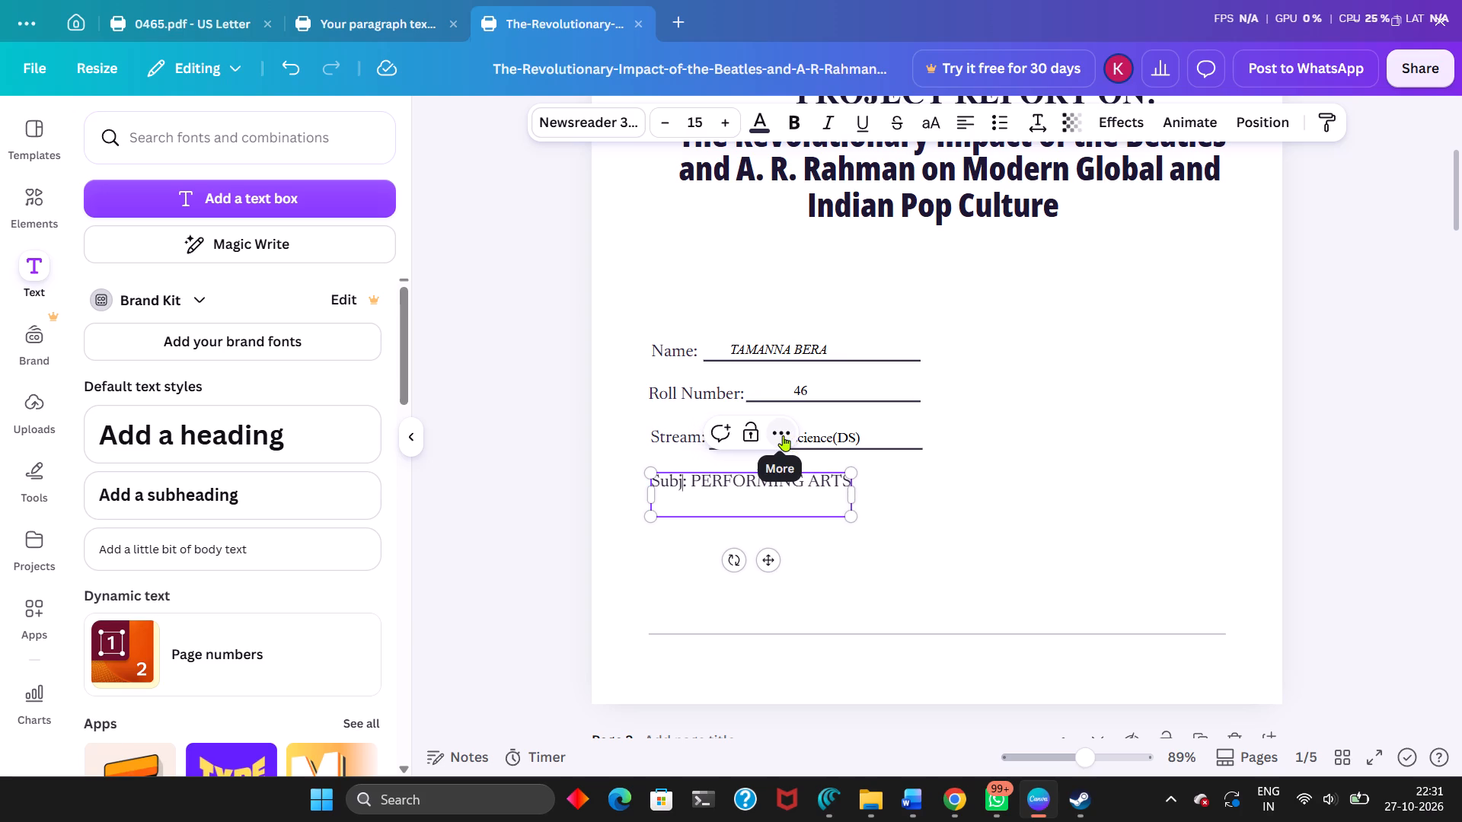
{"action": "key", "text": "e"}
{"action": "key", "text": "c"}
{"action": "key", "text": "t"}
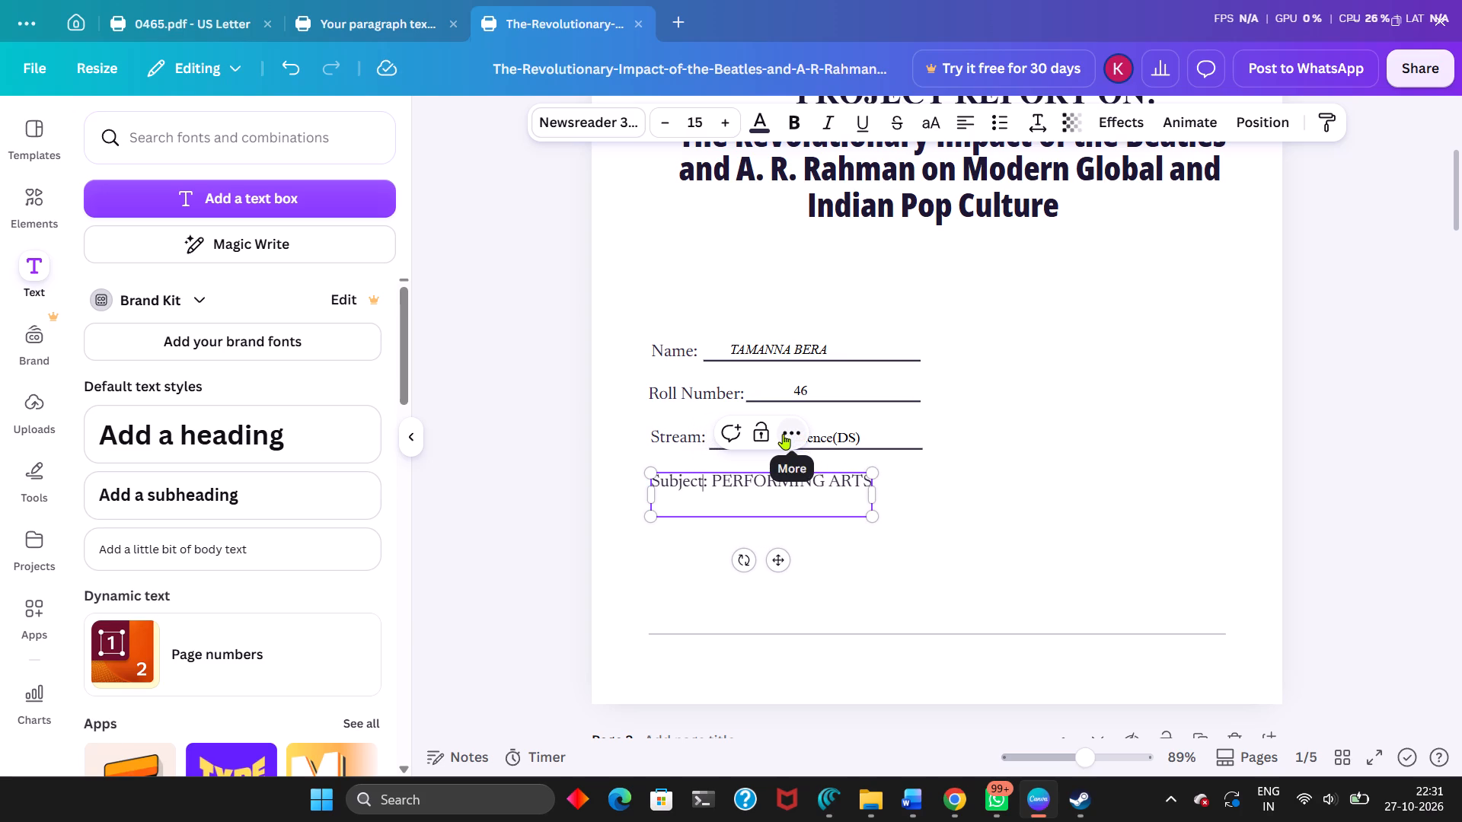
{"action": "key", "text": "Right"}
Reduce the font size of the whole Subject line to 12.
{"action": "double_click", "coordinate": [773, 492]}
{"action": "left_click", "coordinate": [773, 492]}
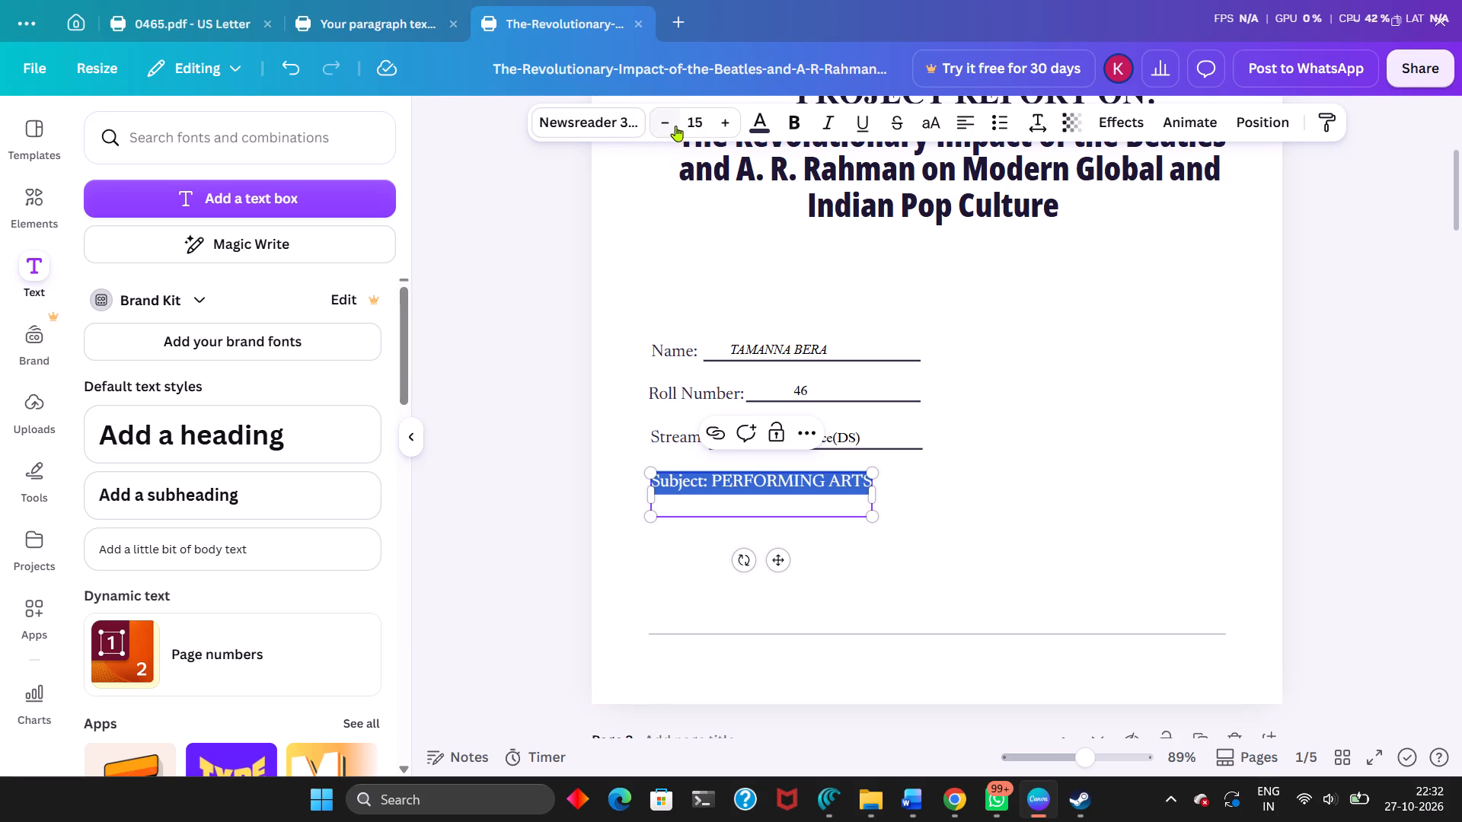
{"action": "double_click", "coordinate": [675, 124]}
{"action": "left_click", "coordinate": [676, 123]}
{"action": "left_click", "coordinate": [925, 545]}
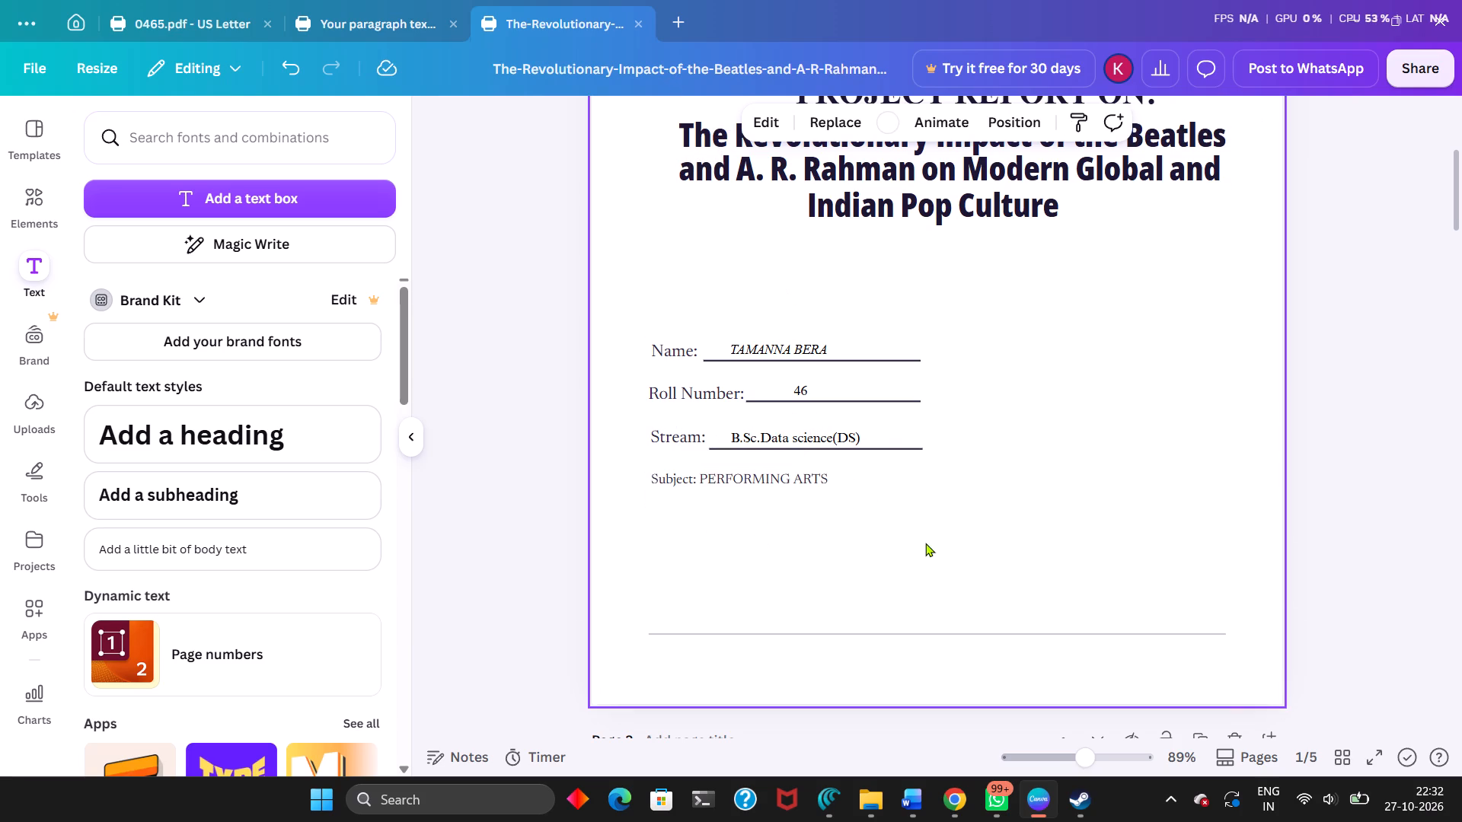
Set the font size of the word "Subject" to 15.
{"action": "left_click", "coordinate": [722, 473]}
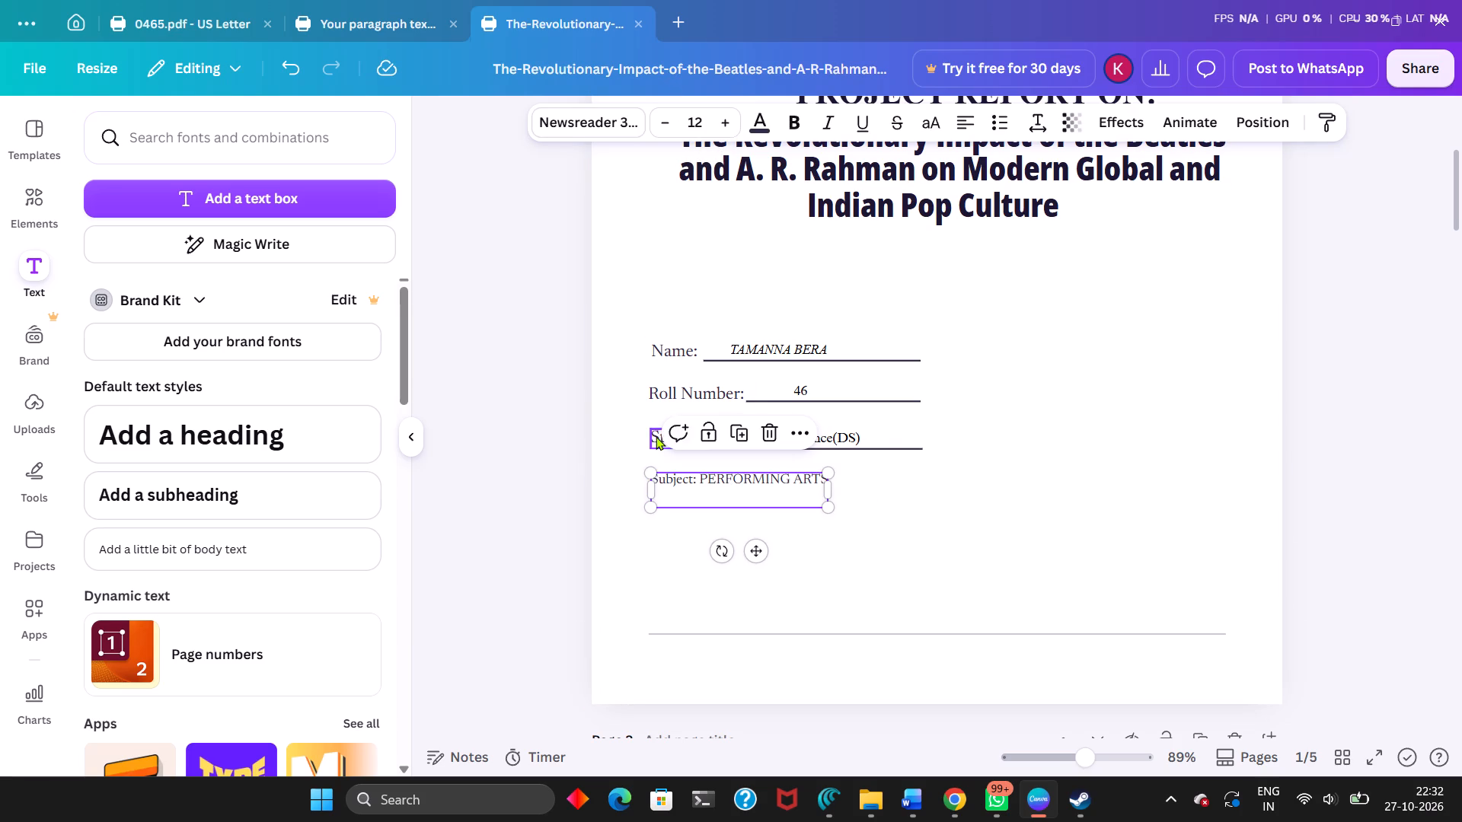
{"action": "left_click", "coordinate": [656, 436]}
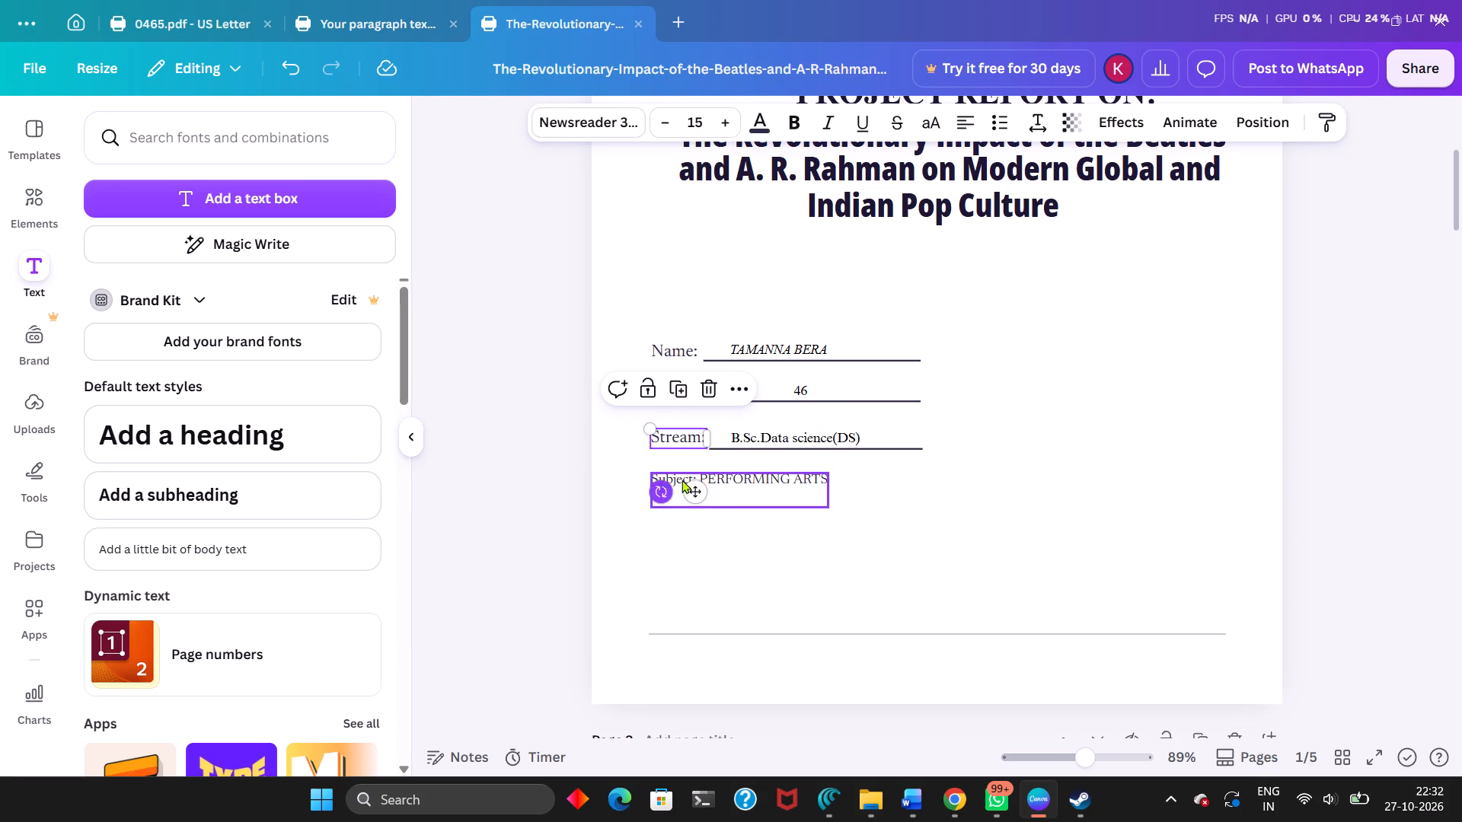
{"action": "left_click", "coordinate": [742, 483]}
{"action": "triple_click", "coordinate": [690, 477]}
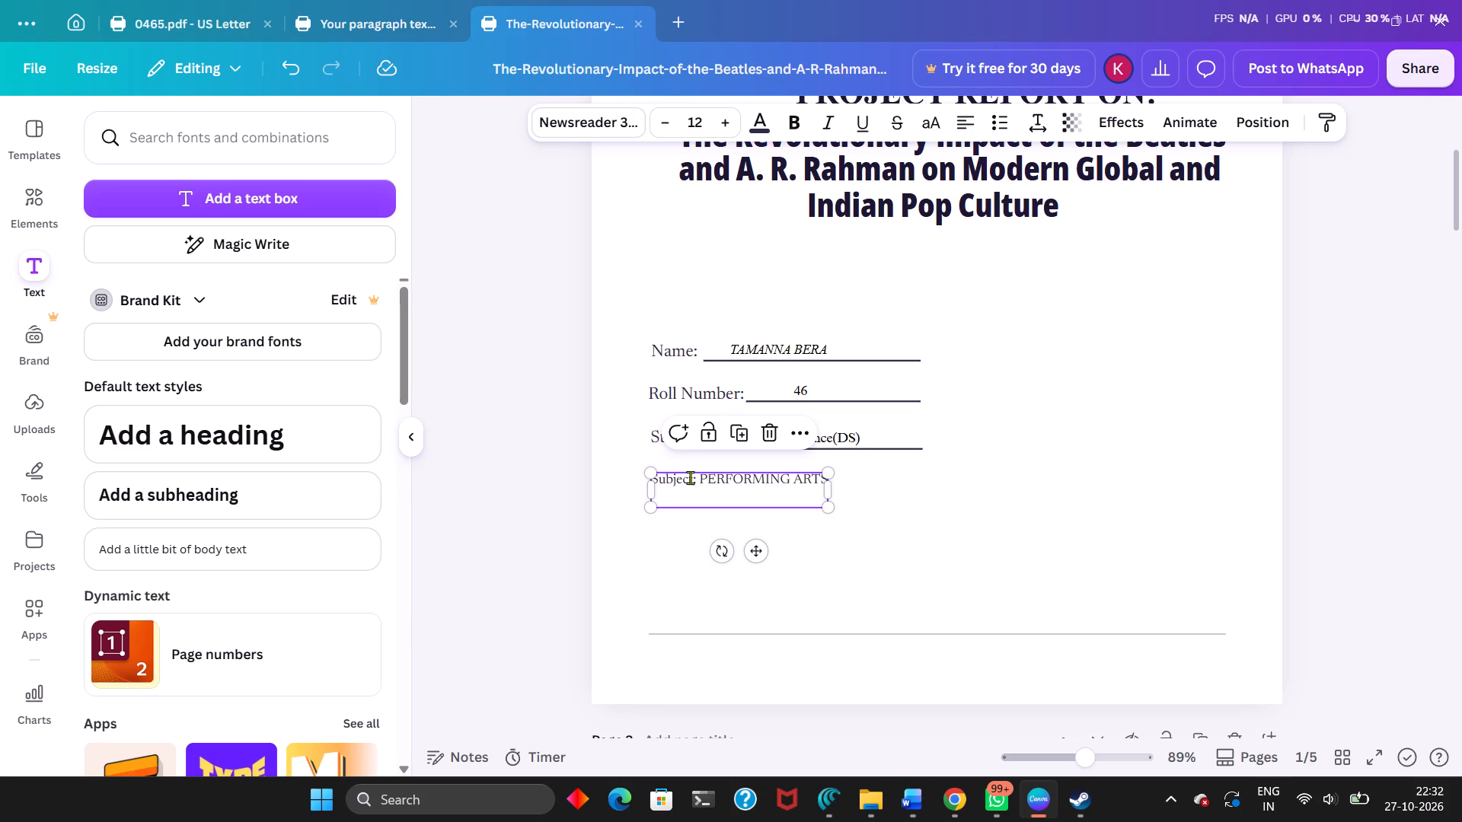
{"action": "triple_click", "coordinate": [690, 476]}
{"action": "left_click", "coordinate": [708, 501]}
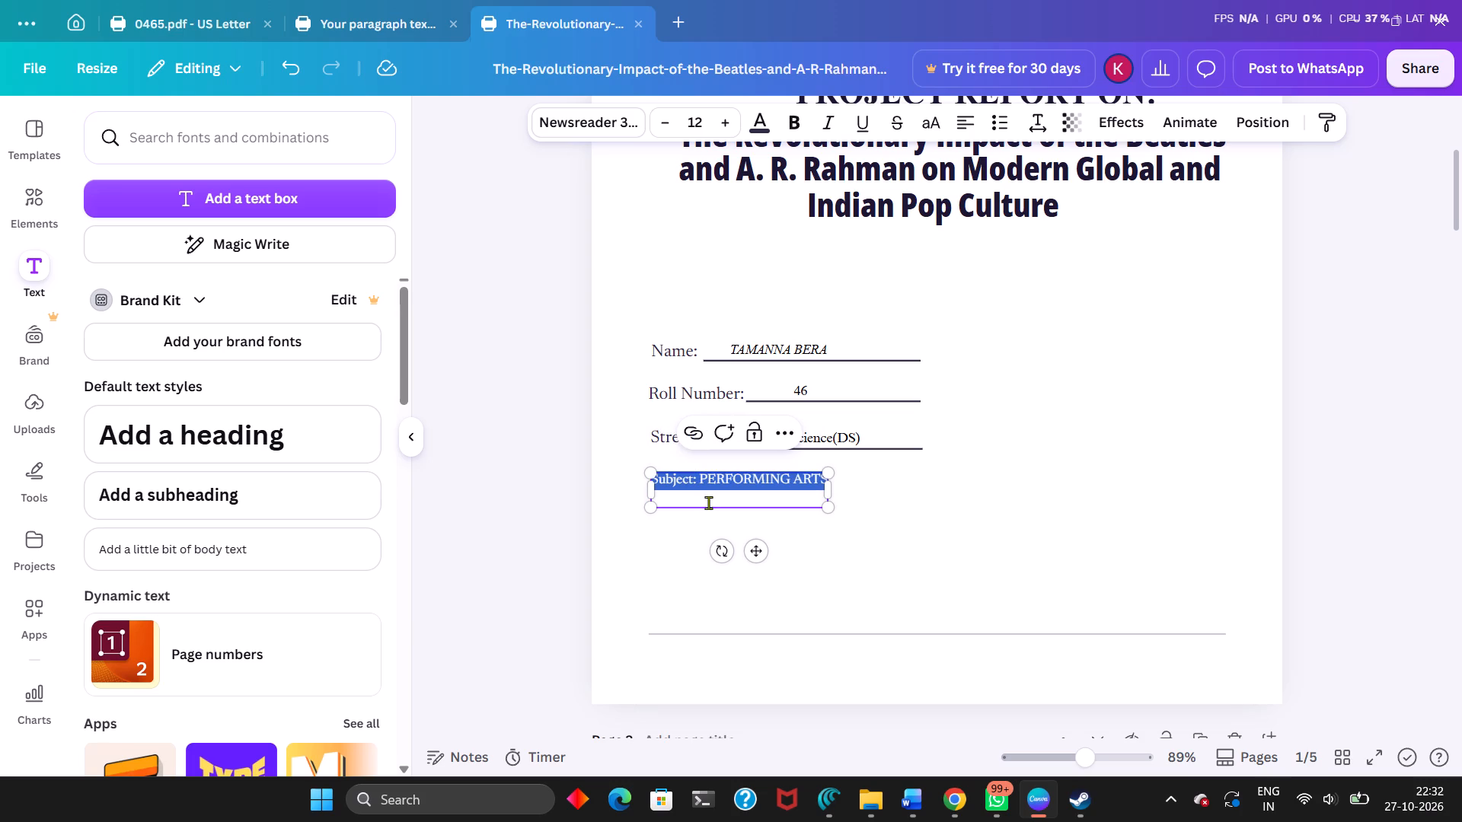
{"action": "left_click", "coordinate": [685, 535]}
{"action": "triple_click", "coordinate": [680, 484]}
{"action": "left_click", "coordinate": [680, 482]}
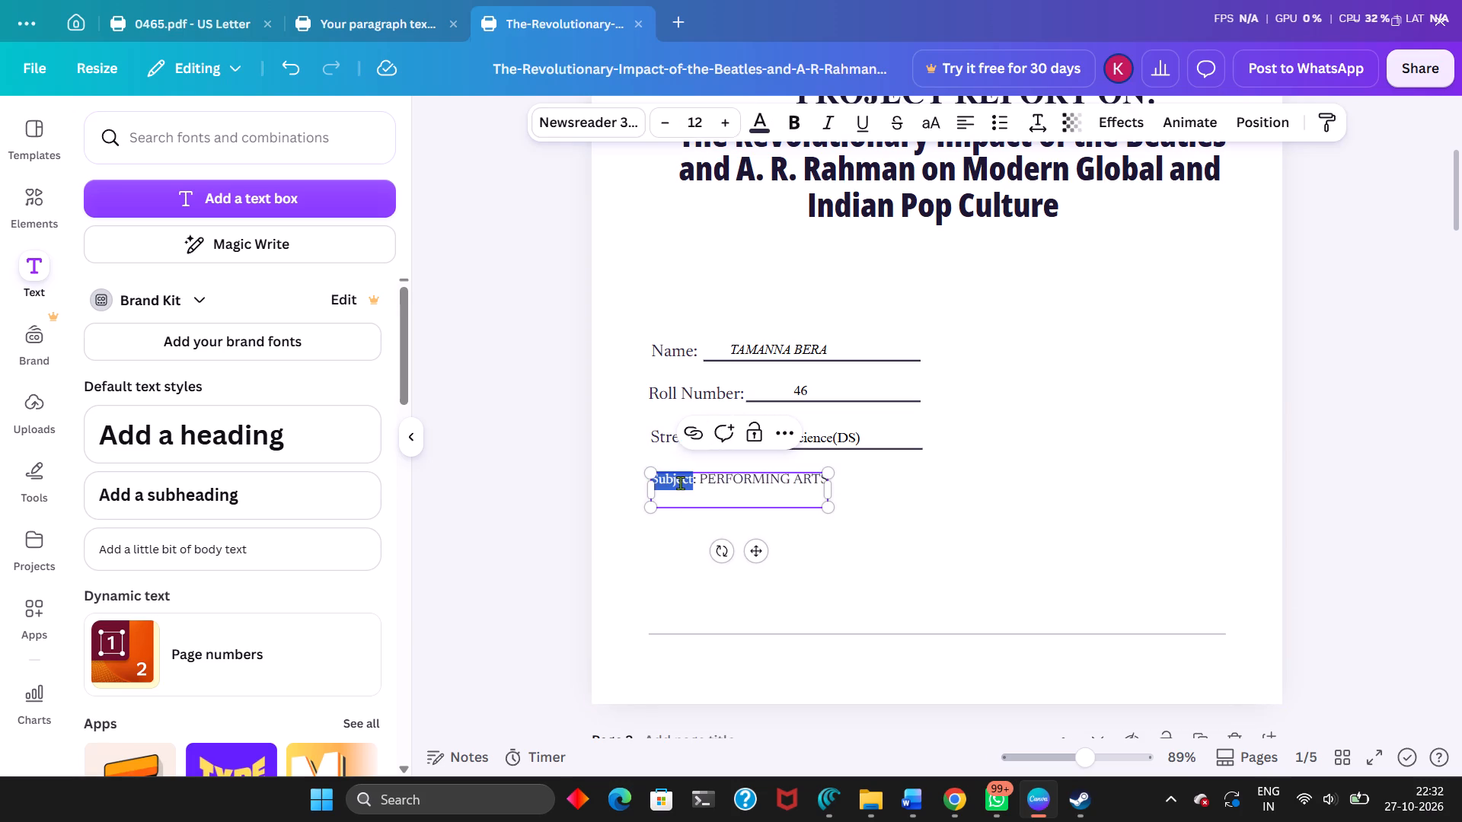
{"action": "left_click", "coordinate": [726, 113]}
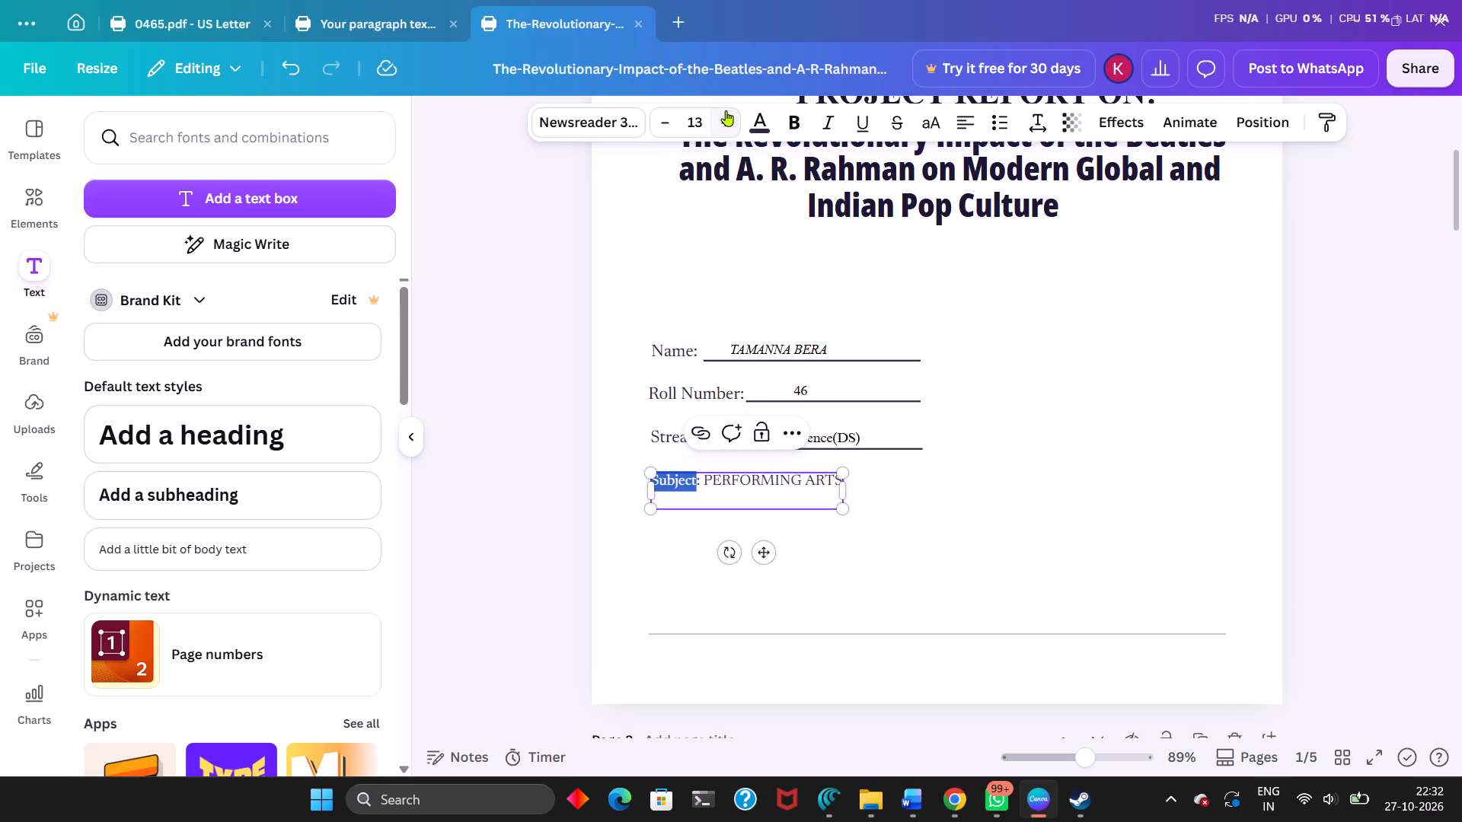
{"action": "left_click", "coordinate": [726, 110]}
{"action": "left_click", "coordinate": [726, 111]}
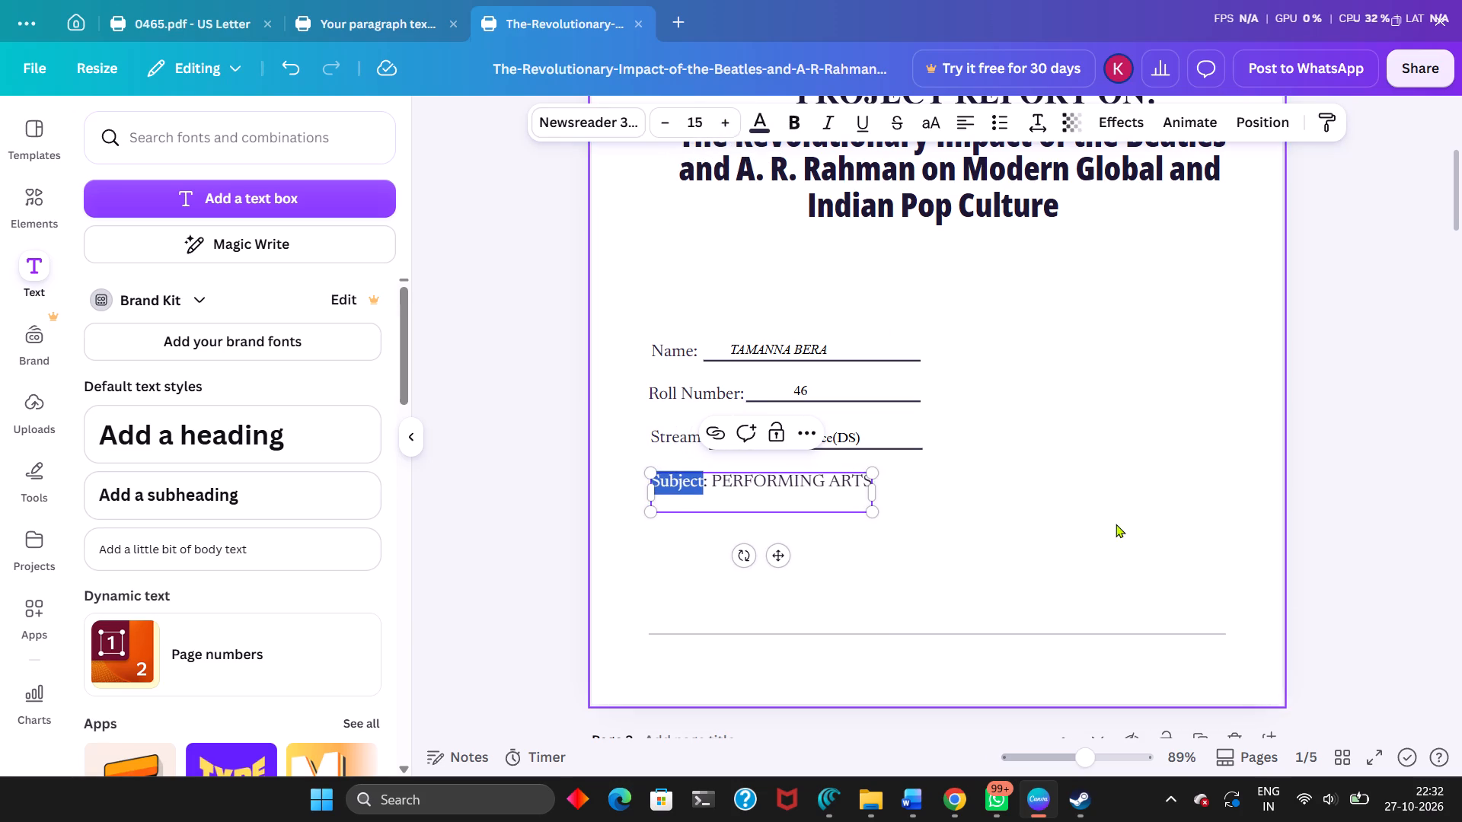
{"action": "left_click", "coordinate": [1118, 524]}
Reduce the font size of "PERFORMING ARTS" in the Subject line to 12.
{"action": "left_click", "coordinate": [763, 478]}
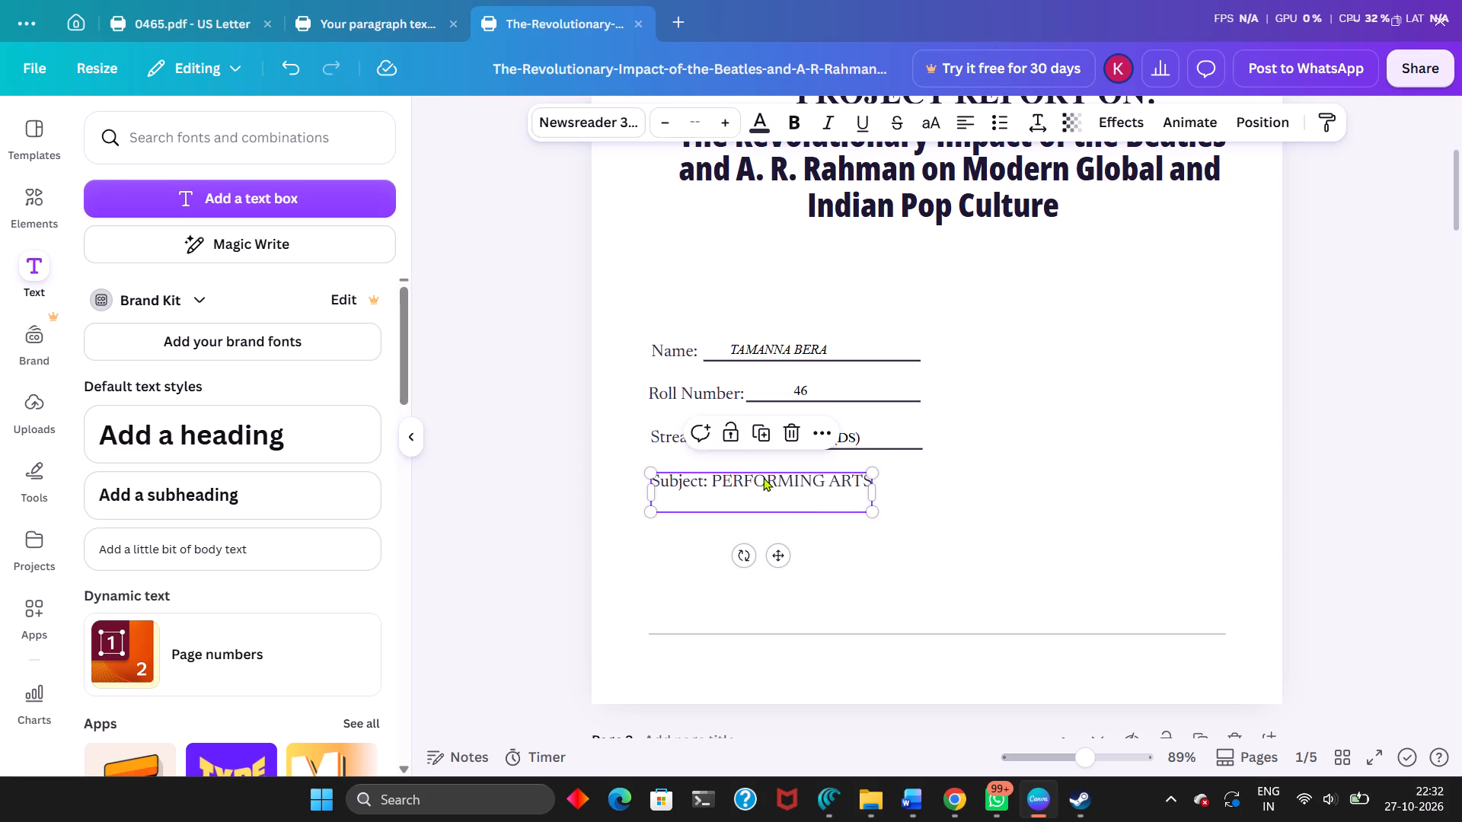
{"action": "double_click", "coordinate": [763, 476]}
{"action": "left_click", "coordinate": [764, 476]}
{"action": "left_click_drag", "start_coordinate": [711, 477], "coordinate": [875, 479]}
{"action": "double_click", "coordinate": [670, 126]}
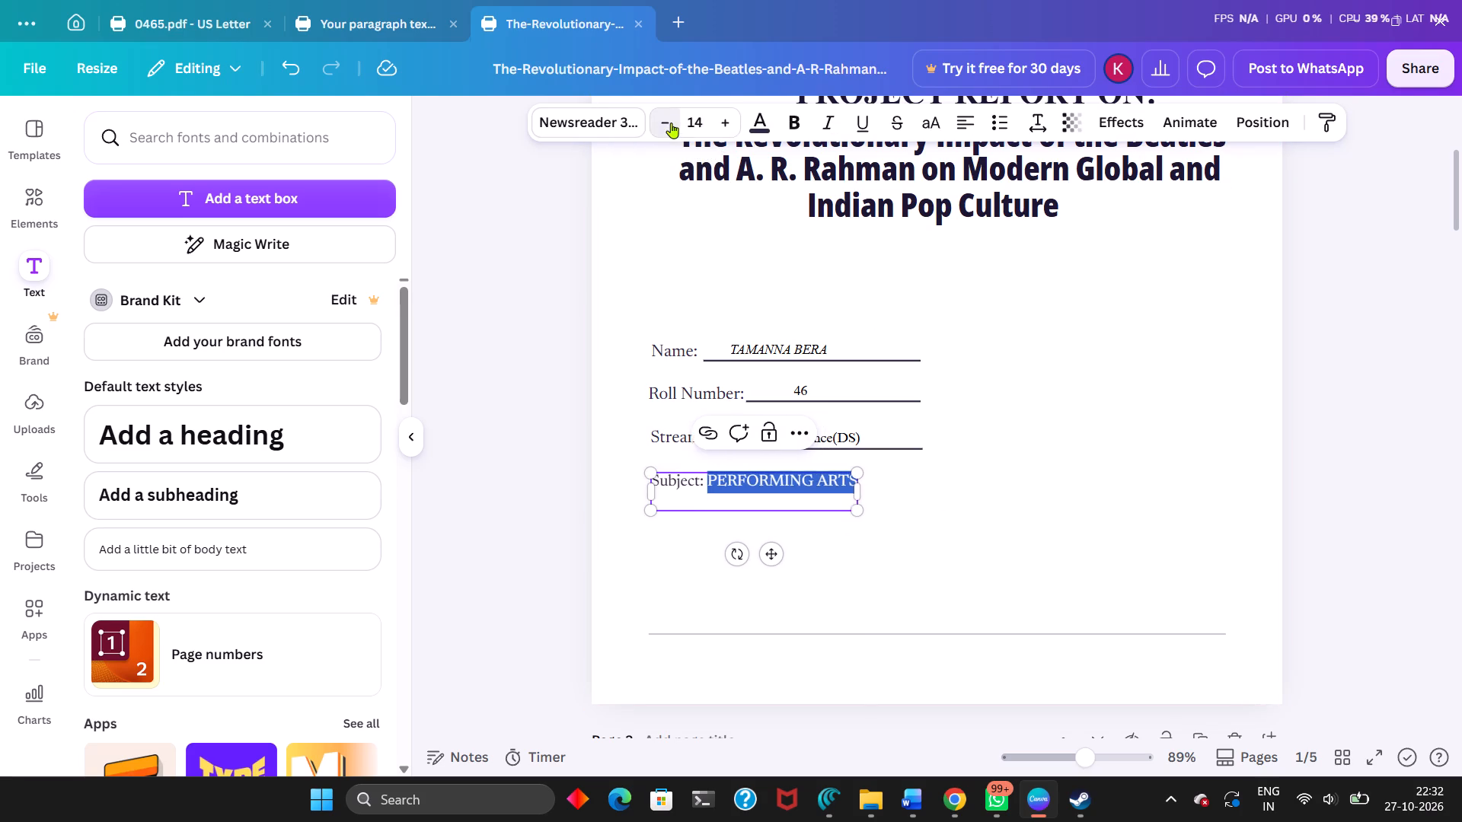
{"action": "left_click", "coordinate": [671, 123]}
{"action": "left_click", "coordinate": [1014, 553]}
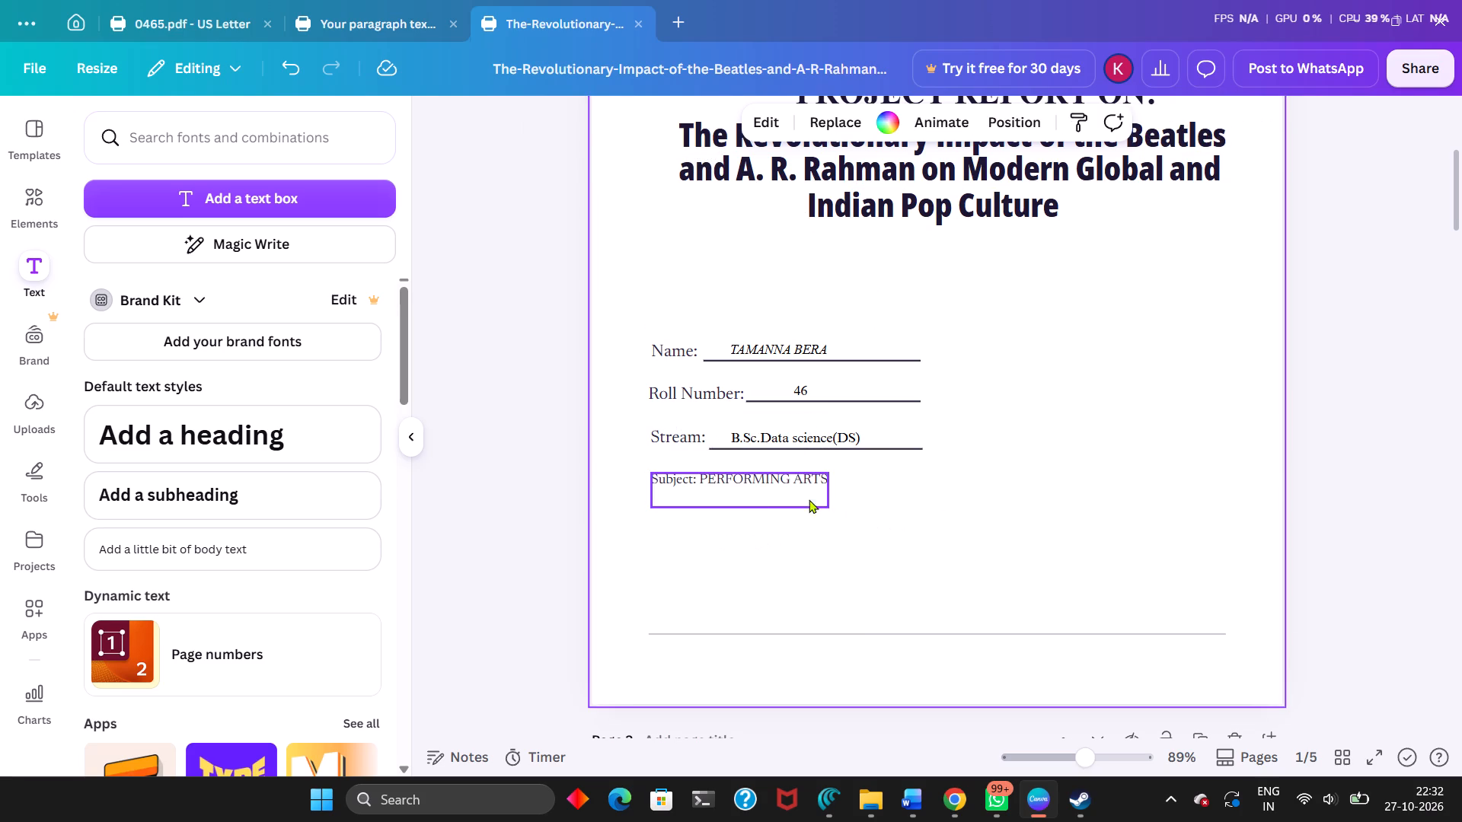
Delete "PERFORMING ARTS" from the Subject line, keeping only the "Subject:" label.
{"action": "left_click", "coordinate": [739, 478]}
{"action": "left_click", "coordinate": [704, 481]}
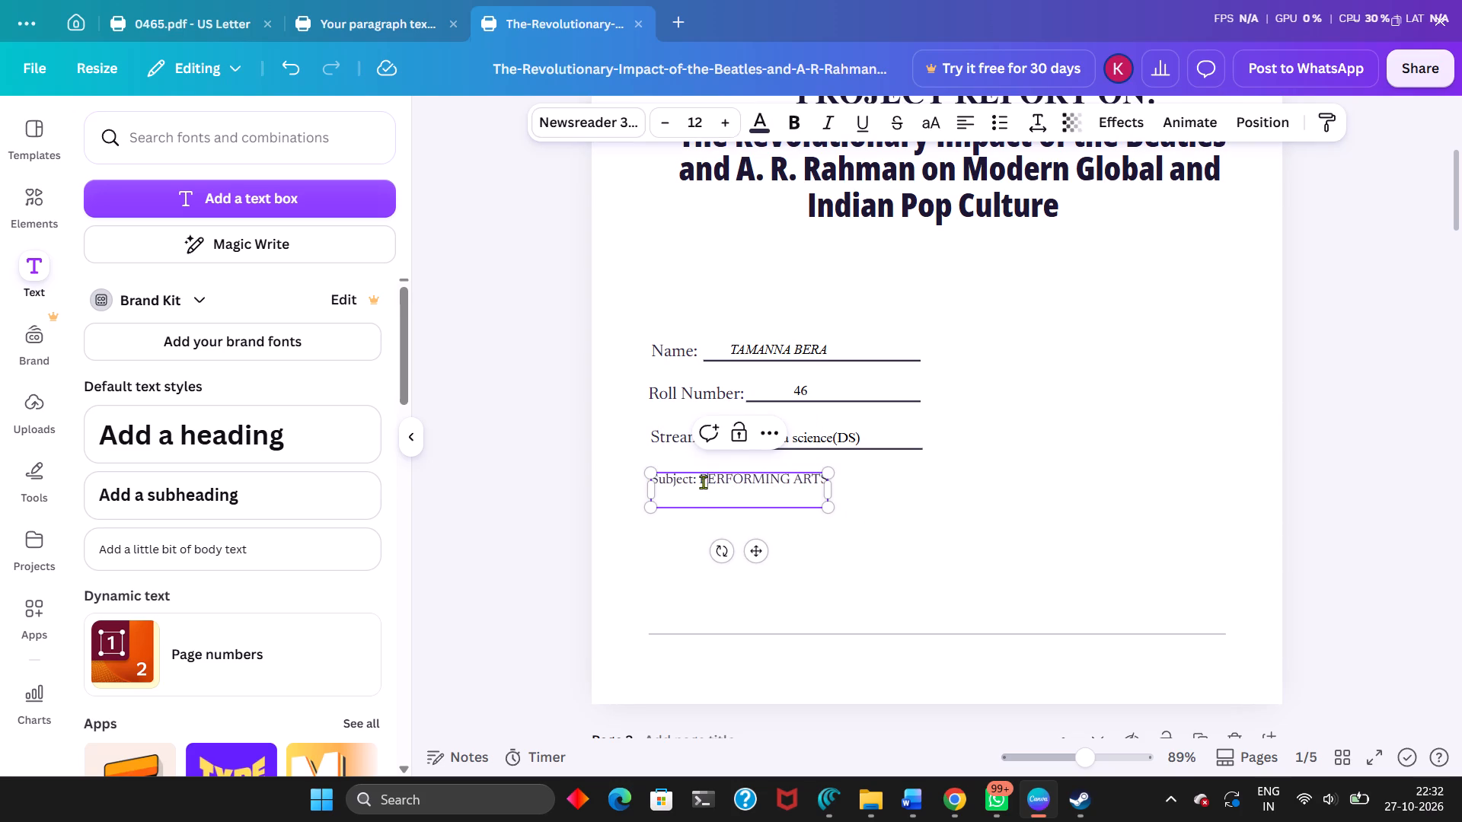
{"action": "left_click_drag", "start_coordinate": [698, 481], "coordinate": [800, 492]}
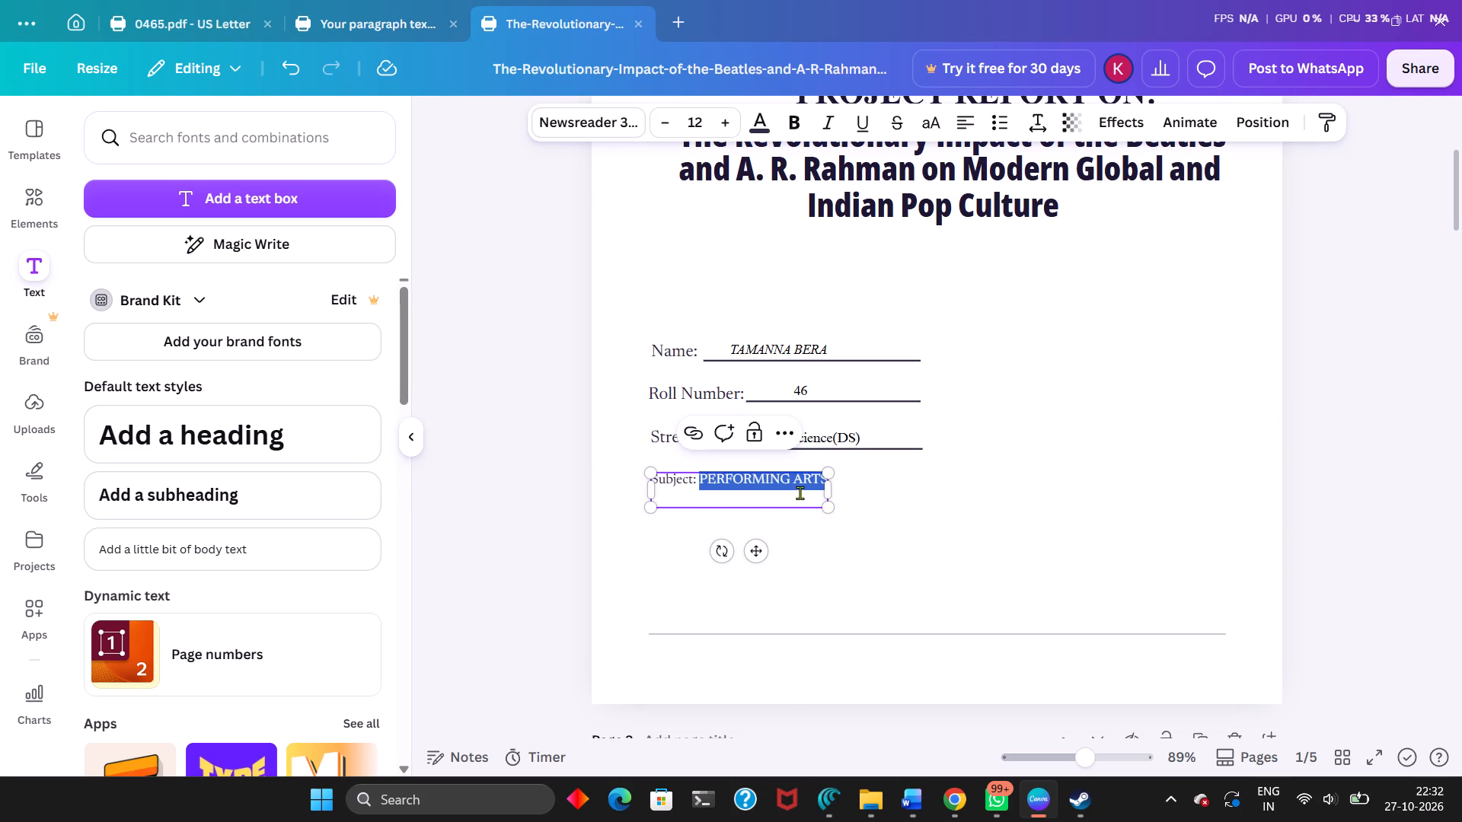
{"action": "key", "text": "BackSpace"}
{"action": "left_click", "coordinate": [806, 509]}
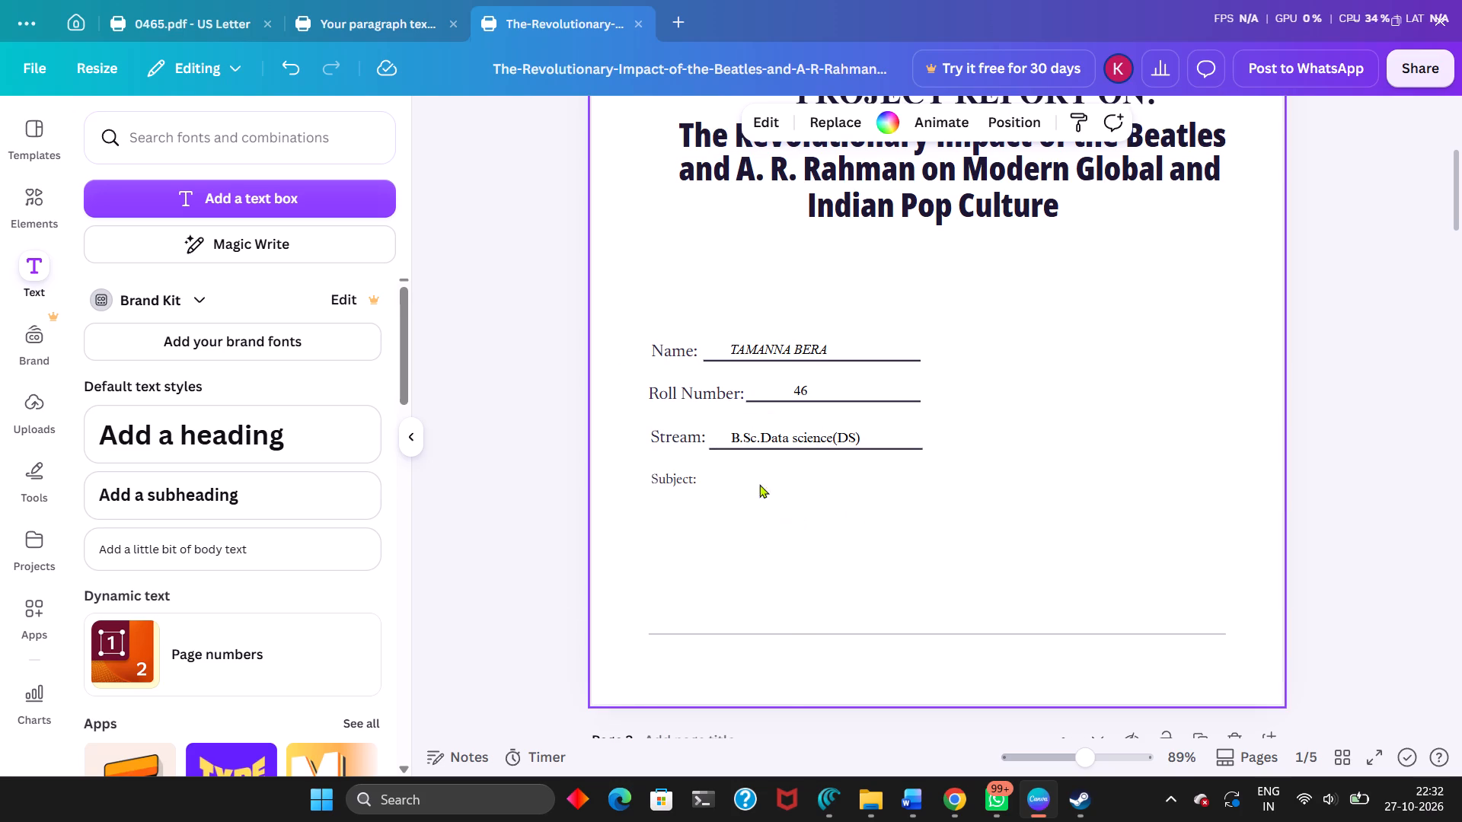
Increase the Subject label's font size to 15 to match the Stream label.
{"action": "left_click", "coordinate": [684, 484]}
{"action": "triple_click", "coordinate": [727, 117]}
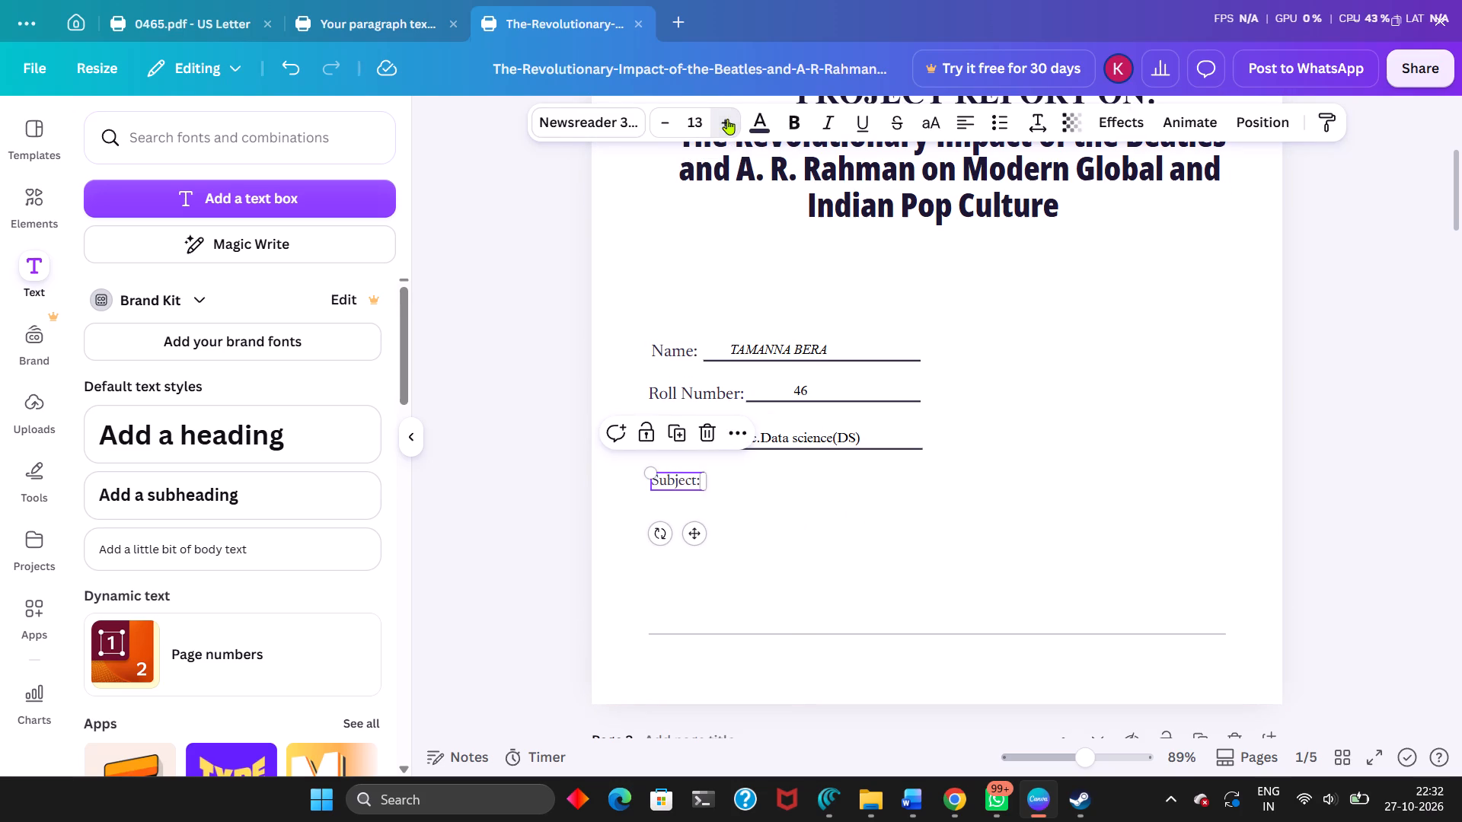
{"action": "left_click", "coordinate": [911, 671]}
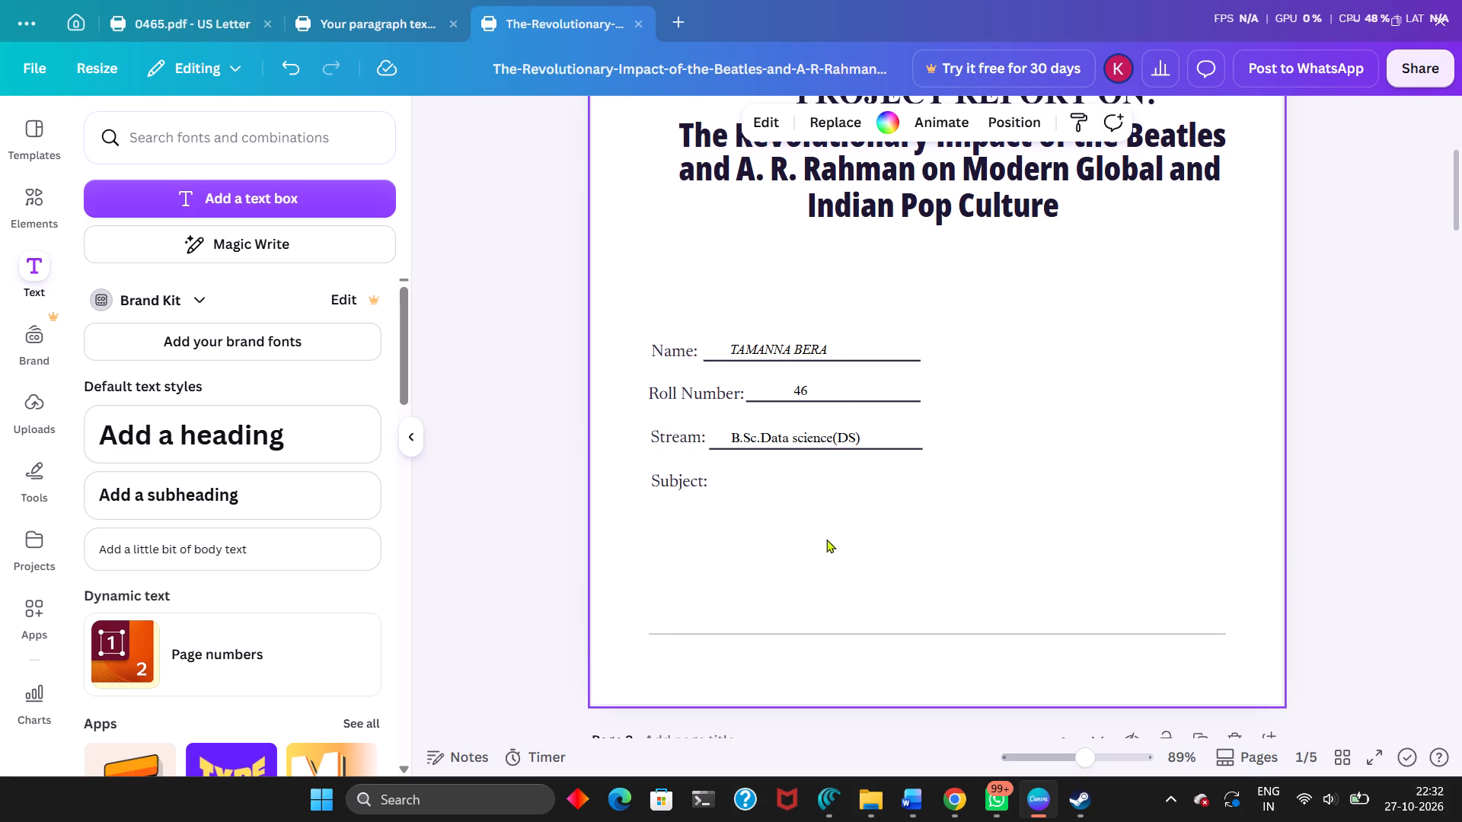
Duplicate the Stream row's underline and place the copy beside the "Subject:" label, aligned with the line above.
{"action": "left_click", "coordinate": [777, 447]}
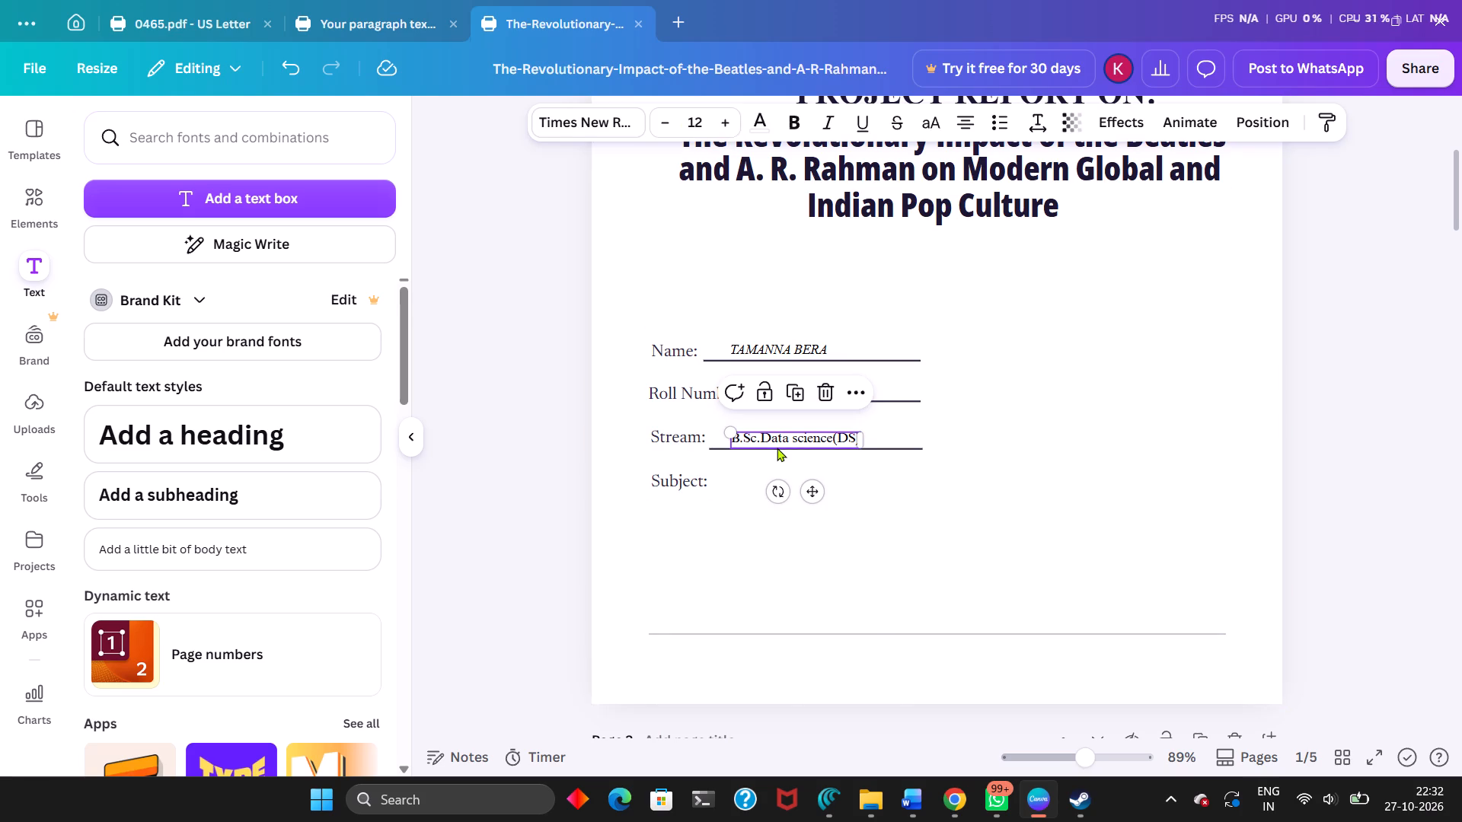
{"action": "left_click", "coordinate": [899, 451]}
{"action": "left_click", "coordinate": [901, 448]}
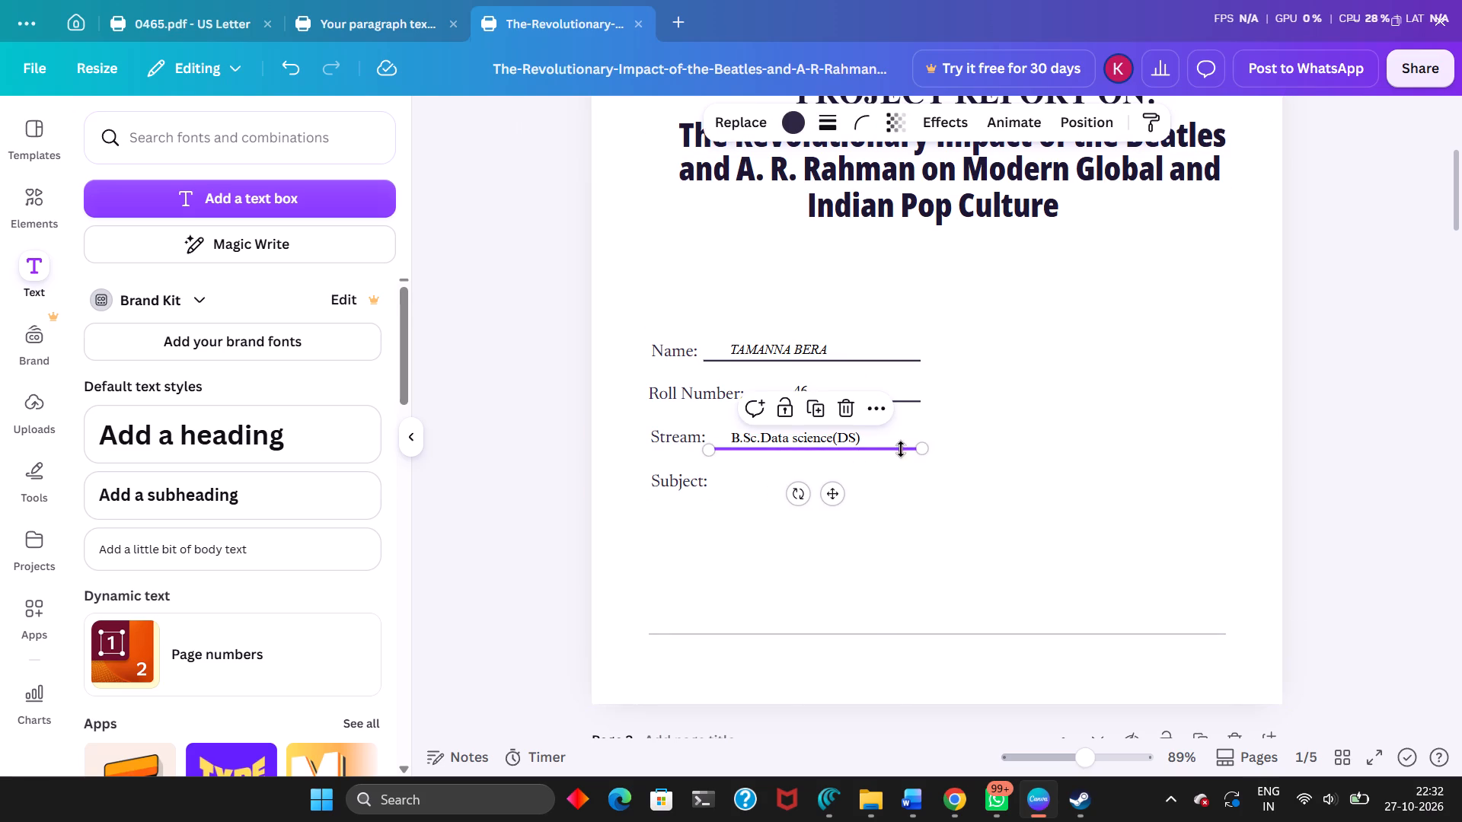
{"action": "left_click", "coordinate": [822, 410]}
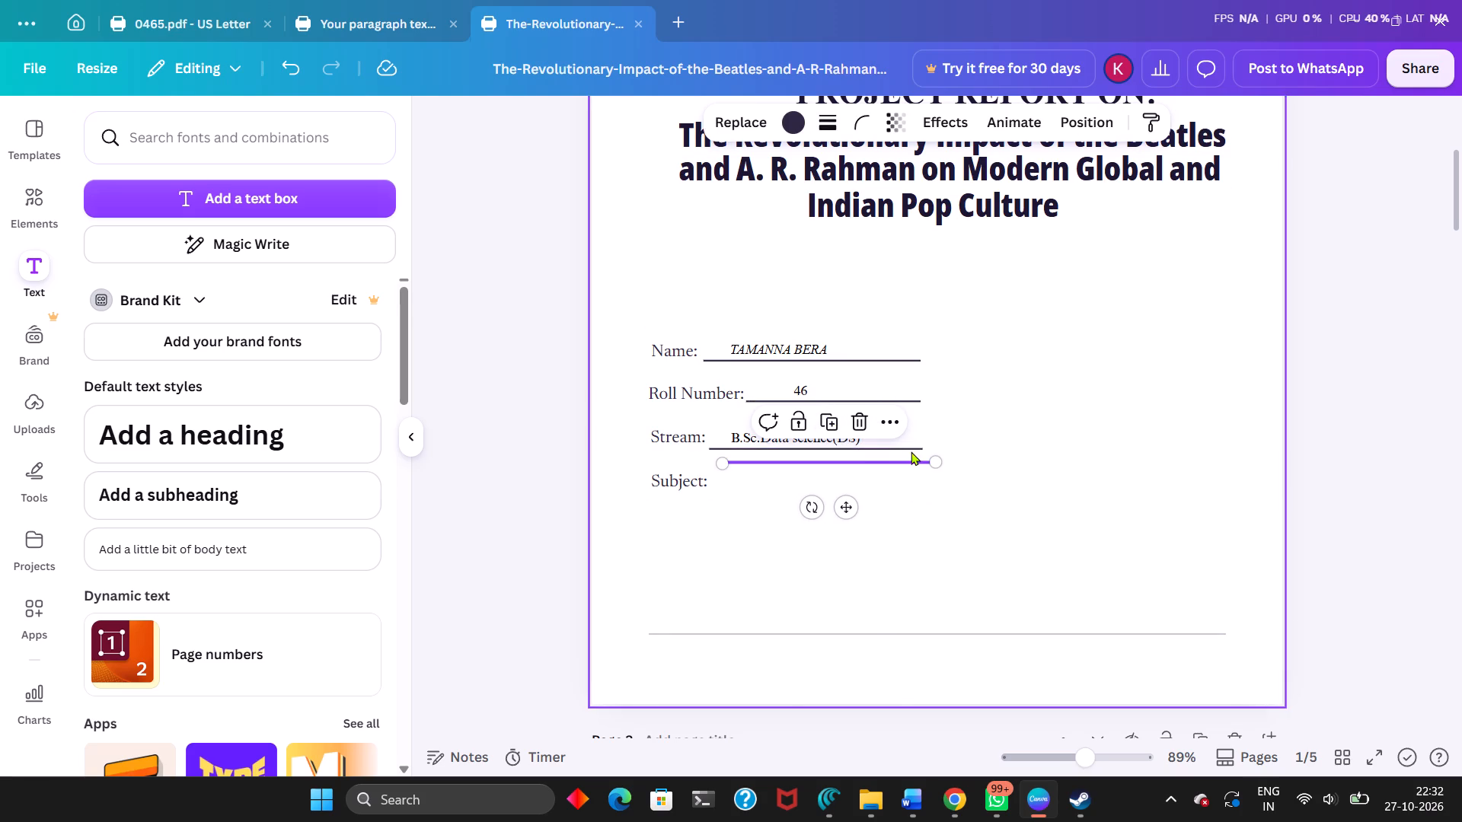
{"action": "left_click_drag", "start_coordinate": [1021, 543], "coordinate": [1007, 539]}
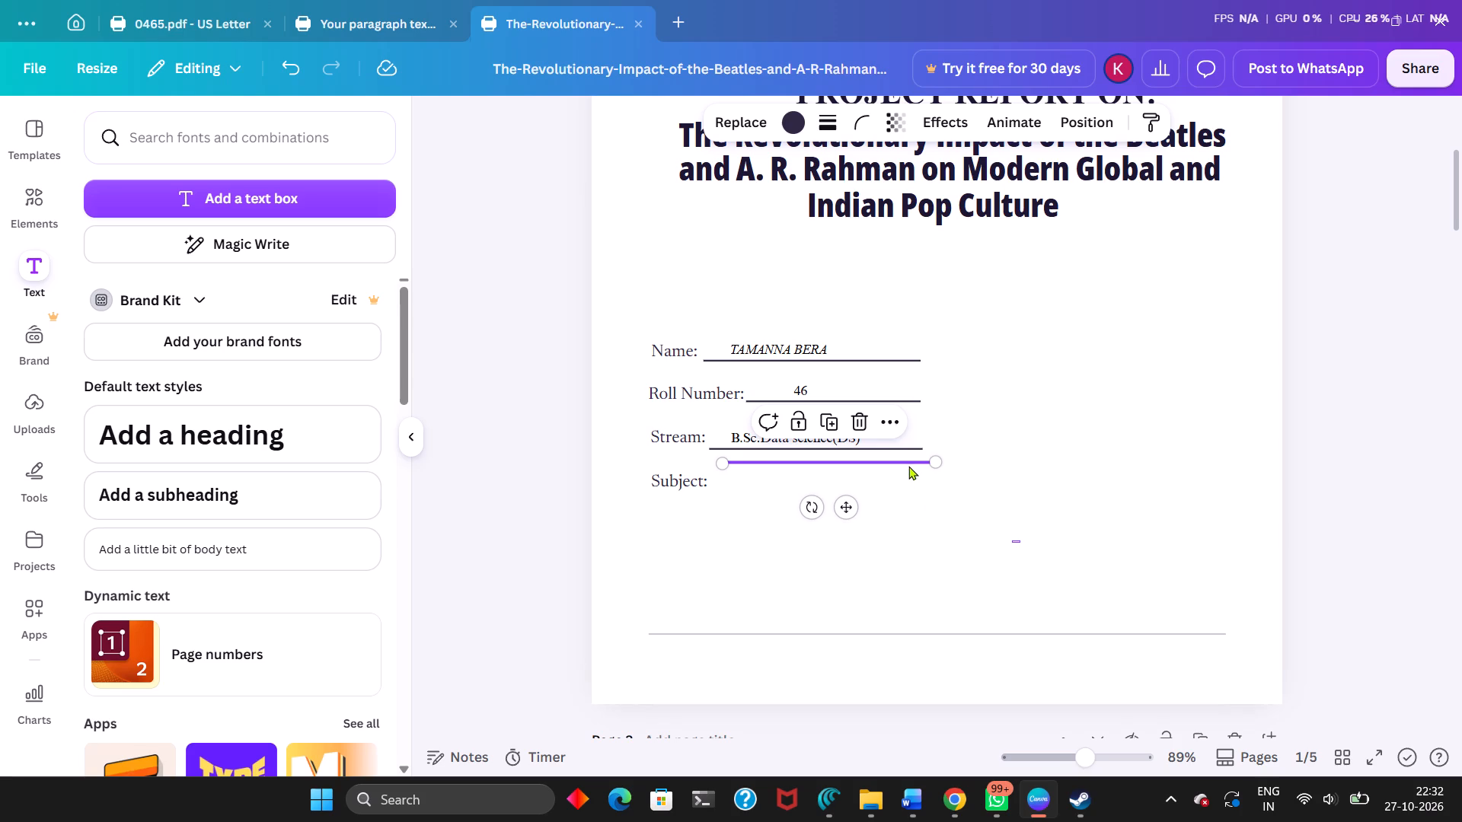
{"action": "left_click_drag", "start_coordinate": [909, 462], "coordinate": [905, 488]}
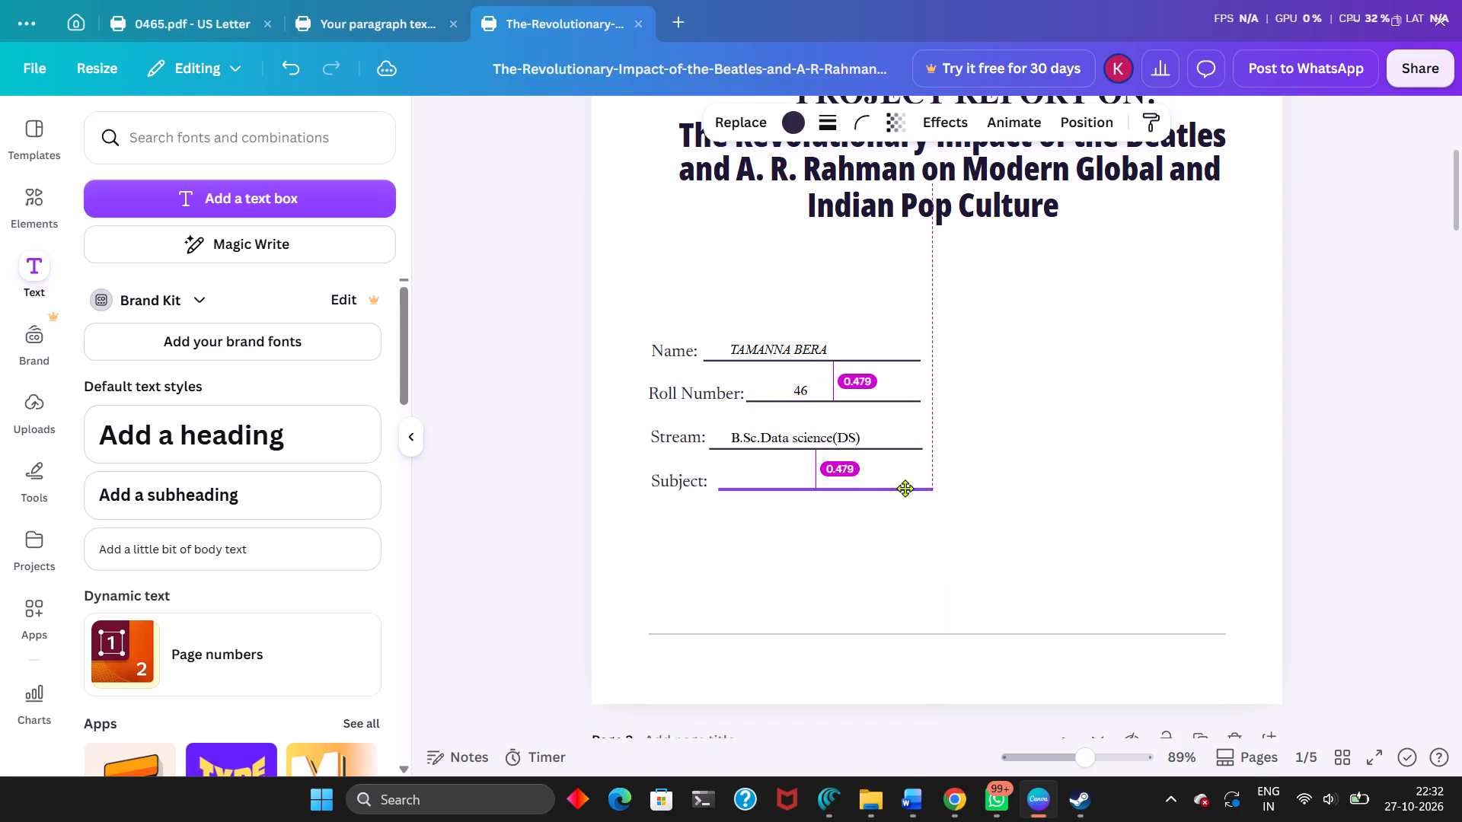
{"action": "left_click_drag", "start_coordinate": [905, 488], "coordinate": [896, 488]}
{"action": "left_click", "coordinate": [1012, 510]}
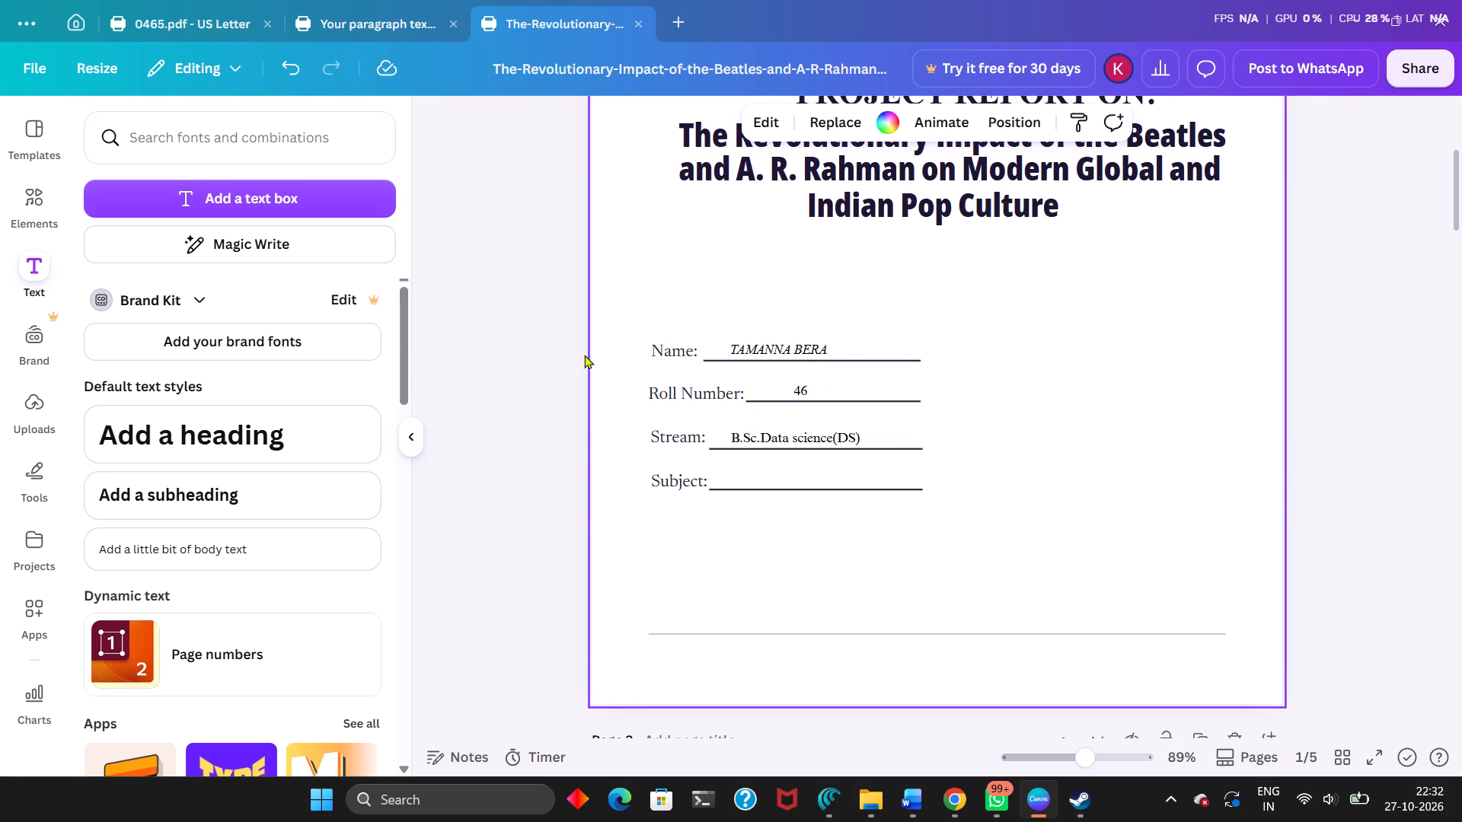
Duplicate the "B.Sc.Data science(DS)" text and place the copy above the Subject row's underline.
{"action": "left_click", "coordinate": [739, 436]}
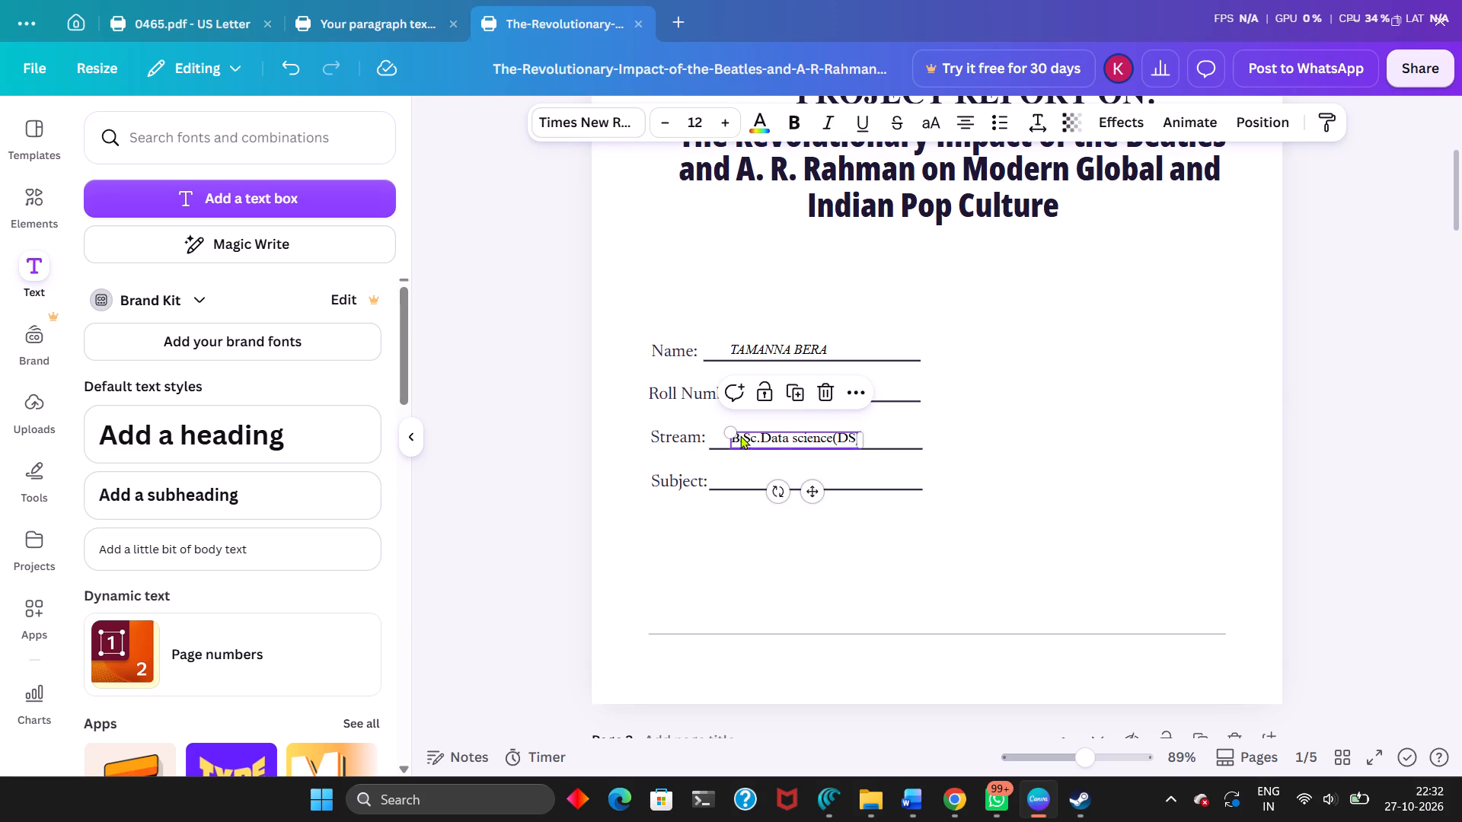
{"action": "left_click", "coordinate": [795, 394]}
{"action": "left_click_drag", "start_coordinate": [835, 457], "coordinate": [835, 460]}
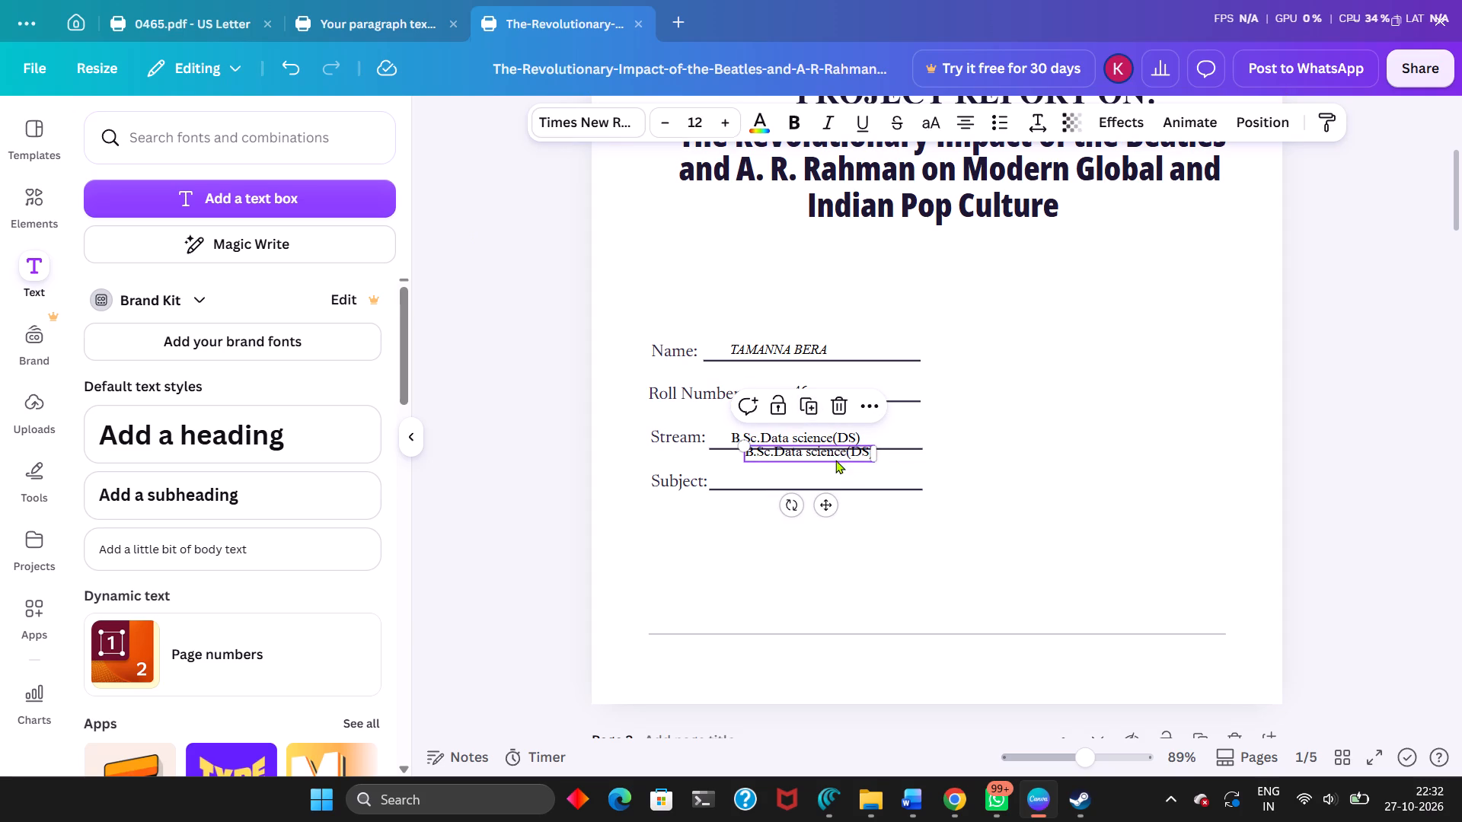
{"action": "left_click_drag", "start_coordinate": [835, 460], "coordinate": [835, 475]}
Replace the duplicated text on the Subject line with the copied "SUBJECT: PERFORMING ARTS" and place the cursor after "SUBJECT:".
{"action": "triple_click", "coordinate": [832, 469]}
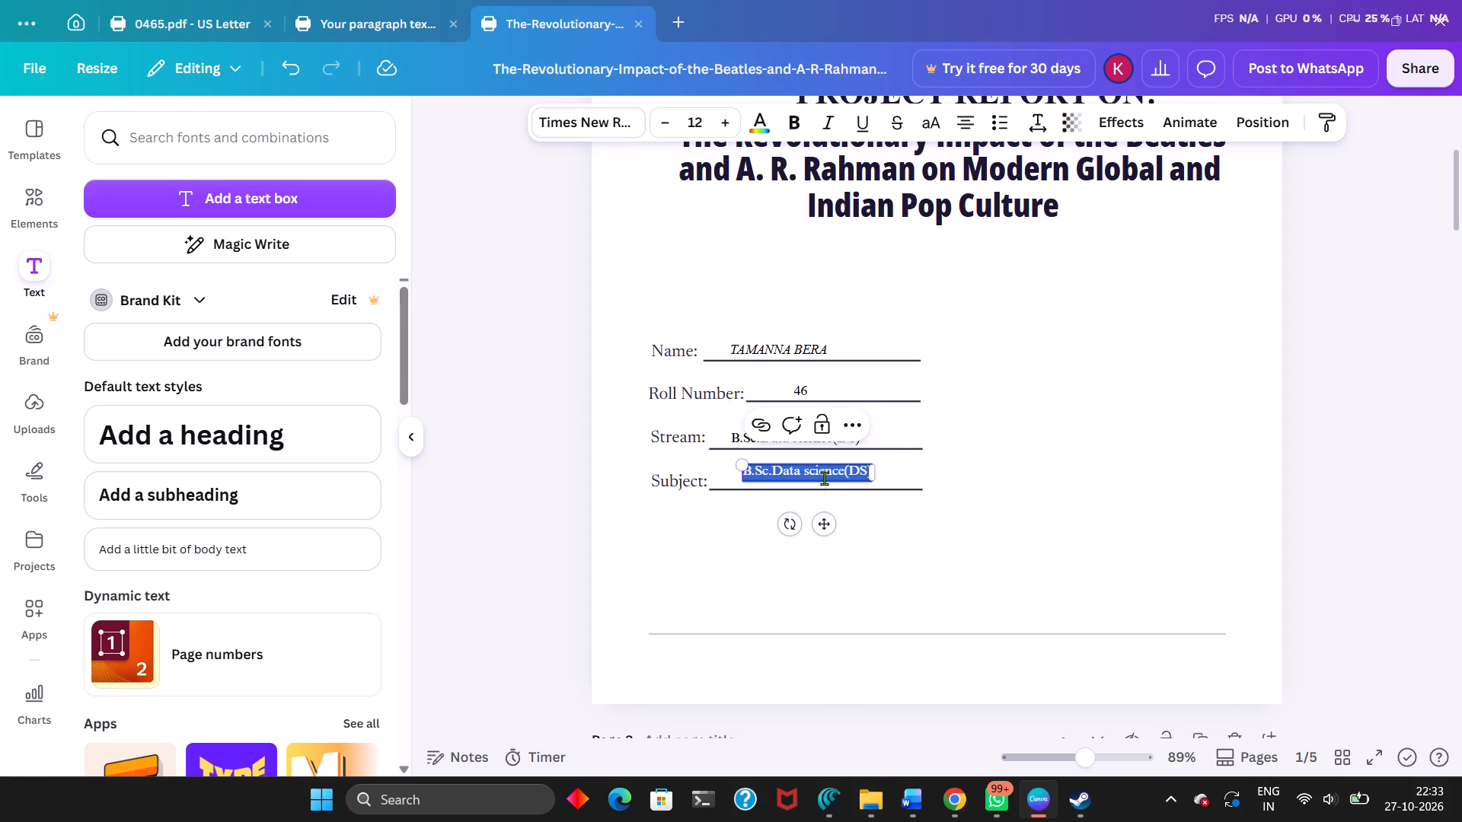
{"action": "key", "text": "ctrl+v"}
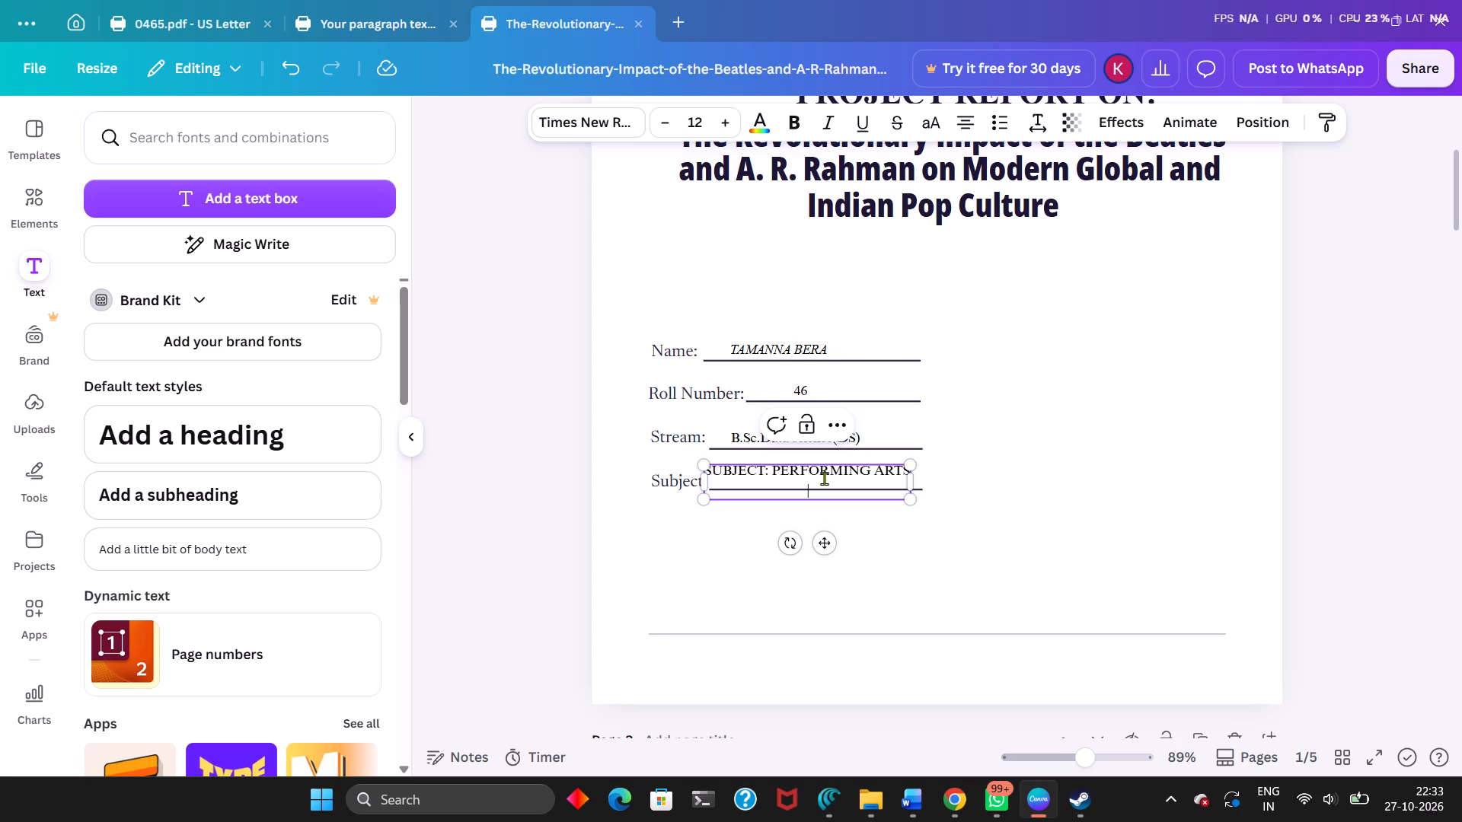
{"action": "left_click", "coordinate": [770, 471]}
Delete the redundant "SUBJECT:" prefix from the pasted text on the Subject line, leaving only "PERFORMING ARTS".
{"action": "key", "text": "BackSpace"}
{"action": "key", "text": "BackSpace"}
{"action": "key", "text": "BackSpace"}
{"action": "key", "text": "BackSpace"}
{"action": "key", "text": "BackSpace"}
{"action": "key", "text": "BackSpace"}
{"action": "key", "text": "BackSpace"}
{"action": "key", "text": "BackSpace"}
{"action": "key", "text": "BackSpace"}
{"action": "key", "text": "BackSpace"}
{"action": "key", "text": "BackSpace"}
{"action": "key", "text": "BackSpace"}
{"action": "key", "text": "BackSpace"}
{"action": "key", "text": "BackSpace"}
{"action": "key", "text": "BackSpace"}
{"action": "key", "text": "BackSpace"}
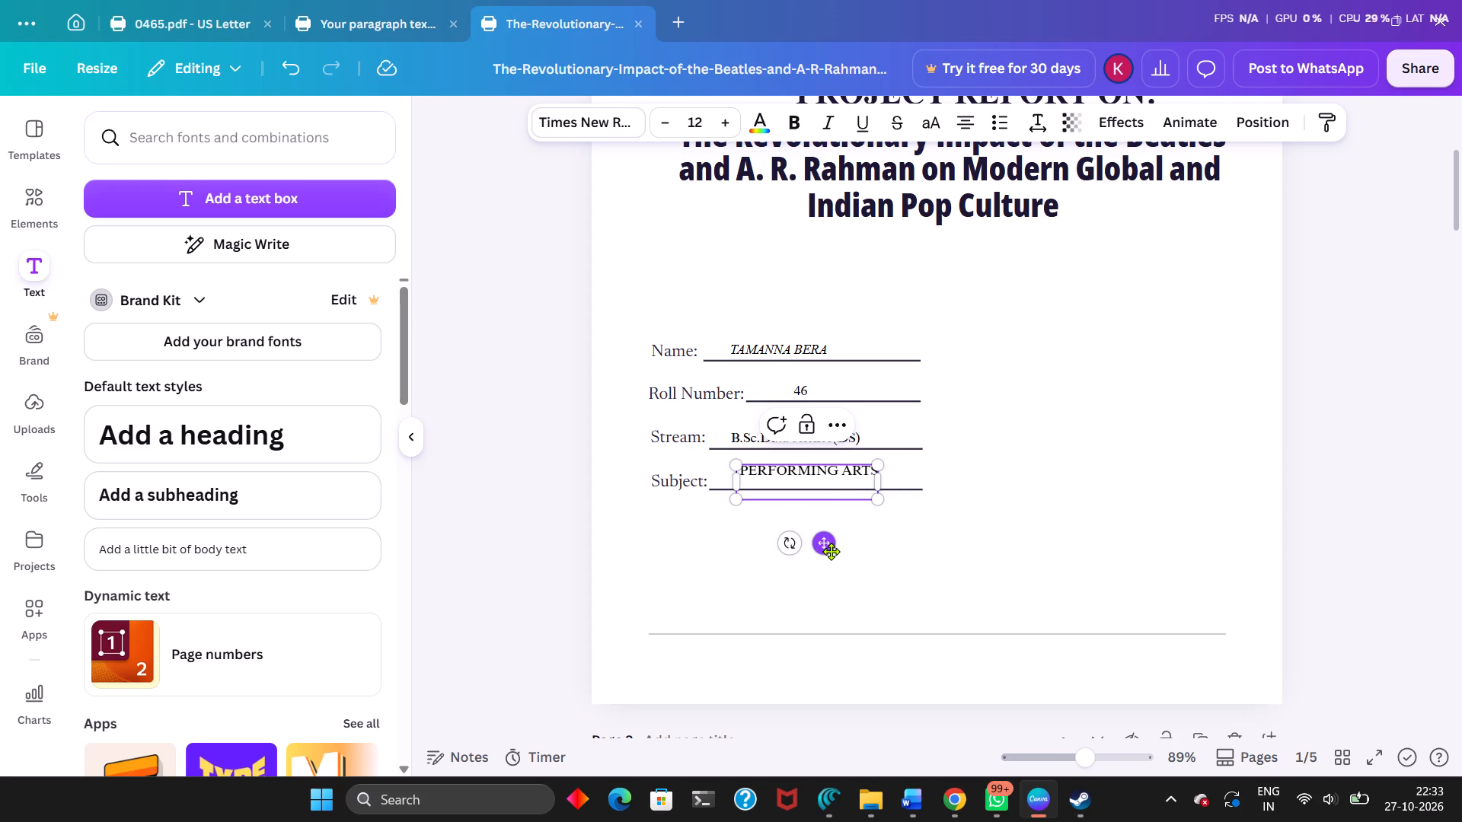
{"action": "left_click", "coordinate": [994, 444]}
Change the font of the "PERFORMING ARTS" text to Times New Roman.
{"action": "left_click", "coordinate": [831, 468]}
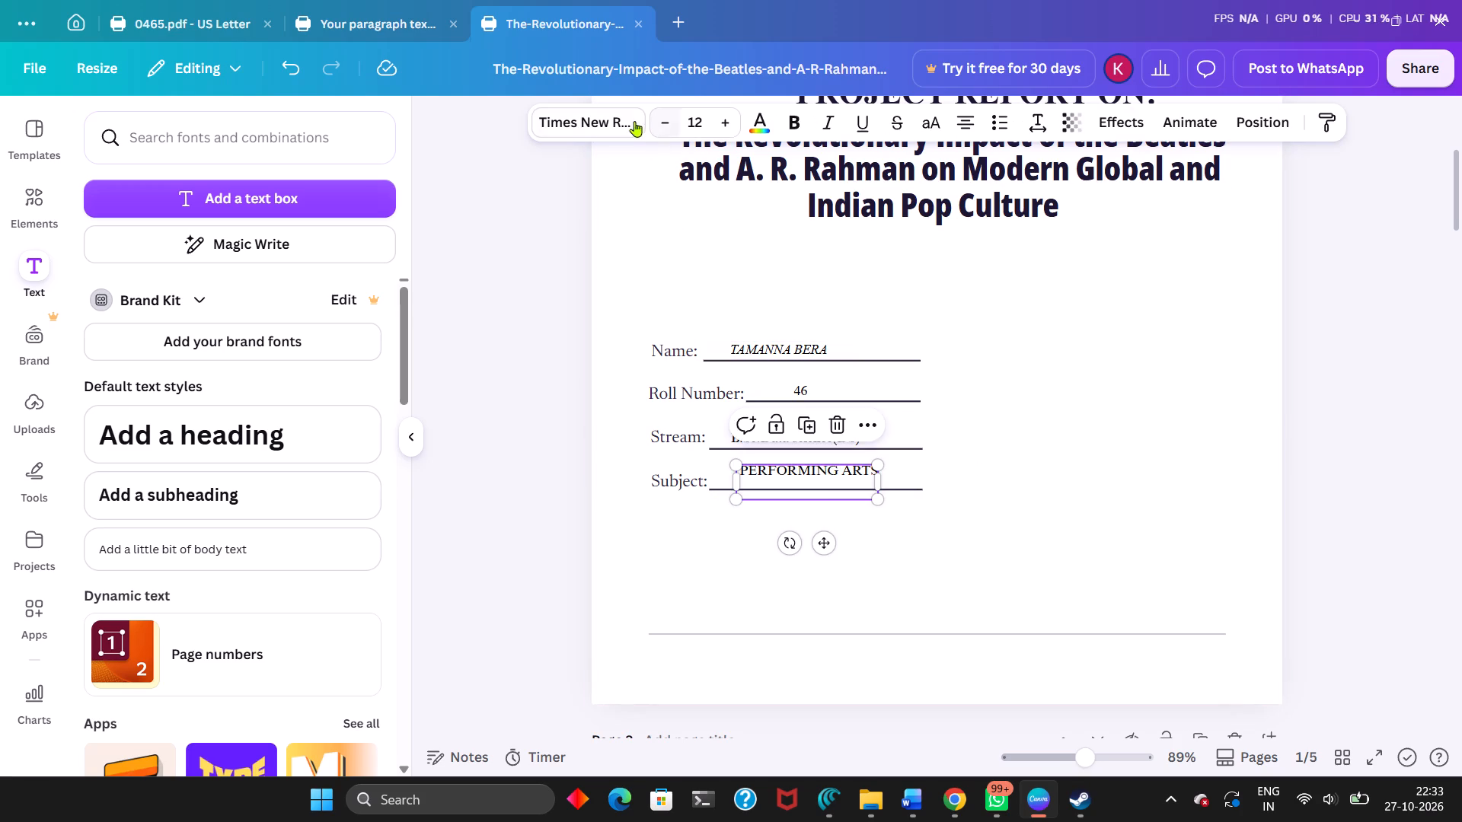
{"action": "left_click", "coordinate": [620, 119]}
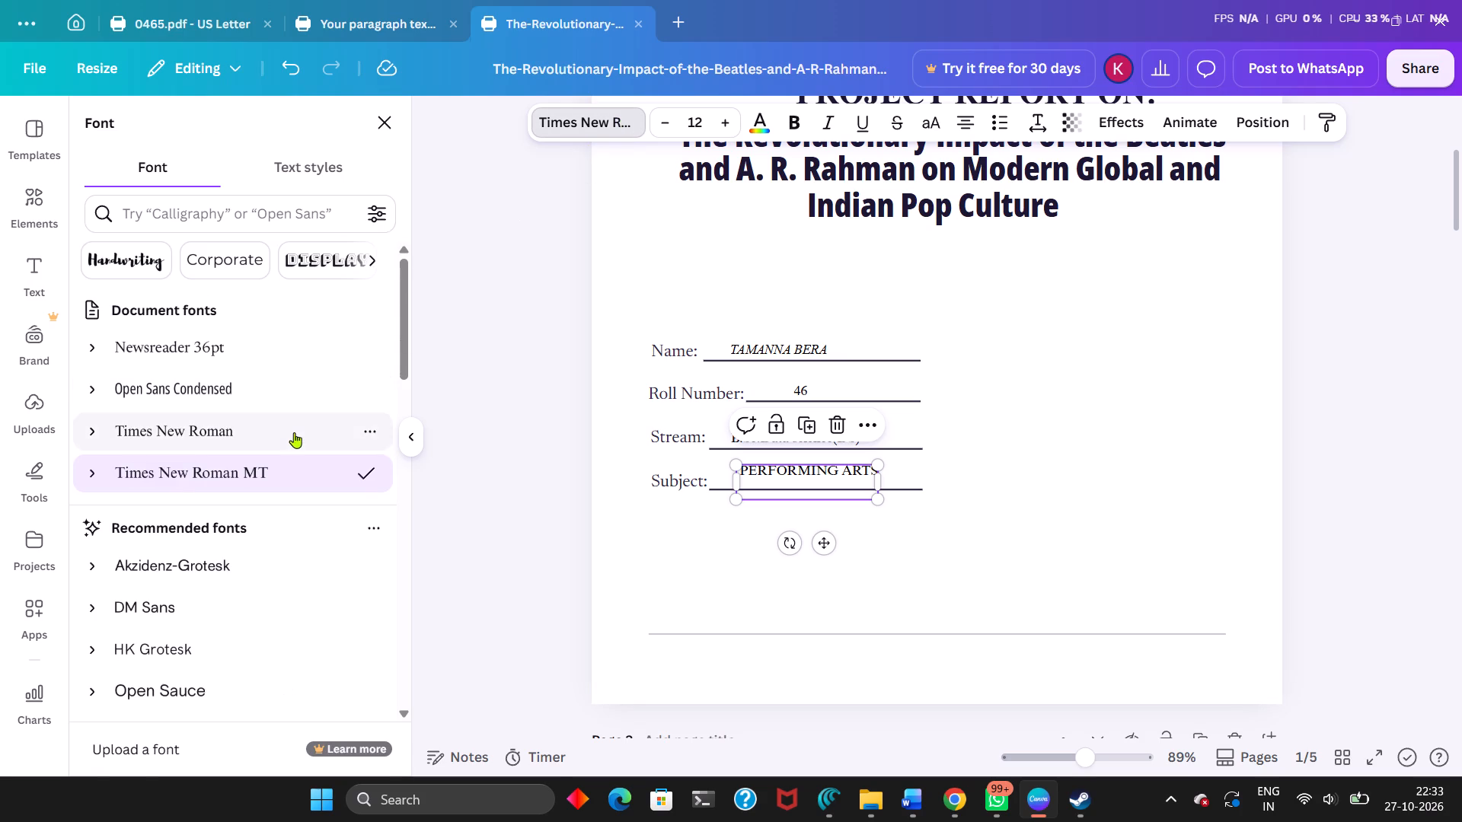
{"action": "left_click", "coordinate": [294, 430]}
{"action": "left_click", "coordinate": [956, 381]}
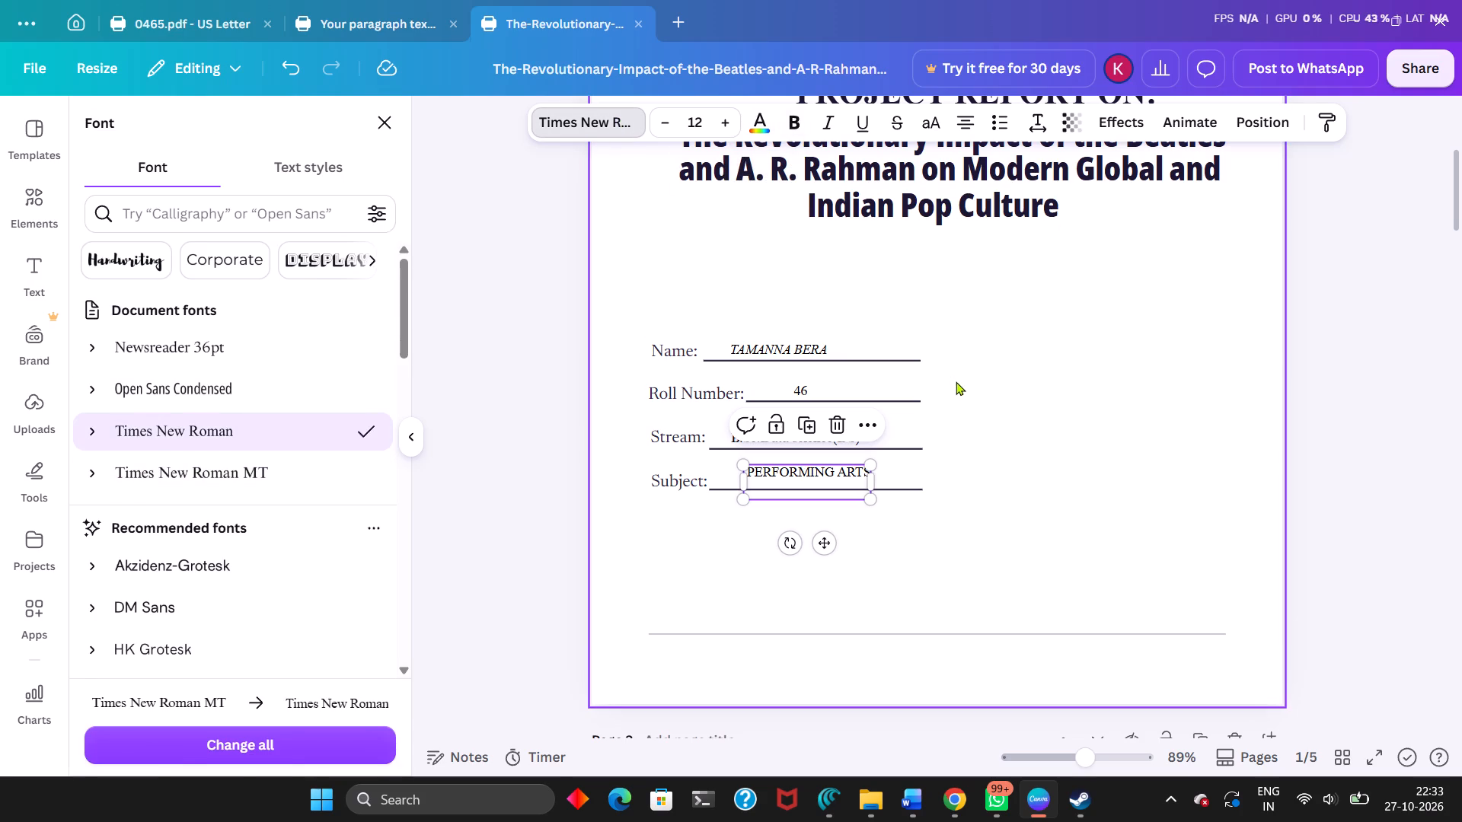
{"action": "left_click", "coordinate": [819, 467]}
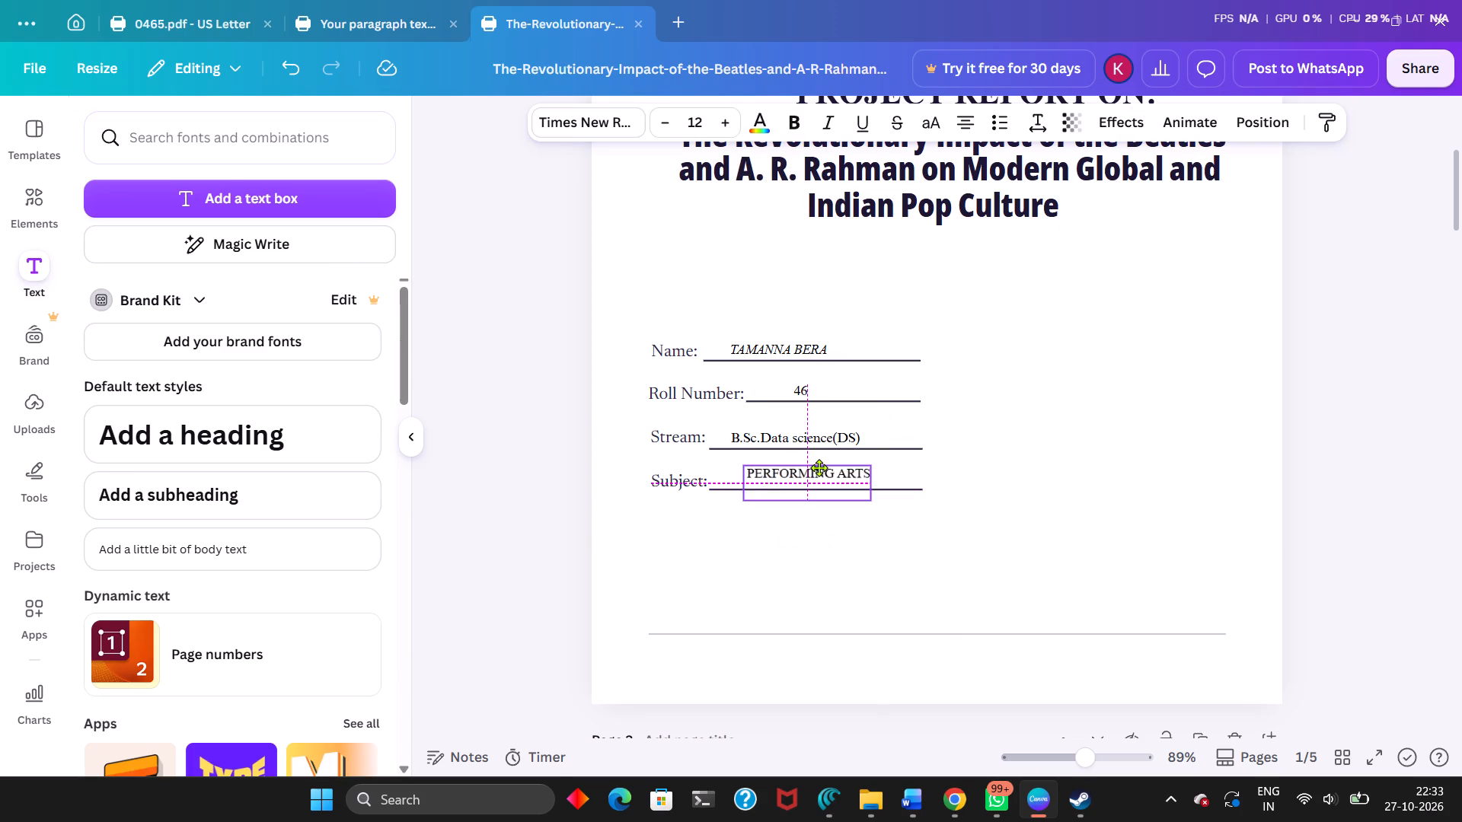
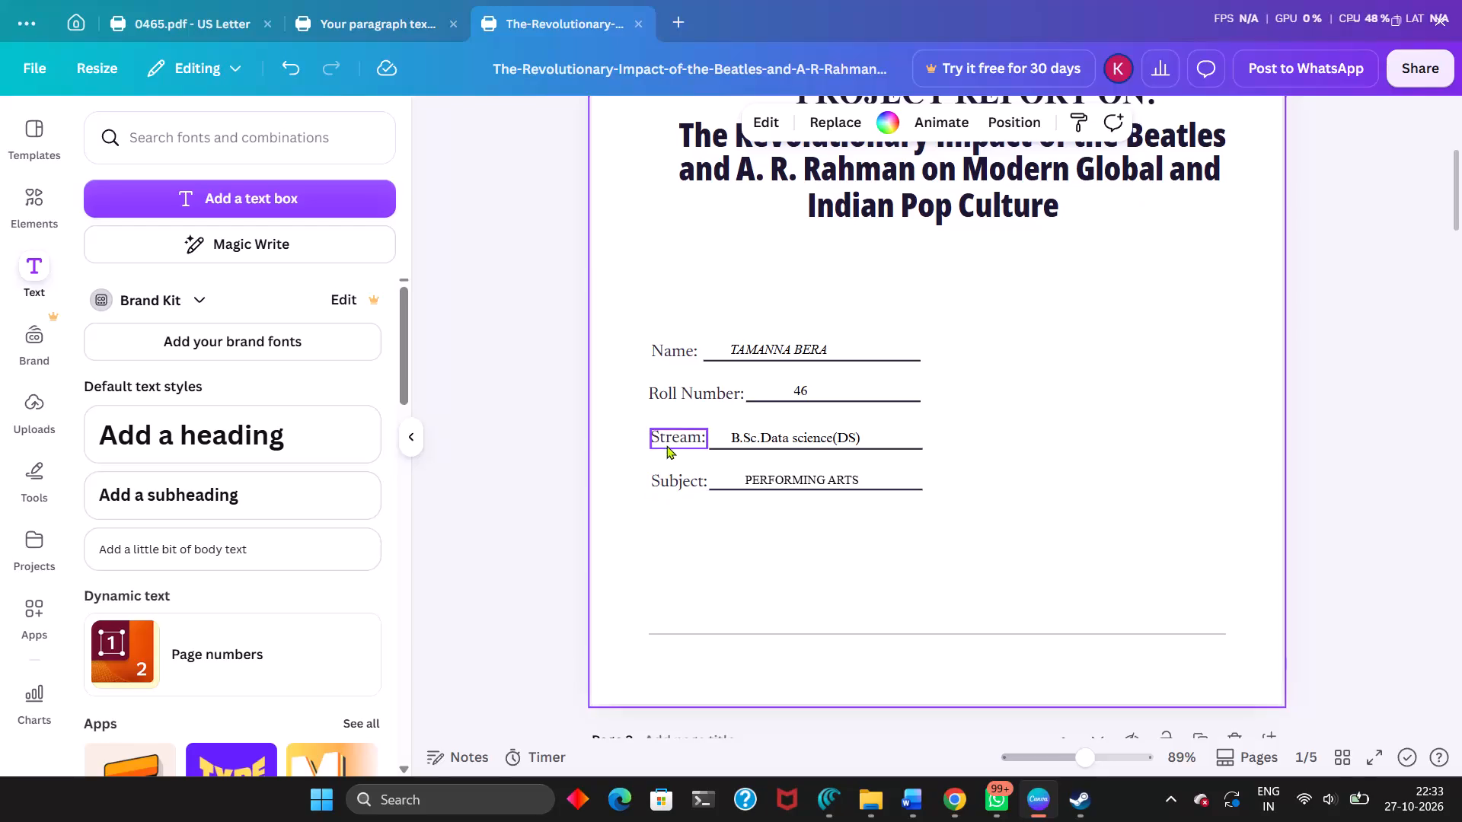
Duplicate the "Stream:" label and place the copy in the empty space below the Subject row, just above the long horizontal rule.
{"action": "left_click", "coordinate": [668, 431]}
{"action": "left_click", "coordinate": [679, 386]}
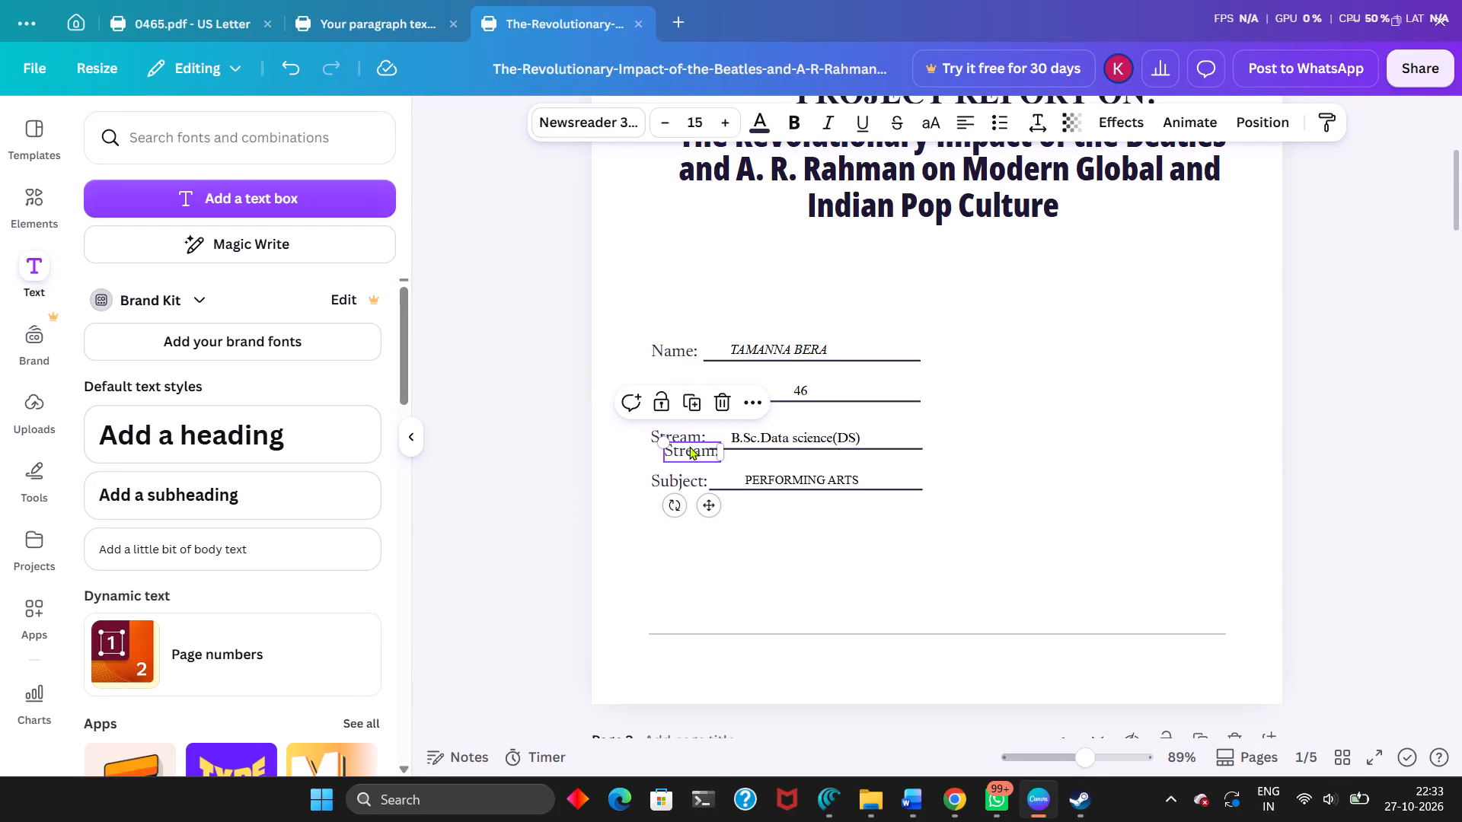
{"action": "left_click_drag", "start_coordinate": [689, 451], "coordinate": [682, 515]}
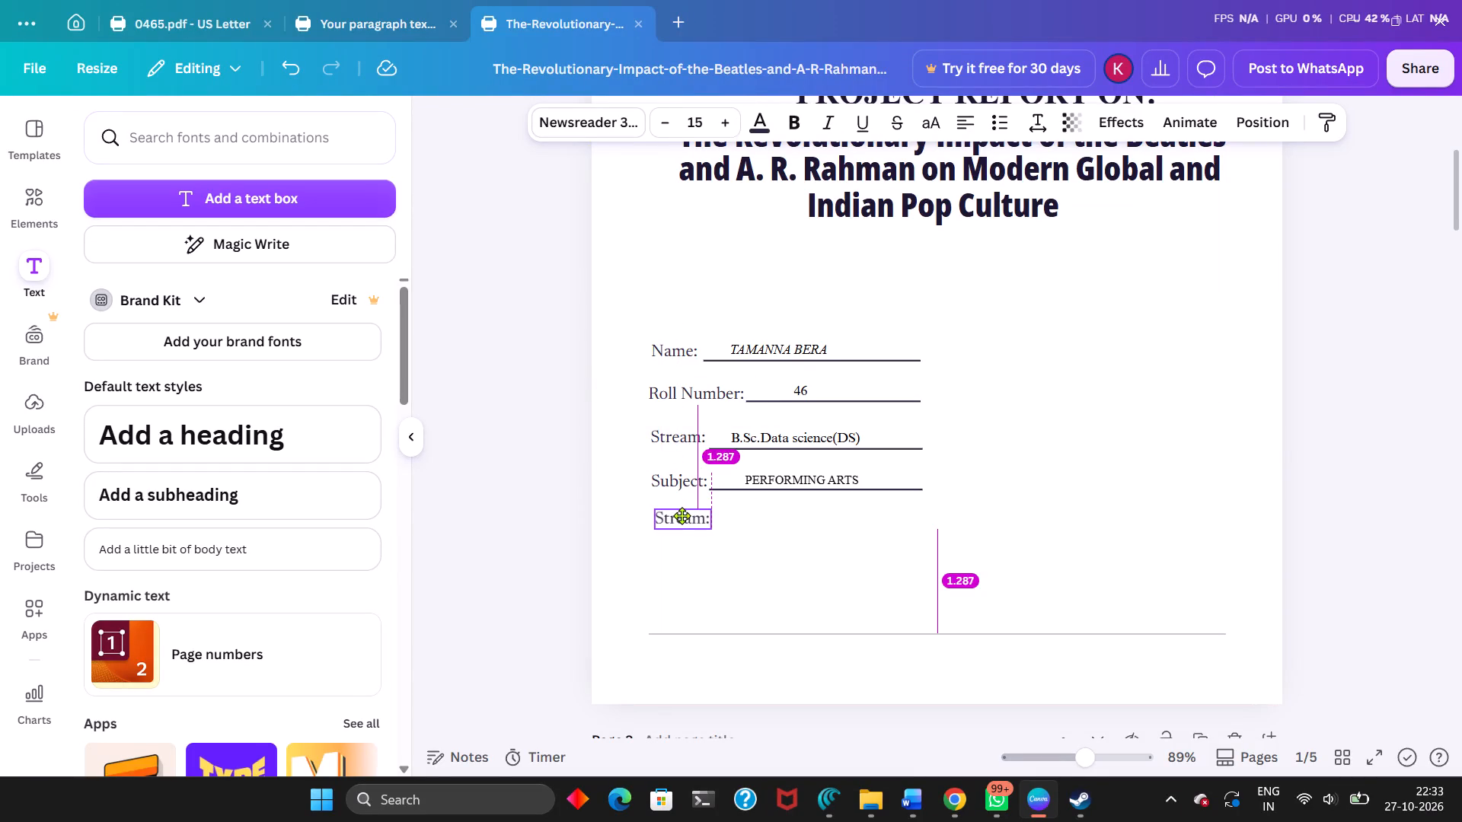
{"action": "left_click_drag", "start_coordinate": [682, 515], "coordinate": [682, 515]}
{"action": "left_click", "coordinate": [766, 554]}
{"action": "left_click_drag", "start_coordinate": [674, 513], "coordinate": [674, 512]}
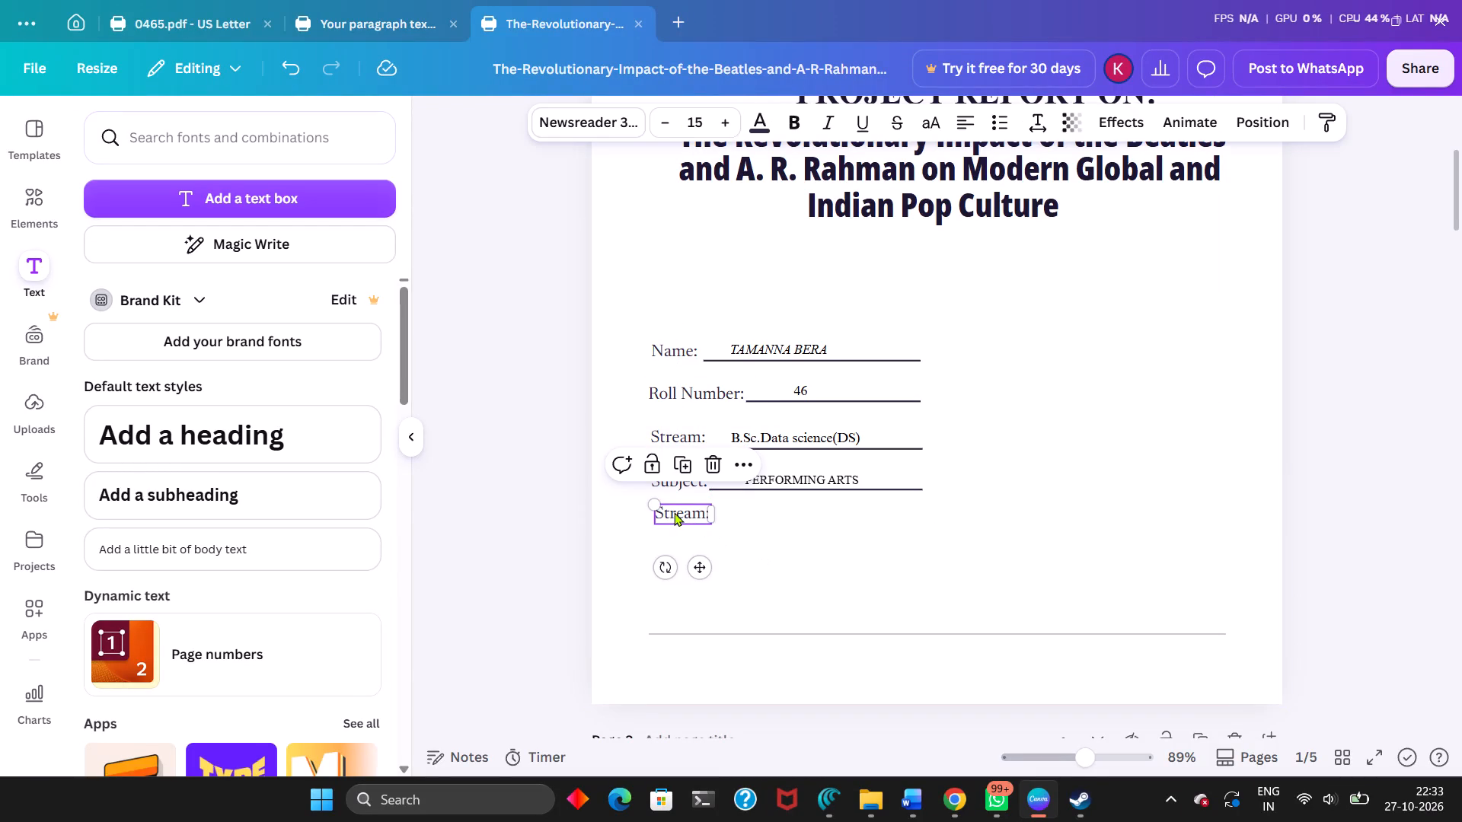
{"action": "left_click_drag", "start_coordinate": [674, 512], "coordinate": [683, 524]}
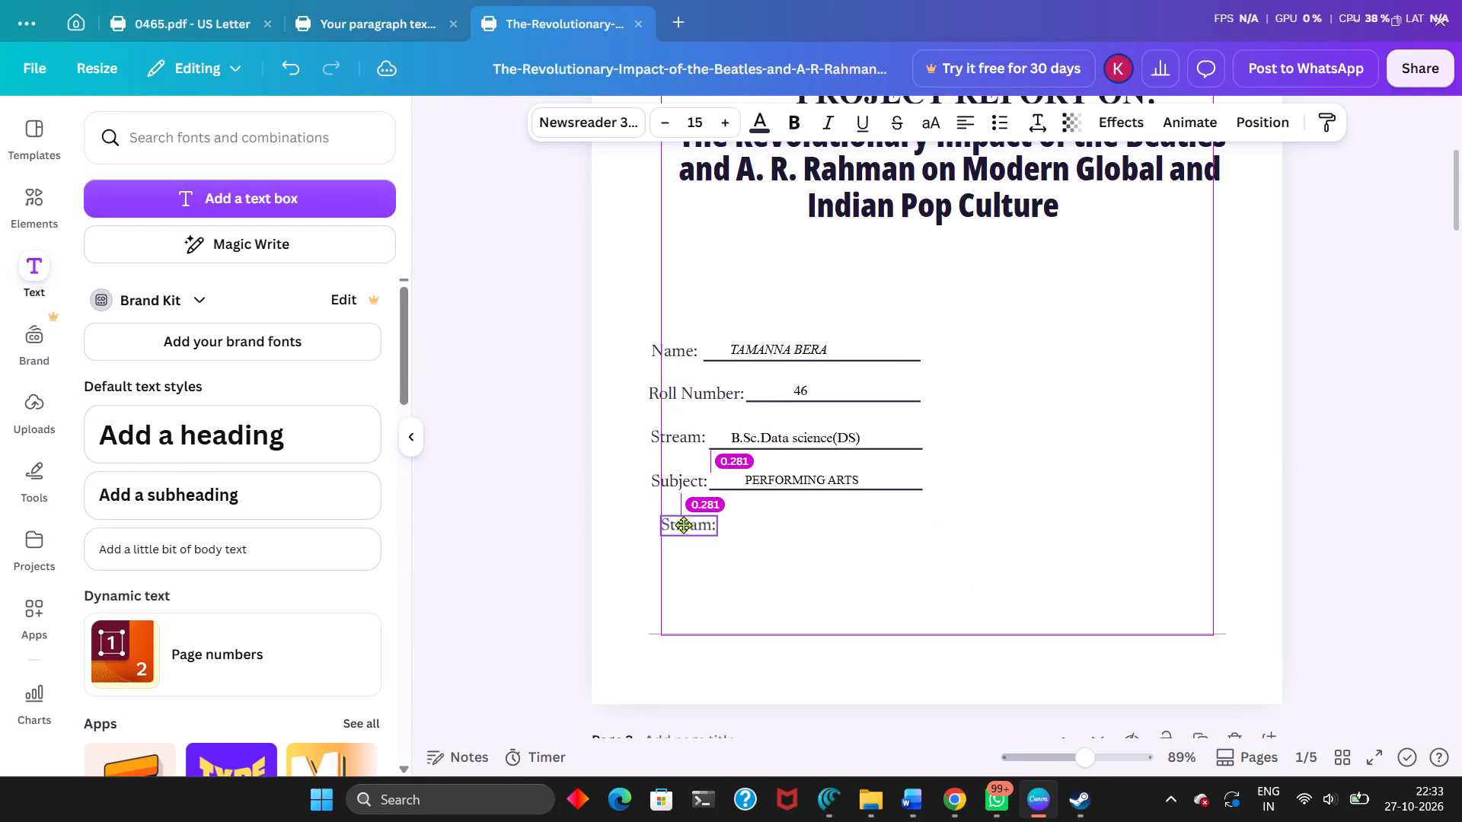
{"action": "left_click_drag", "start_coordinate": [683, 524], "coordinate": [678, 472]}
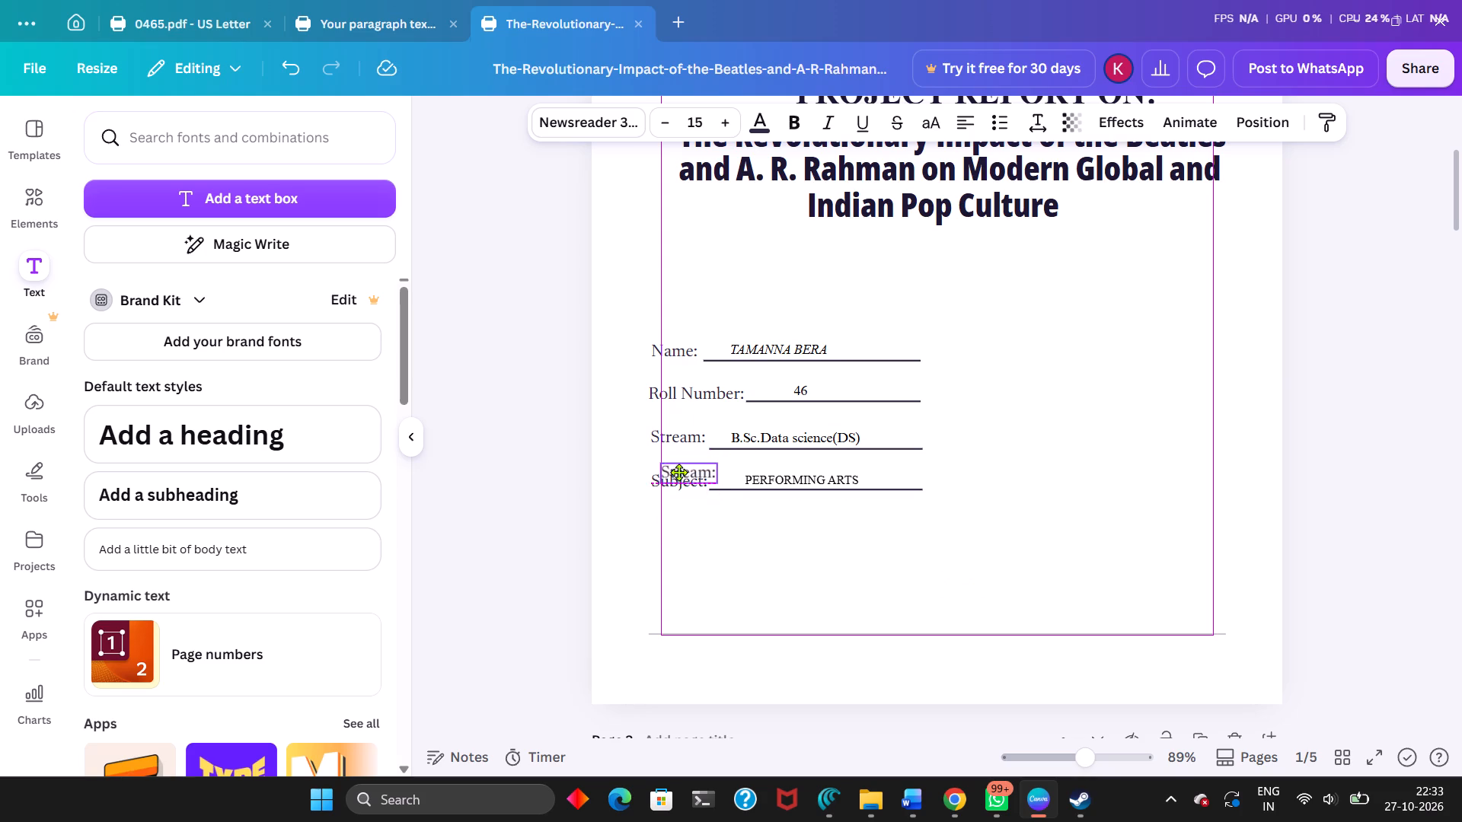
{"action": "left_click_drag", "start_coordinate": [678, 472], "coordinate": [668, 472]}
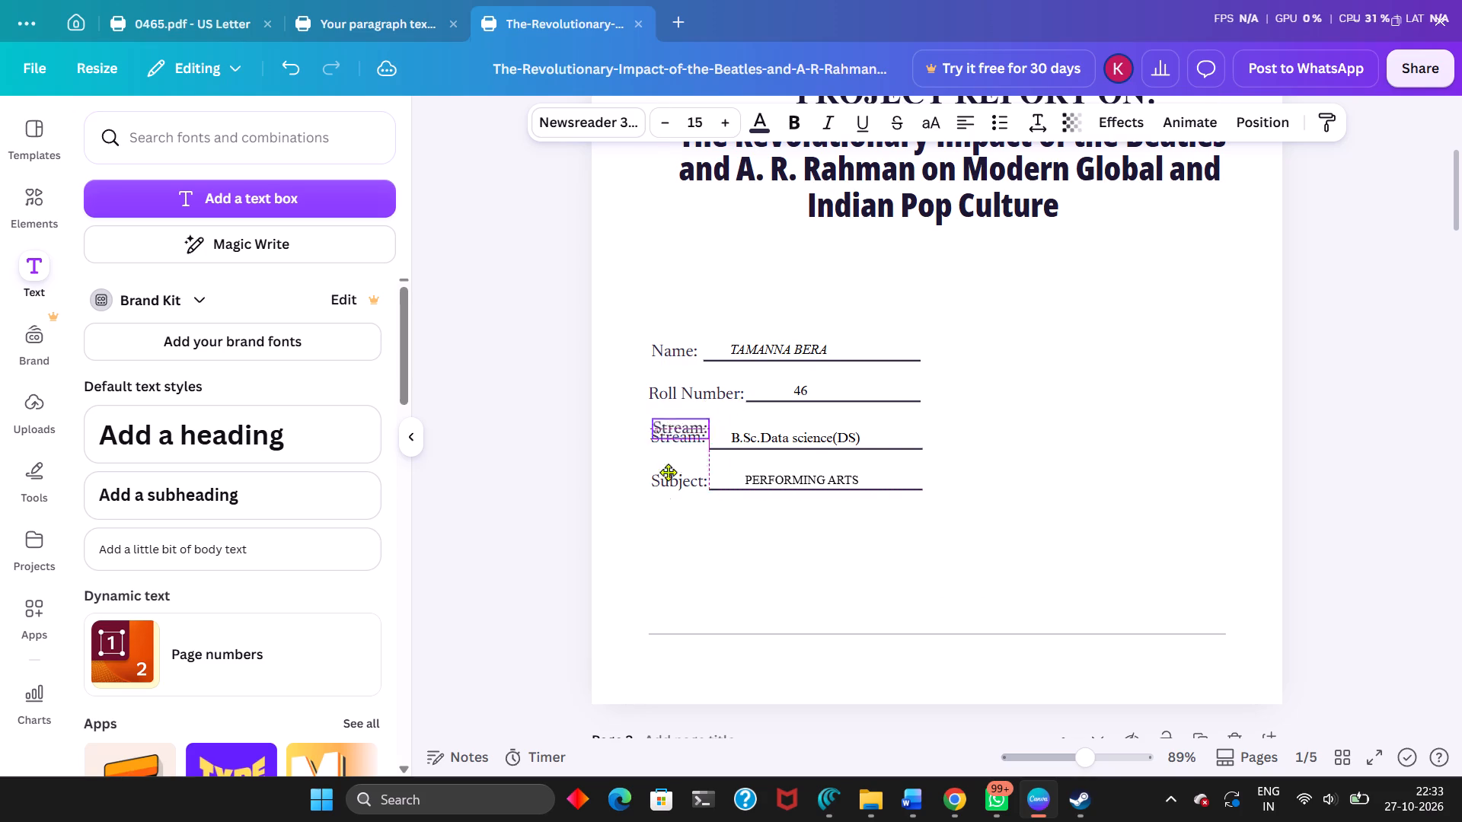
{"action": "left_click_drag", "start_coordinate": [668, 472], "coordinate": [685, 609]}
Move the "Subject:" label slightly lower, with its left edge lined up with the "Roll Number:" label.
{"action": "left_click_drag", "start_coordinate": [683, 473], "coordinate": [680, 500]}
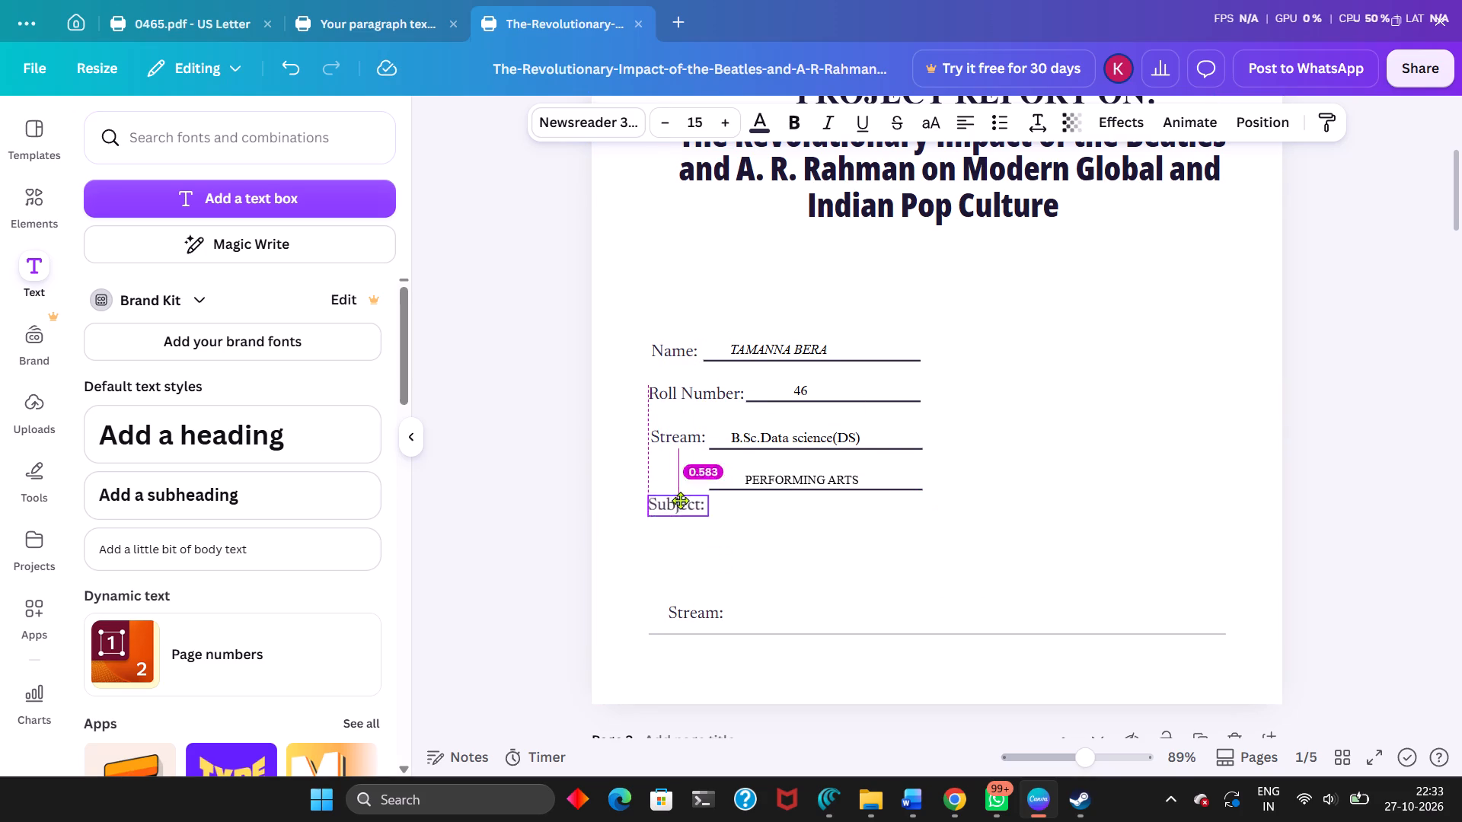
Move the "Subject:" label, its underline and the "PERFORMING ARTS" text down, leaving space for another row below Stream.
{"action": "left_click_drag", "start_coordinate": [680, 500], "coordinate": [682, 505]}
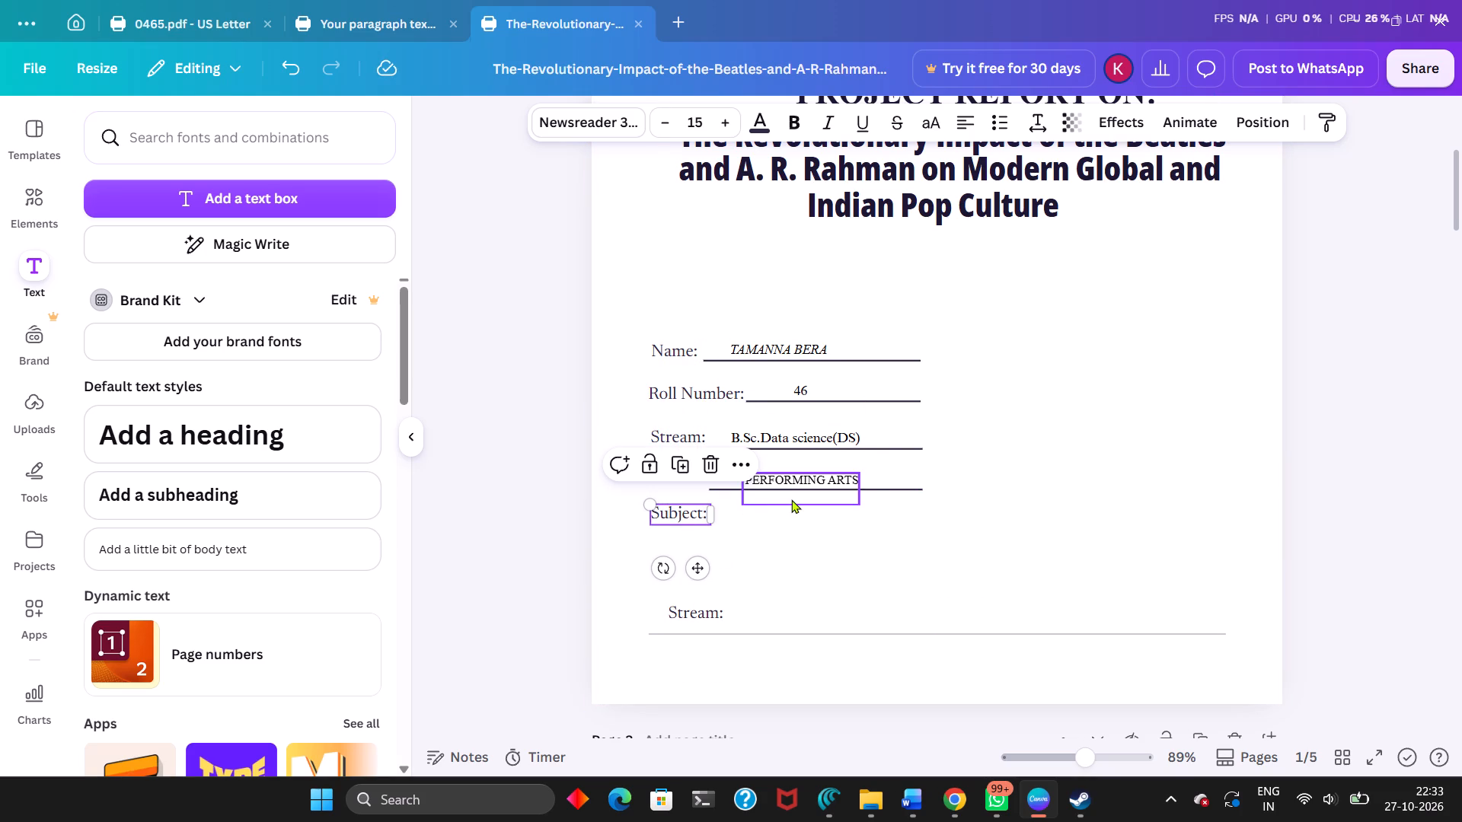
{"action": "left_click_drag", "start_coordinate": [878, 489], "coordinate": [886, 518]}
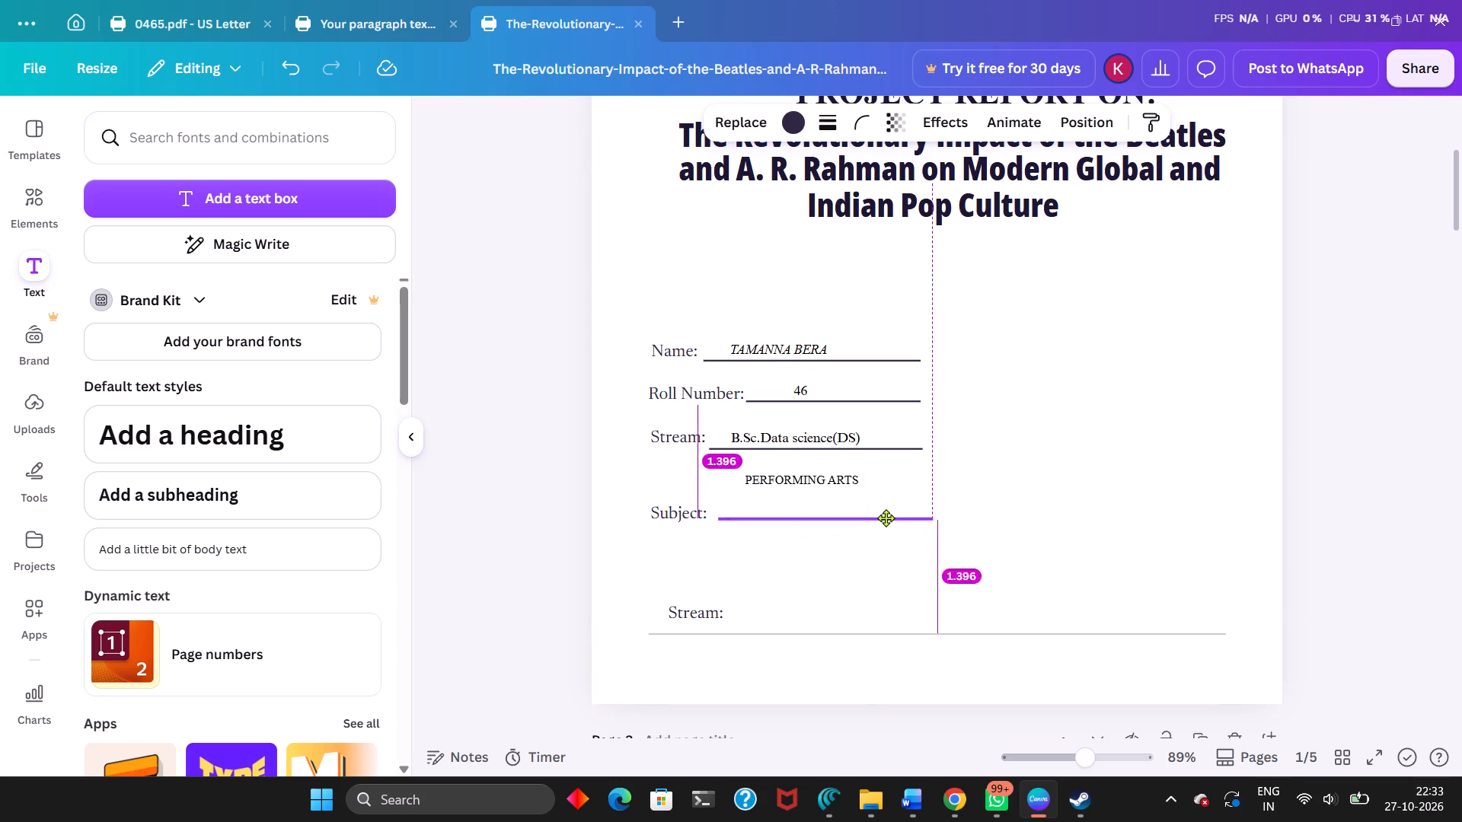
{"action": "left_click_drag", "start_coordinate": [886, 518], "coordinate": [883, 524]}
{"action": "left_click", "coordinate": [943, 469]}
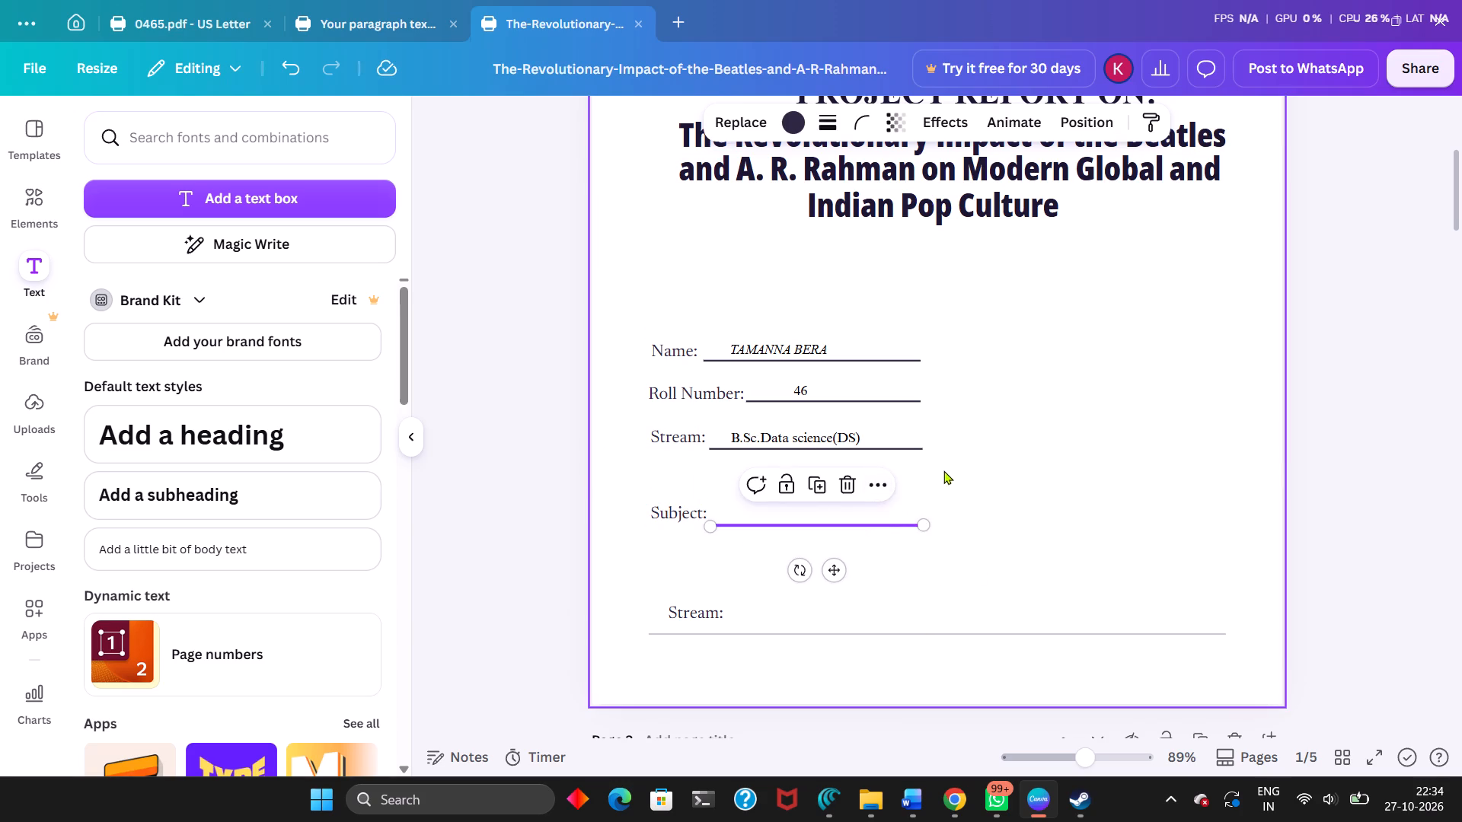
{"action": "left_click_drag", "start_coordinate": [843, 476], "coordinate": [844, 503]}
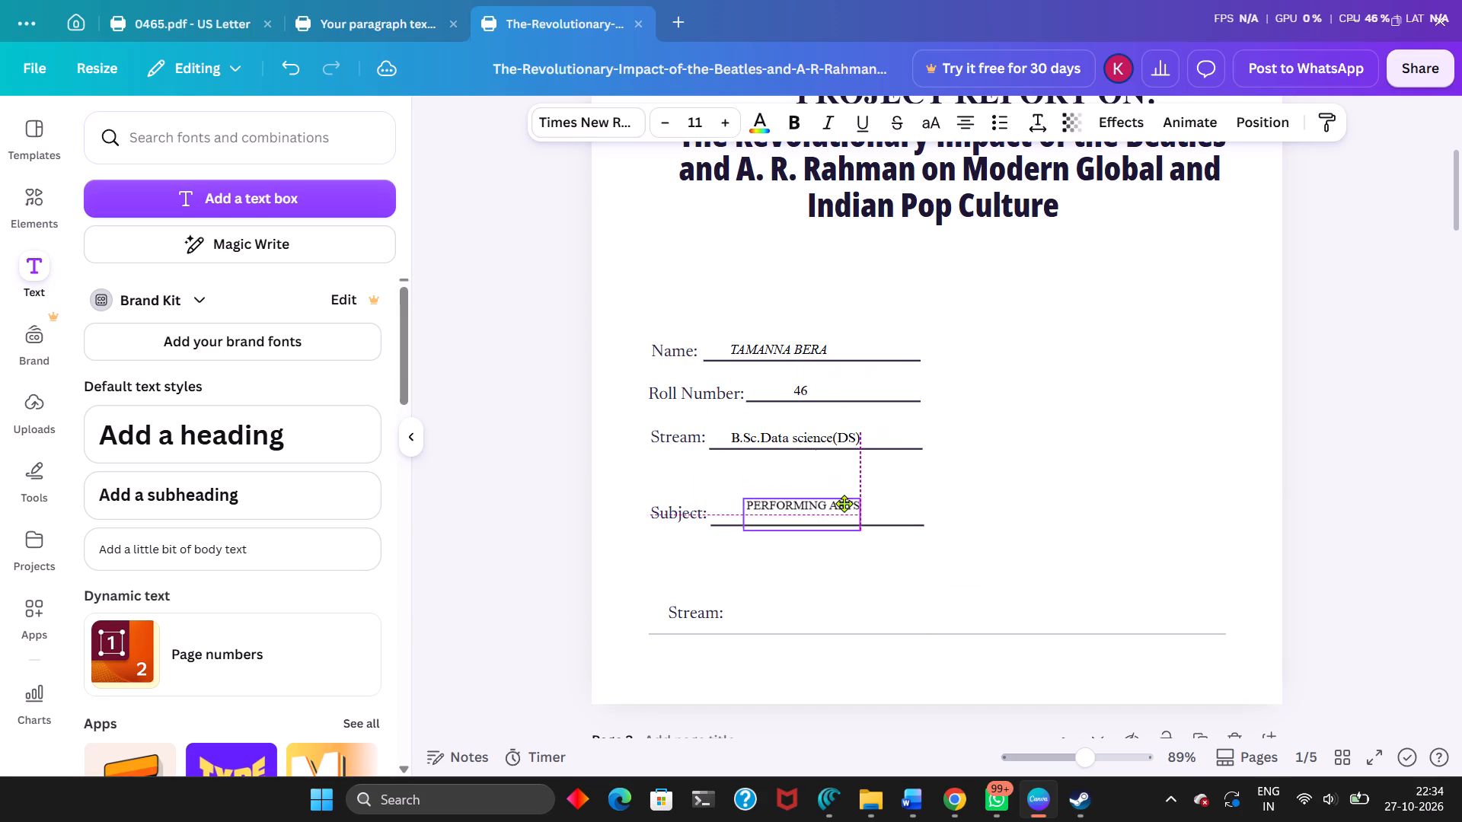
{"action": "left_click_drag", "start_coordinate": [844, 503], "coordinate": [843, 508]}
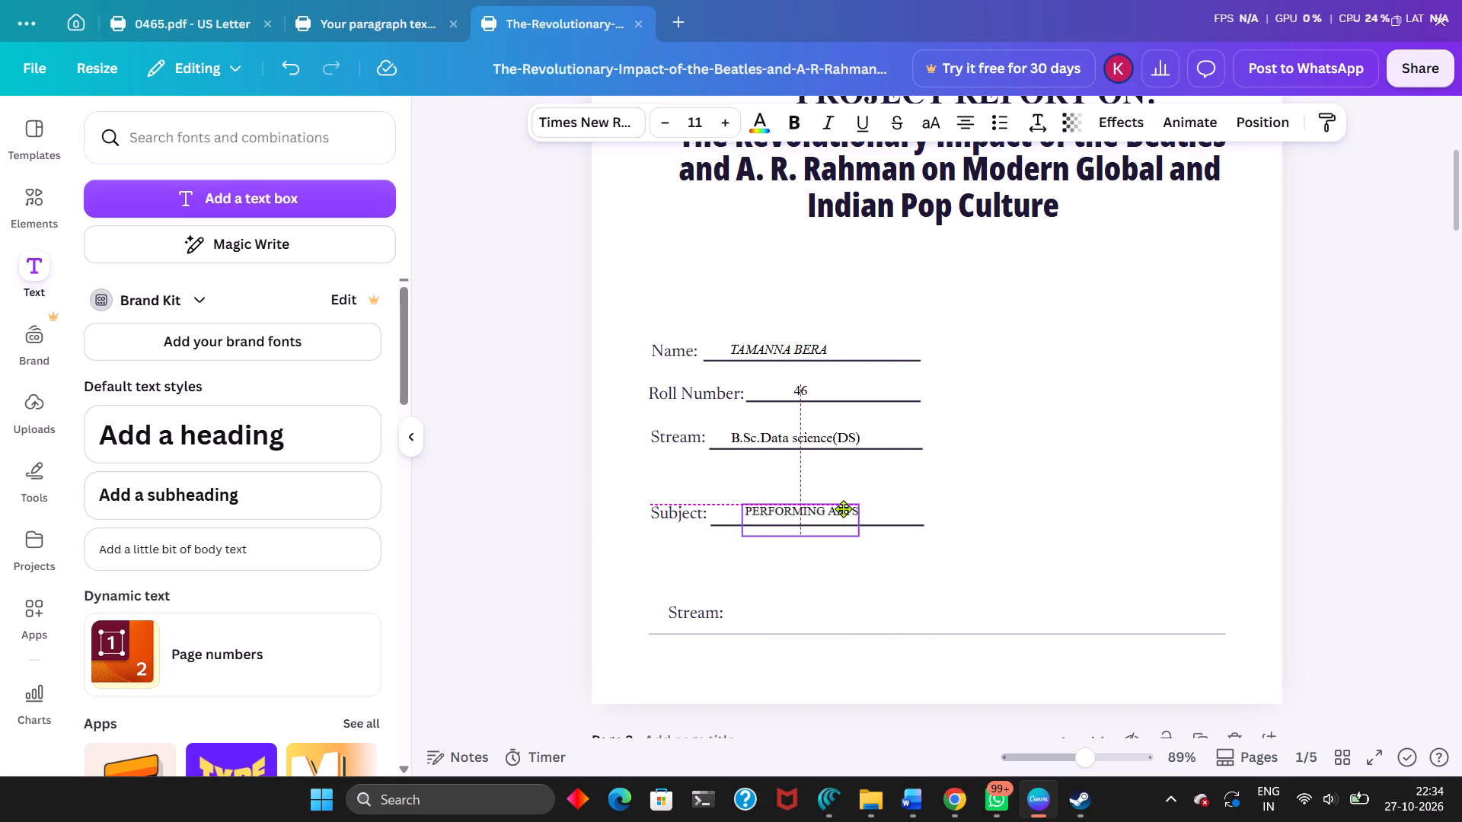
{"action": "left_click_drag", "start_coordinate": [843, 508], "coordinate": [844, 509]}
{"action": "left_click", "coordinate": [1041, 505]}
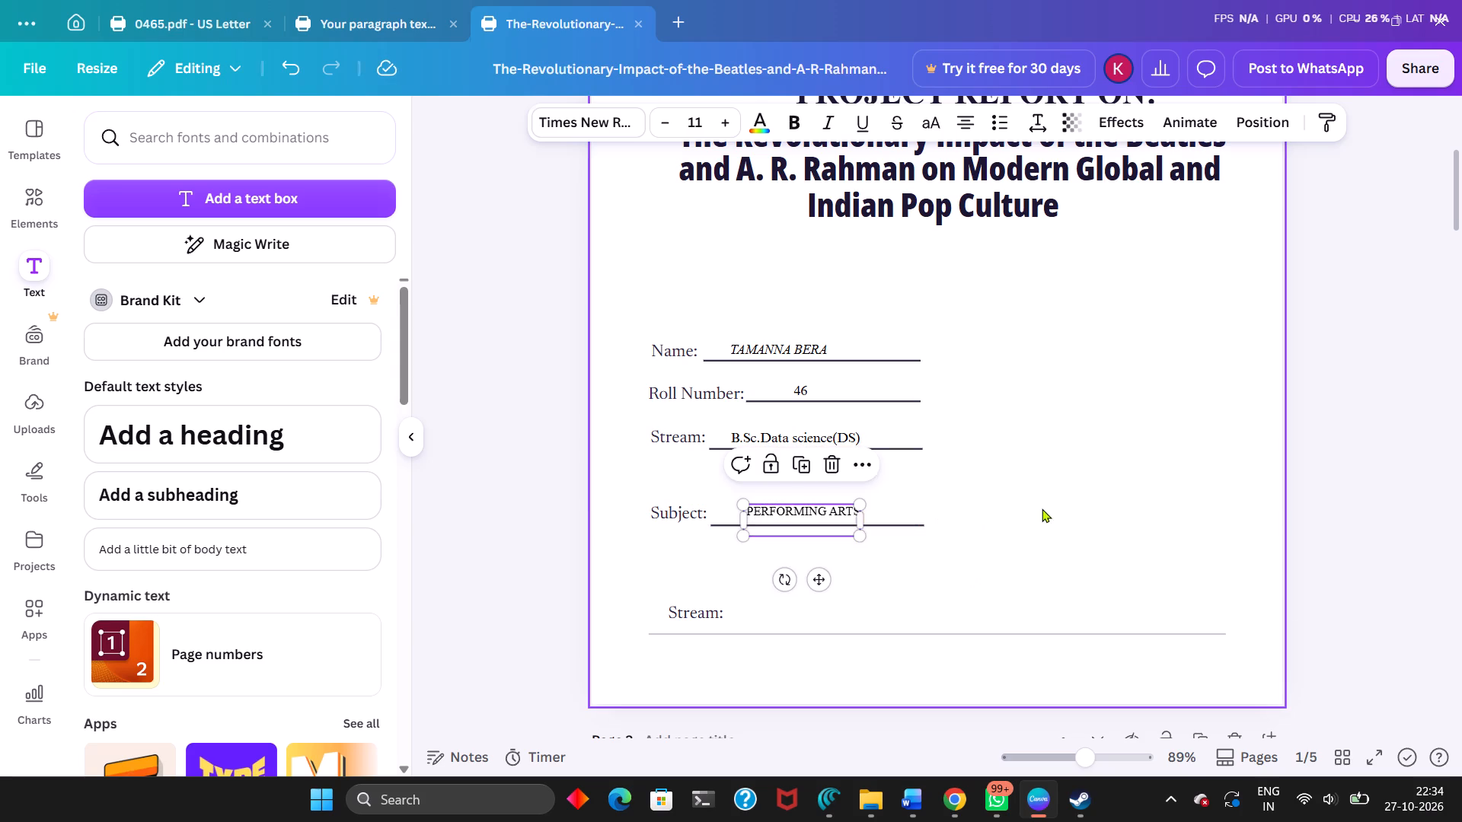
Replace the spare "Stream:" label near the page bottom with "SEMESTER:" copied from the Word front page.
{"action": "triple_click", "coordinate": [711, 611]}
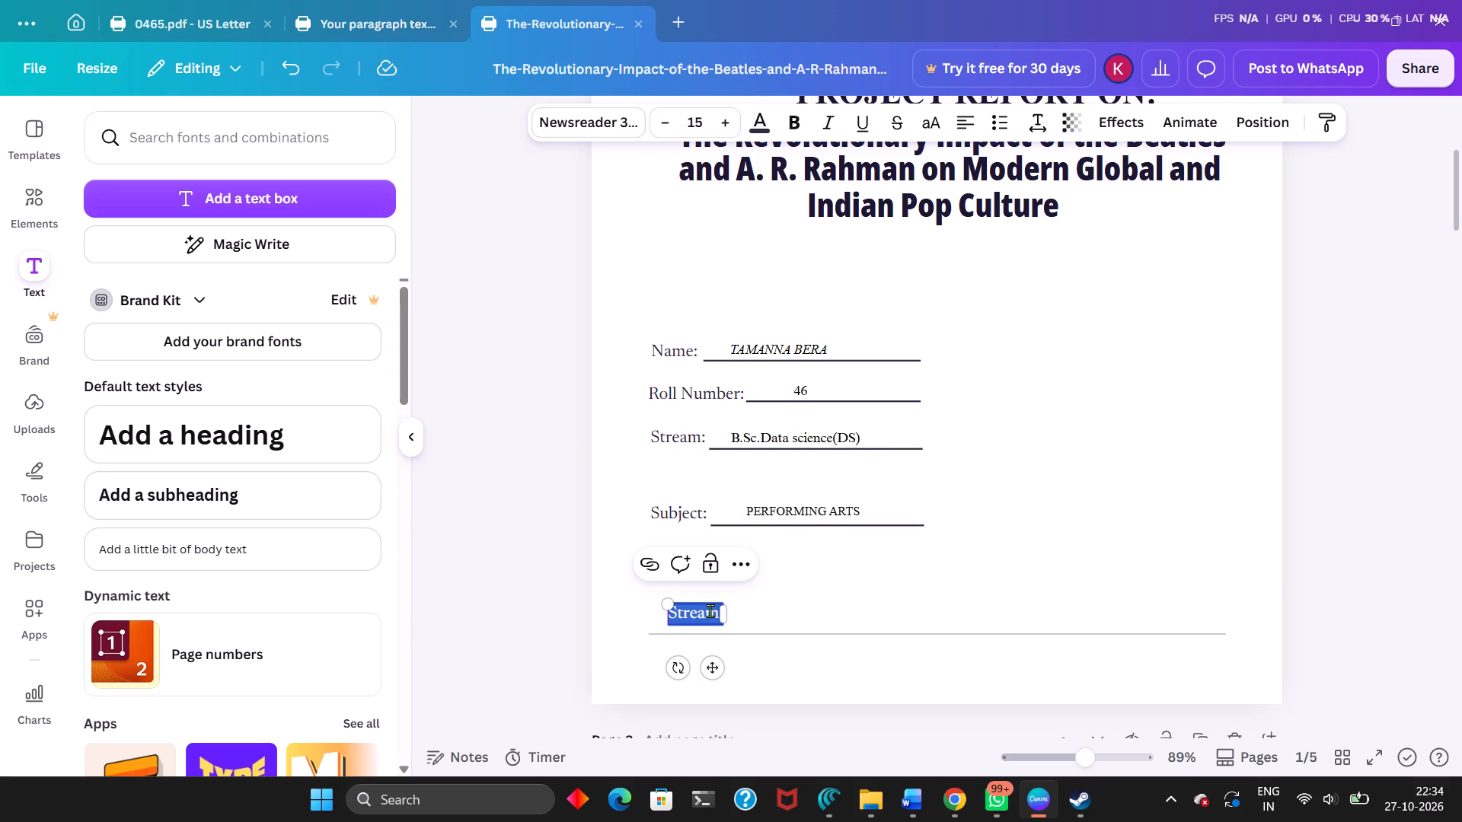
{"action": "left_click", "coordinate": [905, 795]}
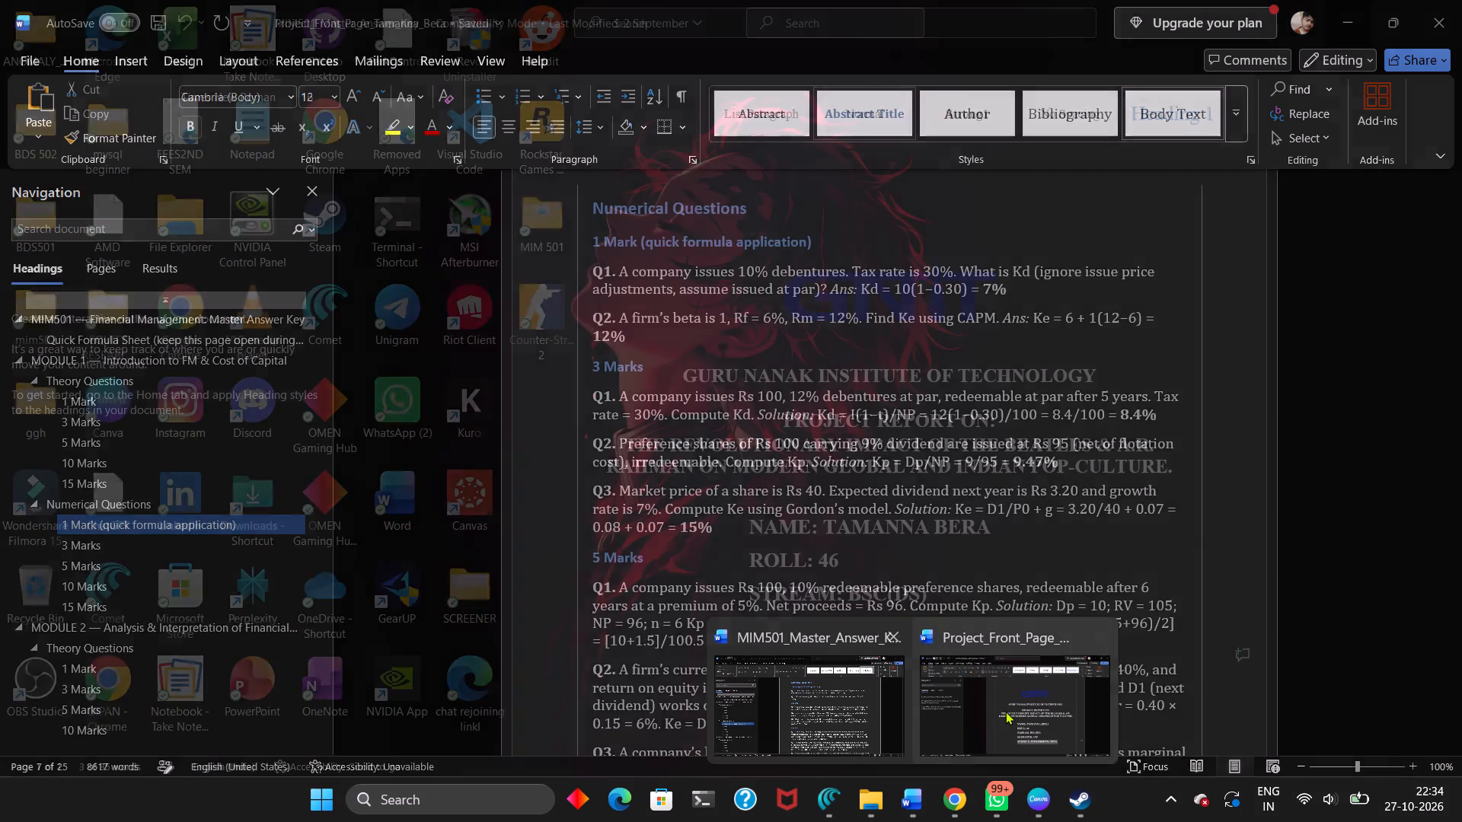
{"action": "left_click", "coordinate": [1005, 709]}
{"action": "triple_click", "coordinate": [857, 617]}
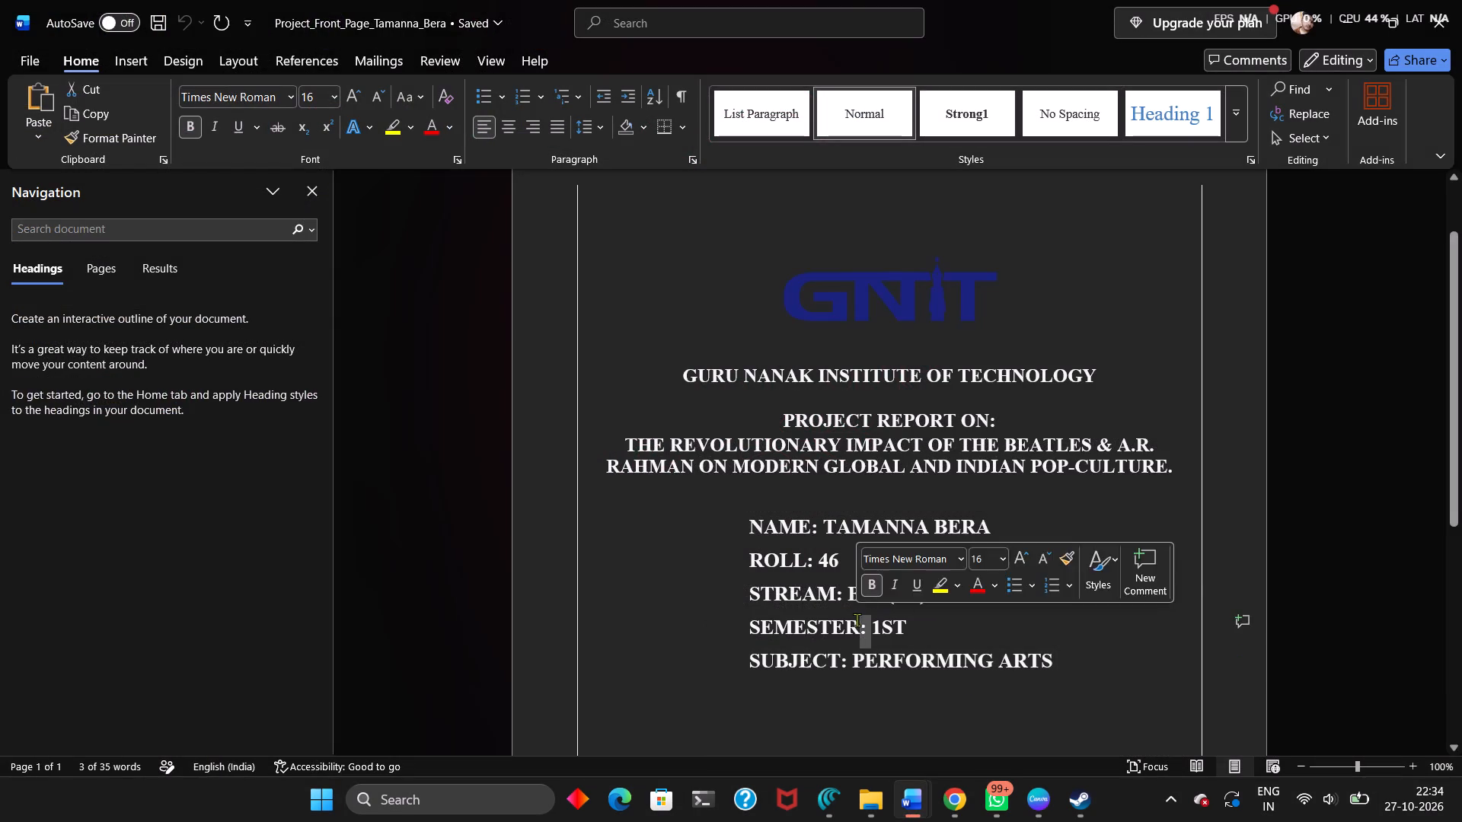
{"action": "left_click_drag", "start_coordinate": [862, 626], "coordinate": [723, 625]}
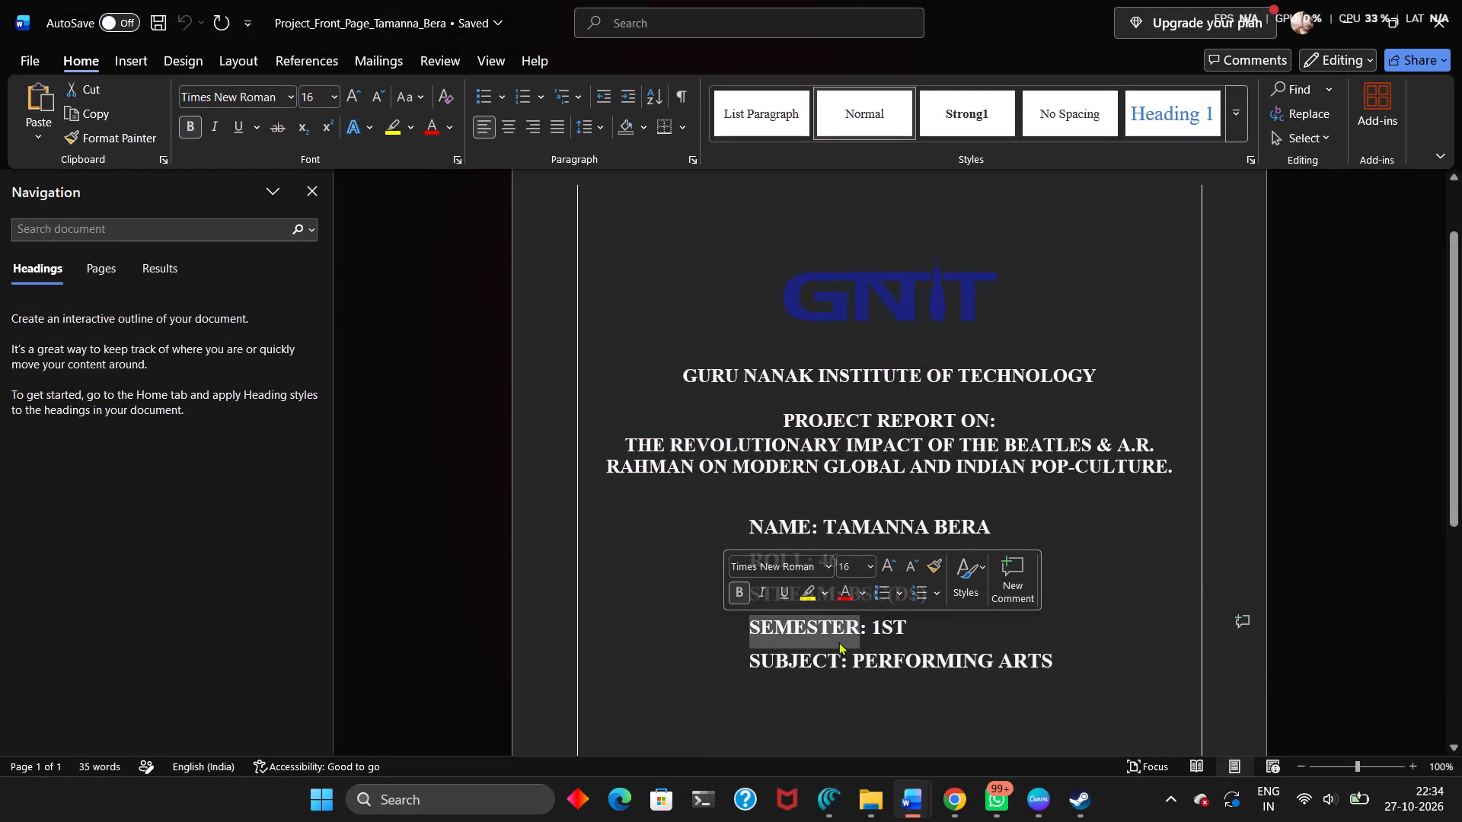
{"action": "left_click", "coordinate": [860, 626]}
{"action": "left_click_drag", "start_coordinate": [870, 625], "coordinate": [769, 613]}
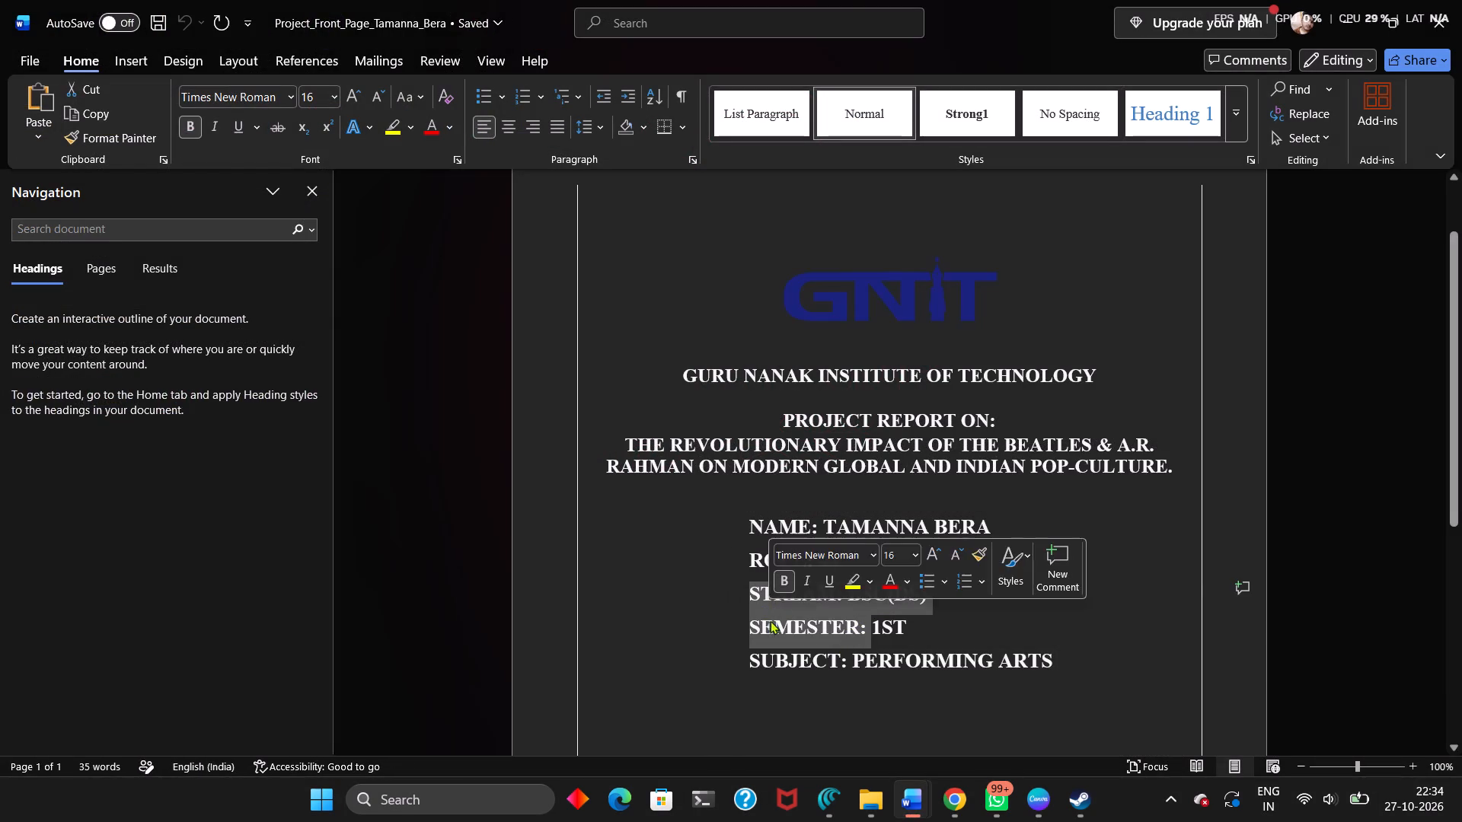
{"action": "left_click", "coordinate": [807, 632]}
{"action": "left_click_drag", "start_coordinate": [867, 628], "coordinate": [784, 618]}
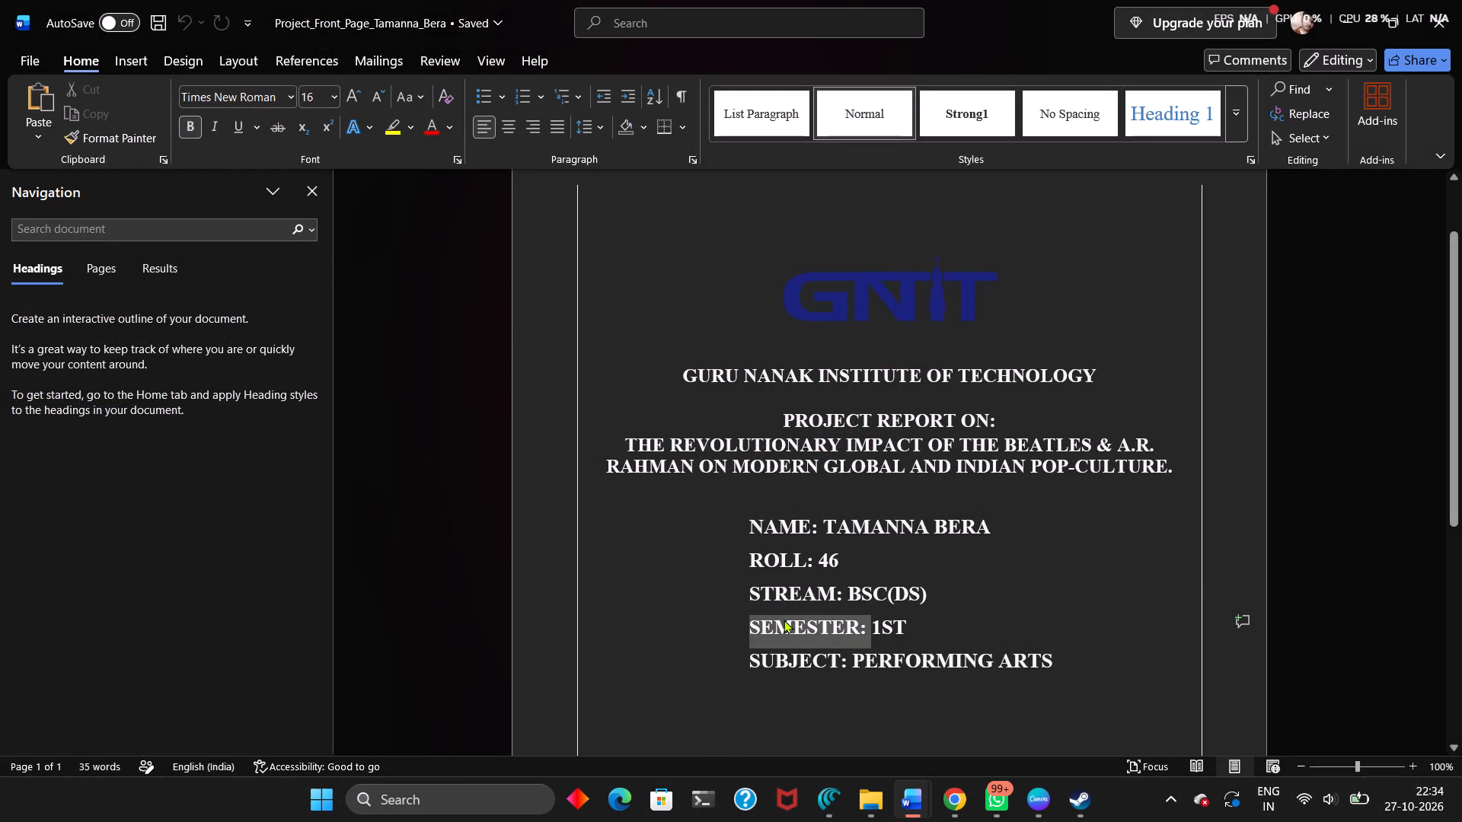
{"action": "key", "text": "ctrl+c"}
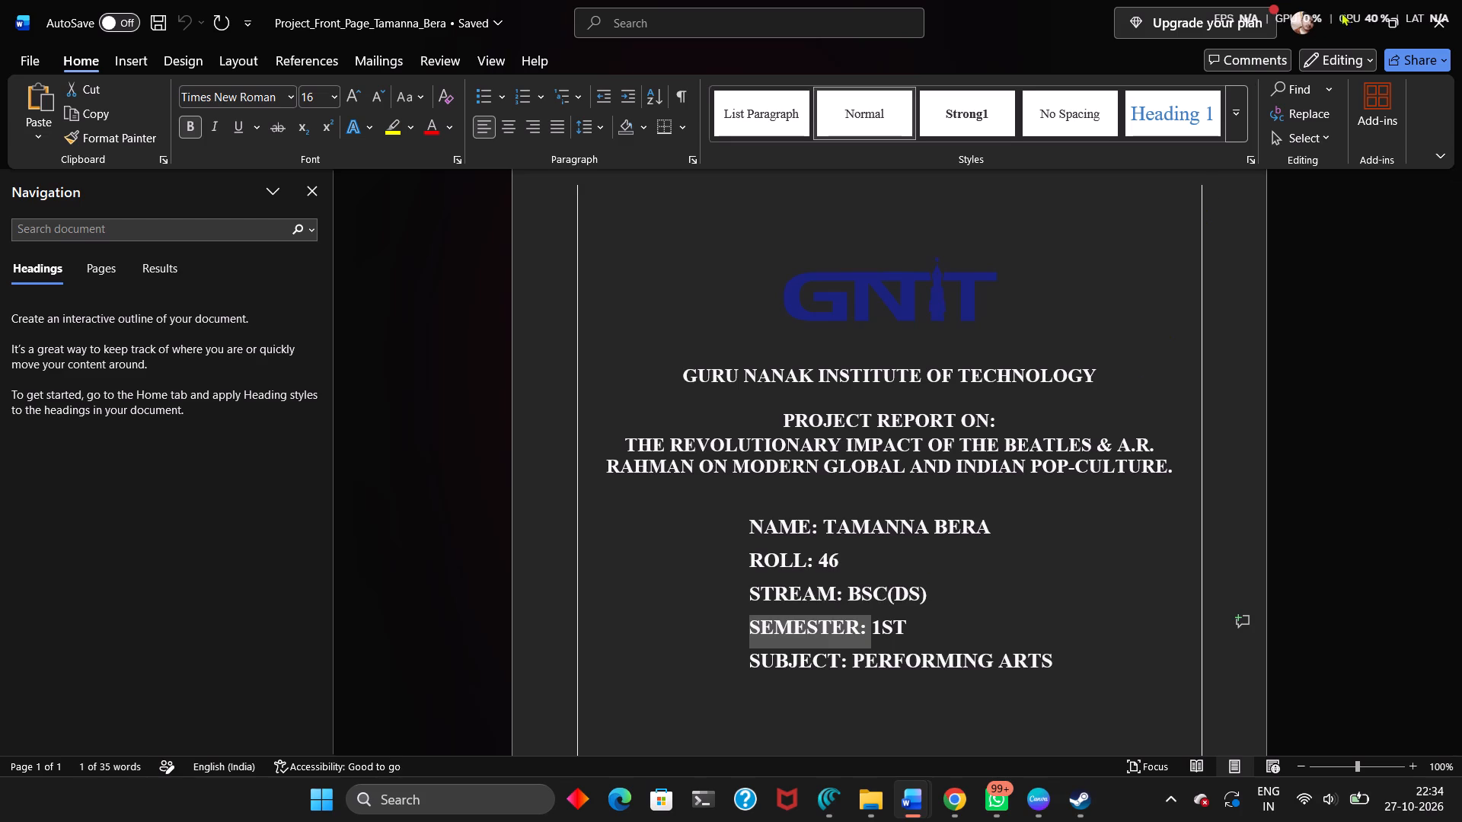
{"action": "left_click", "coordinate": [1350, 8]}
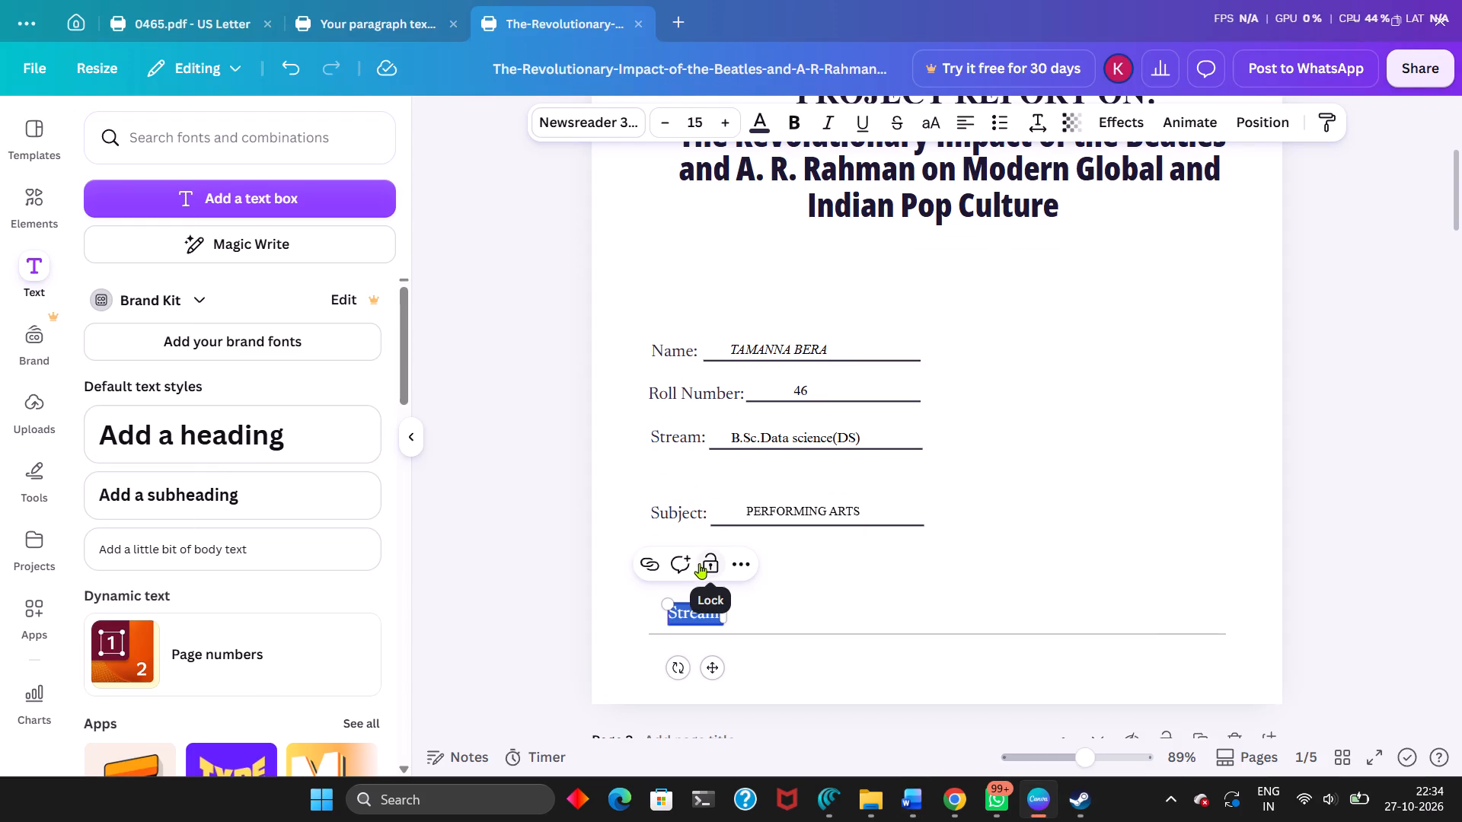
{"action": "key", "text": "ctrl+v"}
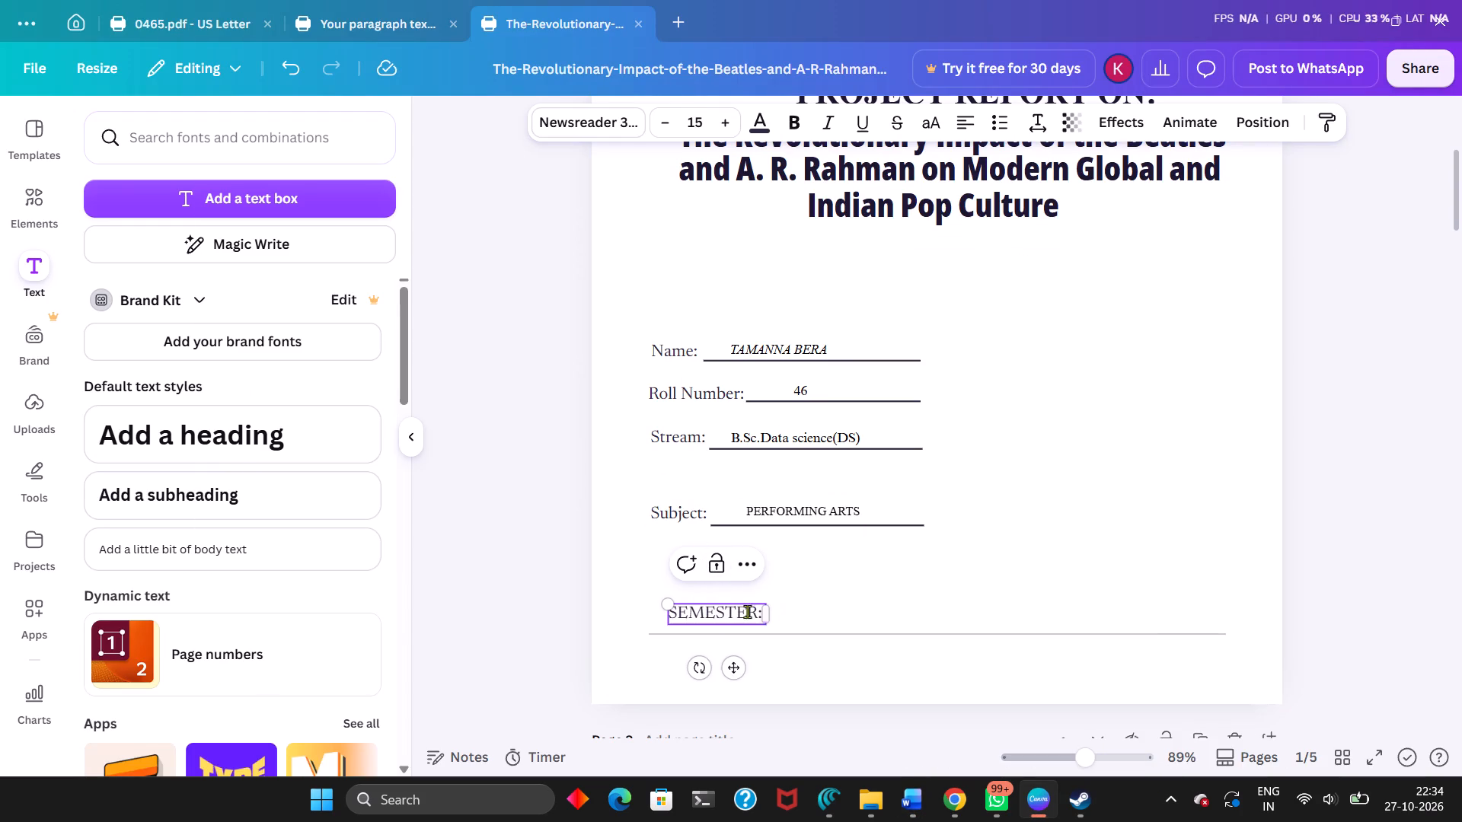
Rewrite the "SEMESTER:" label as "Semester:" to match the capitalization of the other labels.
{"action": "left_click", "coordinate": [707, 610]}
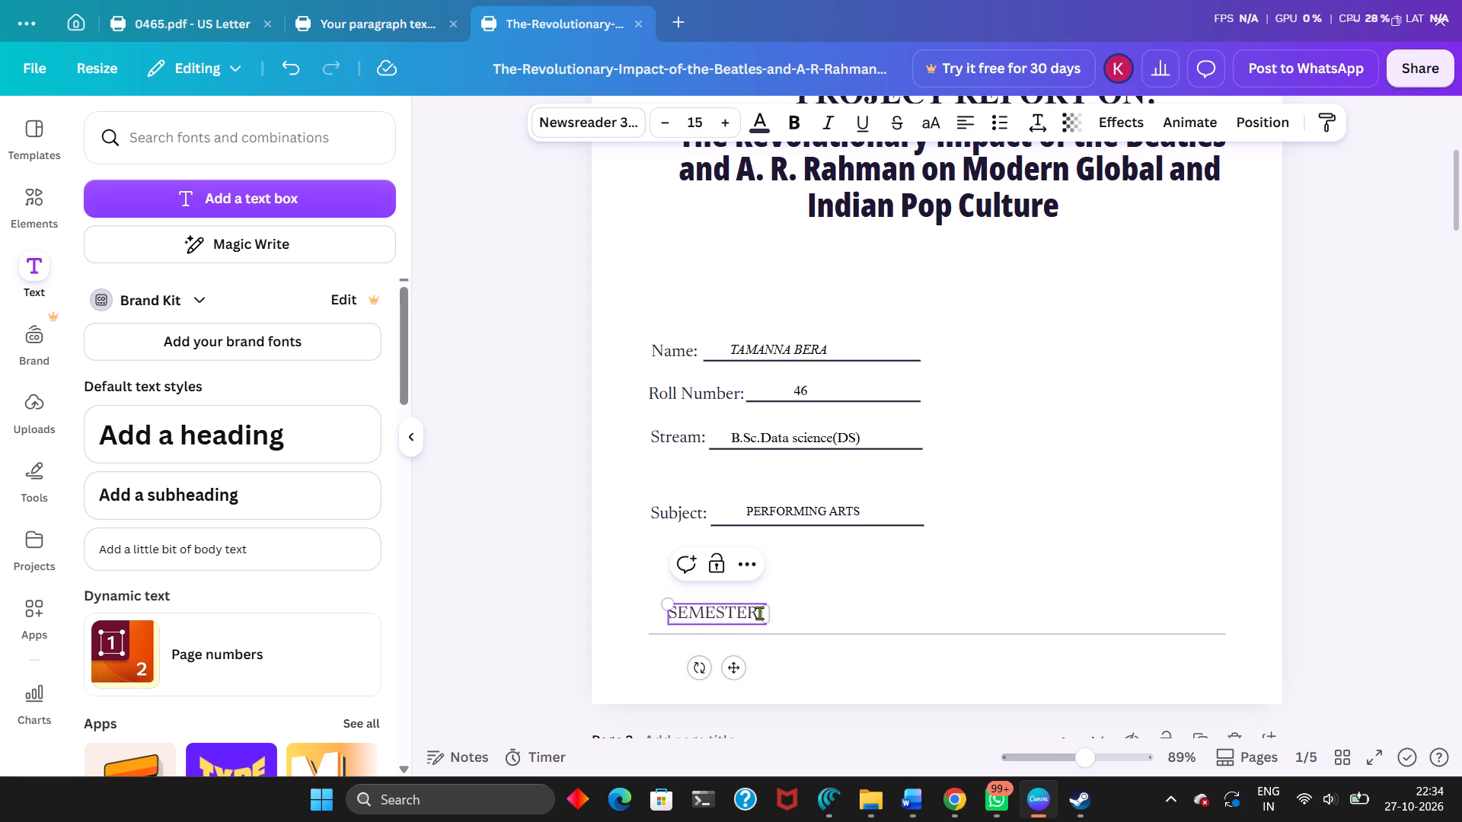
{"action": "left_click", "coordinate": [759, 612]}
{"action": "key", "text": "BackSpace"}
{"action": "key", "text": "BackSpace"}
{"action": "key", "text": "BackSpace"}
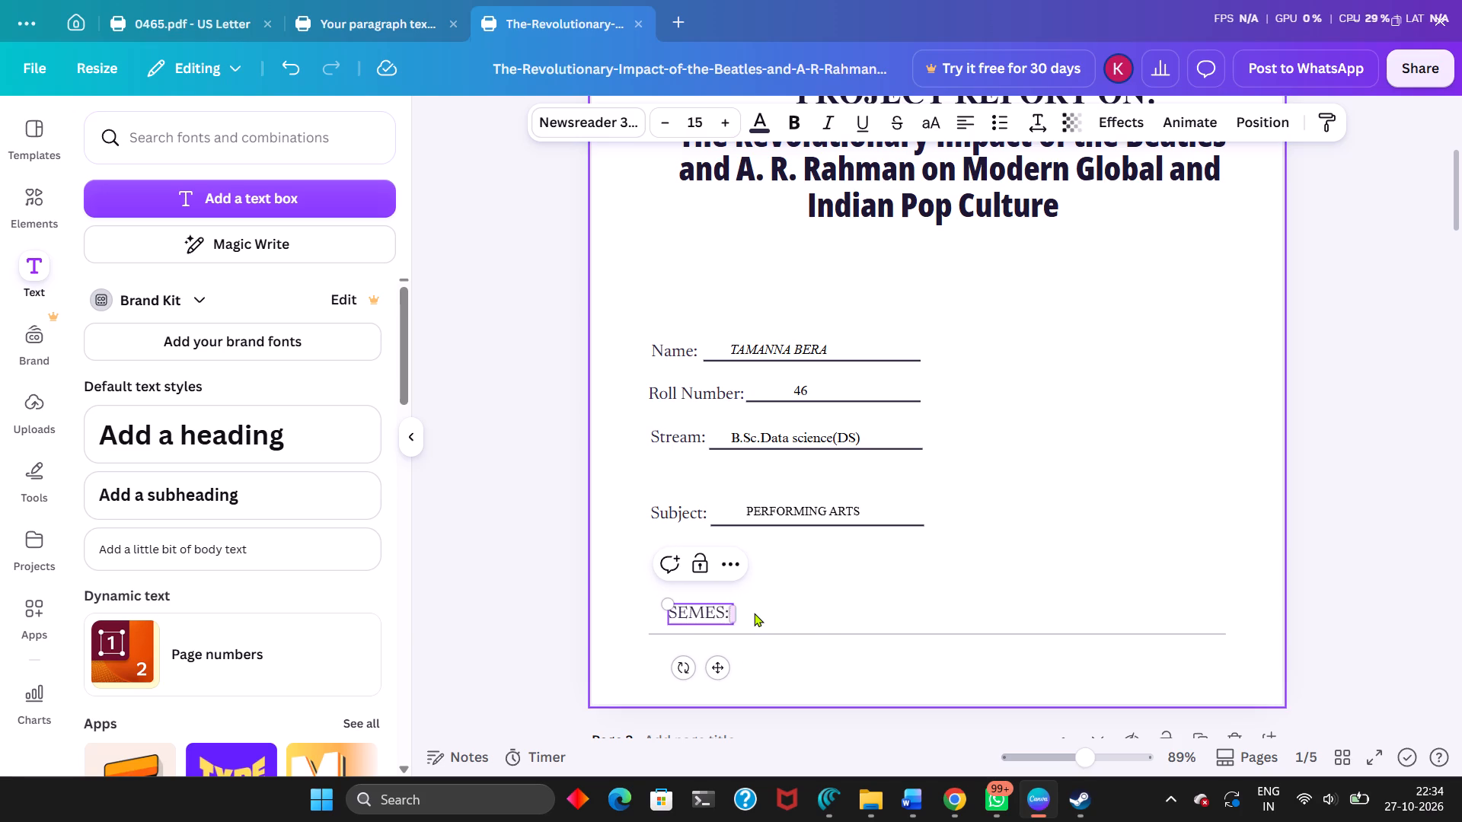
{"action": "key", "text": "BackSpace"}
{"action": "key", "text": "BackSpace"}
{"action": "key", "text": "BackSpace"}
{"action": "key", "text": "BackSpace"}
{"action": "key", "text": "e"}
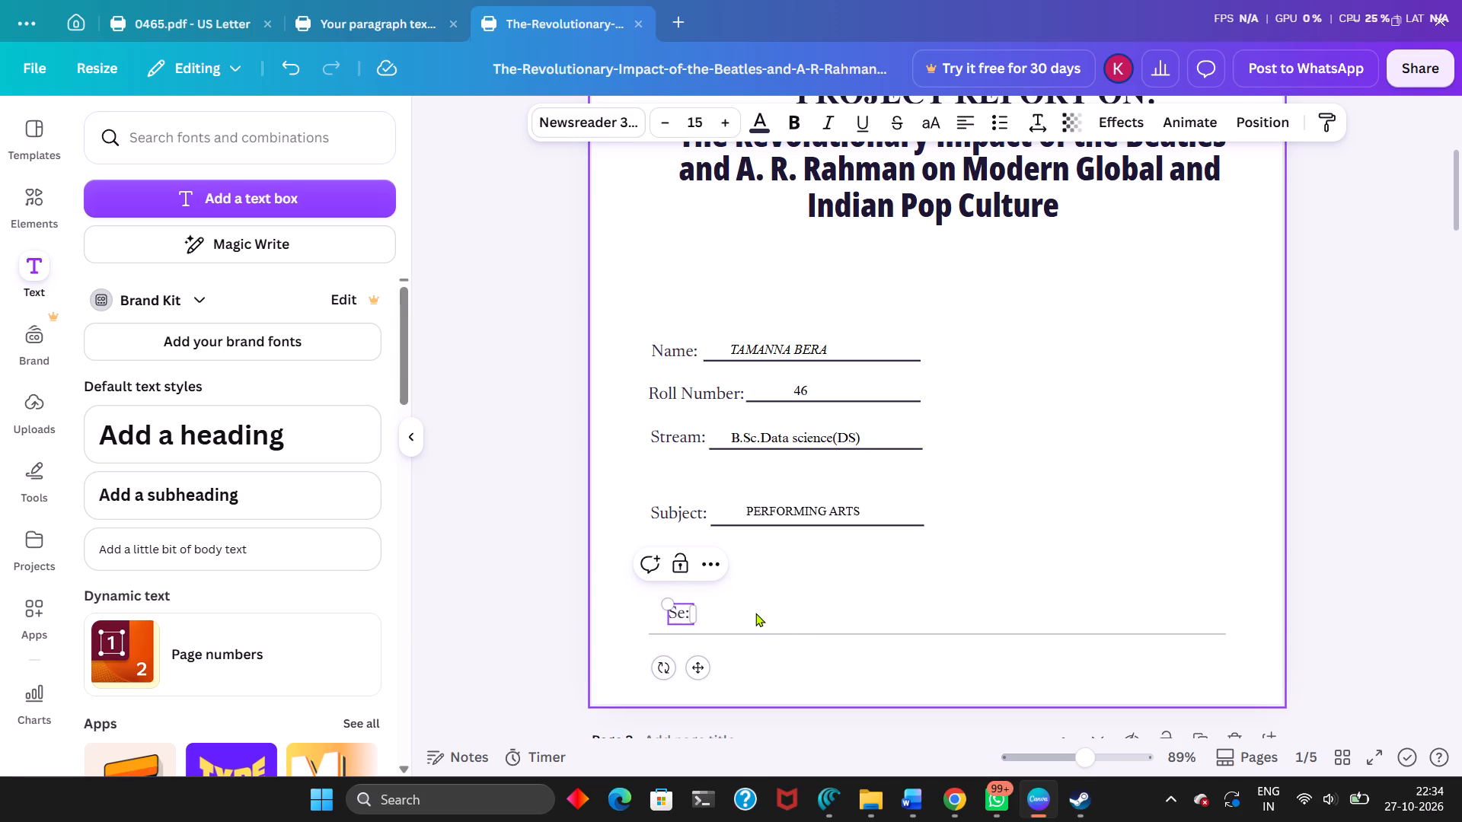
{"action": "key", "text": "m"}
{"action": "key", "text": "e"}
{"action": "type", "text": "st"}
{"action": "key", "text": "e"}
{"action": "key", "text": "r"}
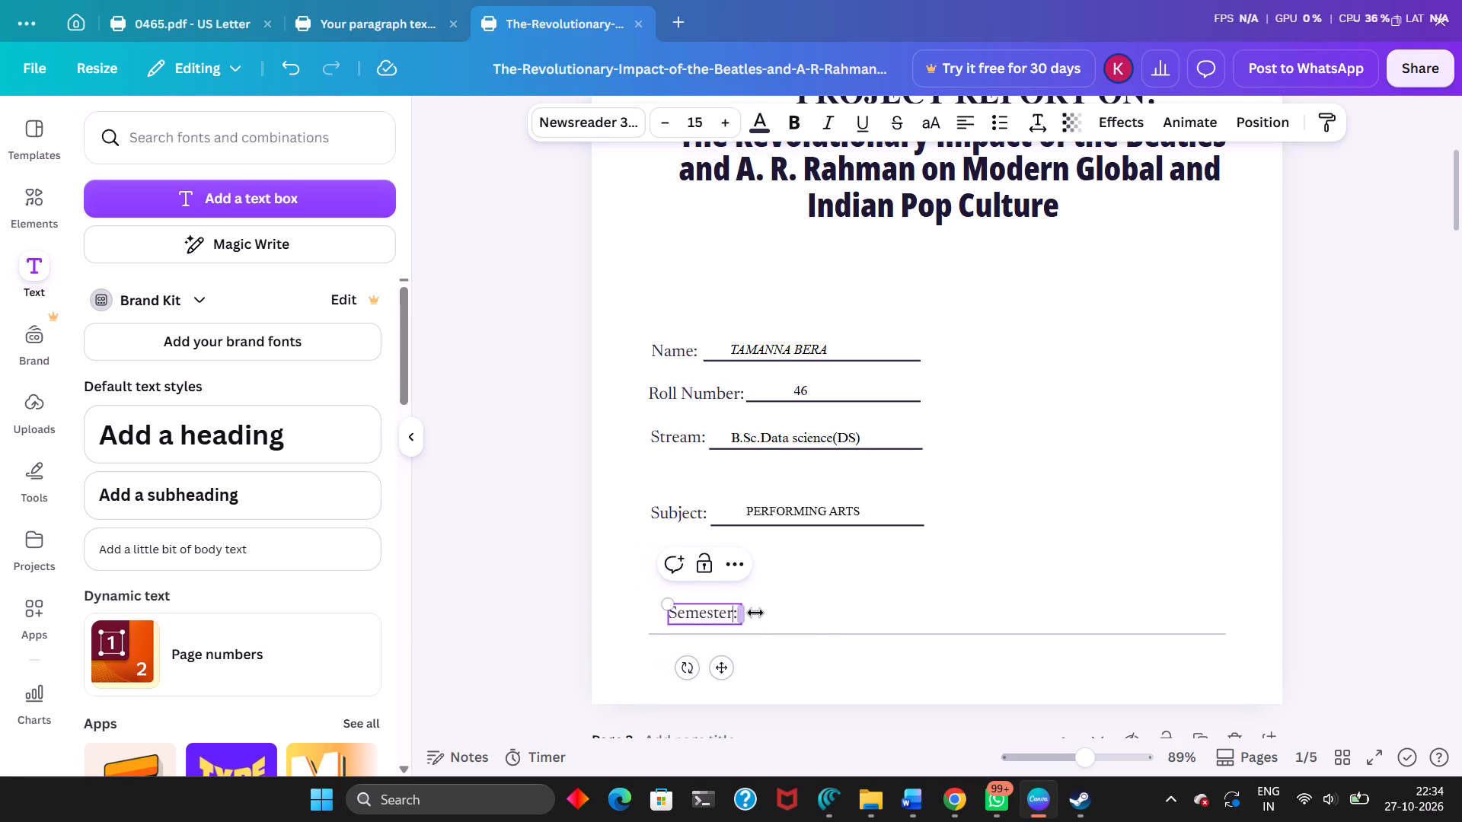
{"action": "left_click", "coordinate": [860, 616]}
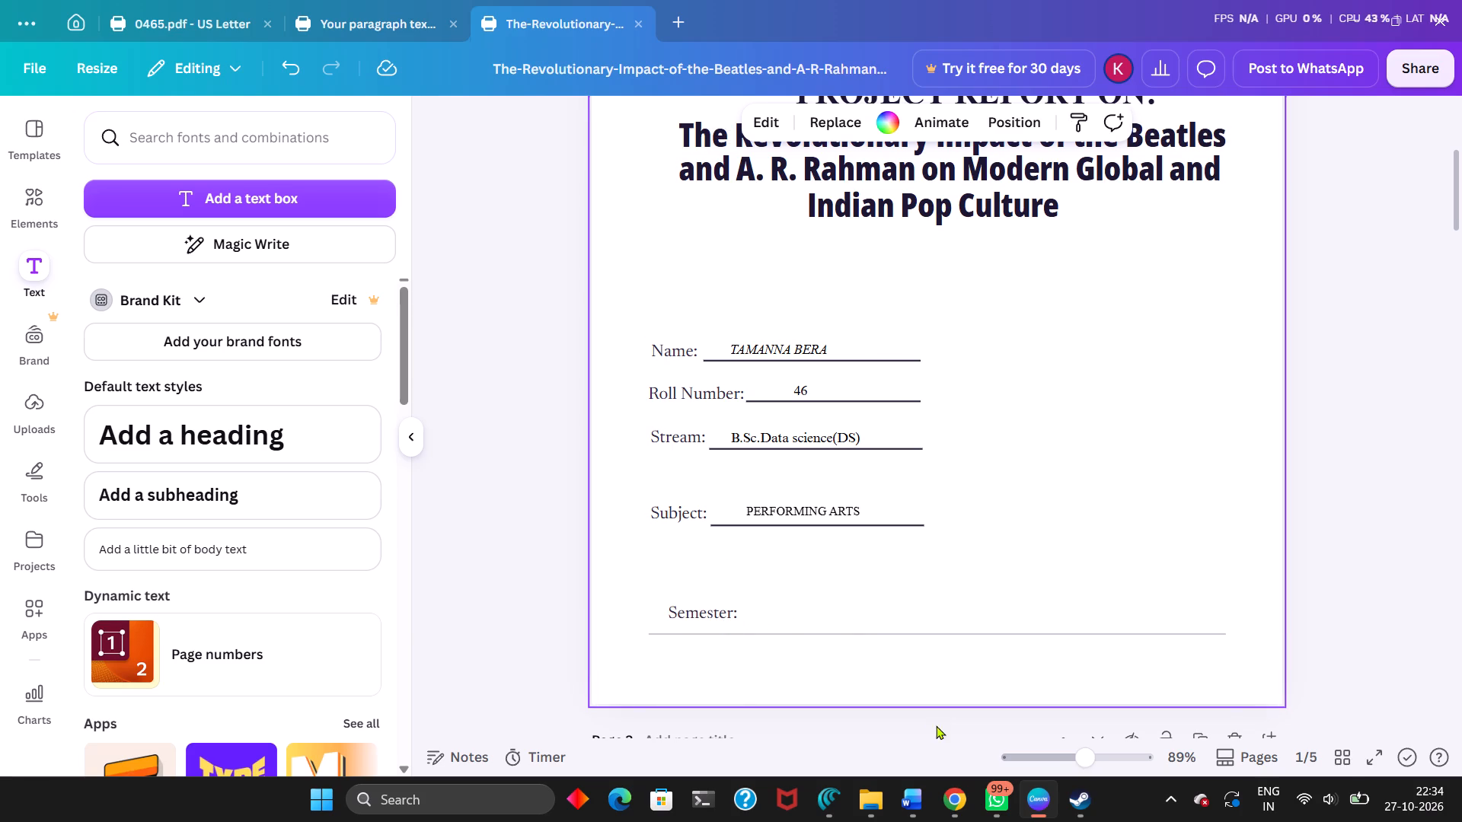
Check the row order on the Word page and move the "Semester:" label between the Stream and Subject rows.
{"action": "left_click", "coordinate": [910, 795]}
{"action": "left_click", "coordinate": [966, 740]}
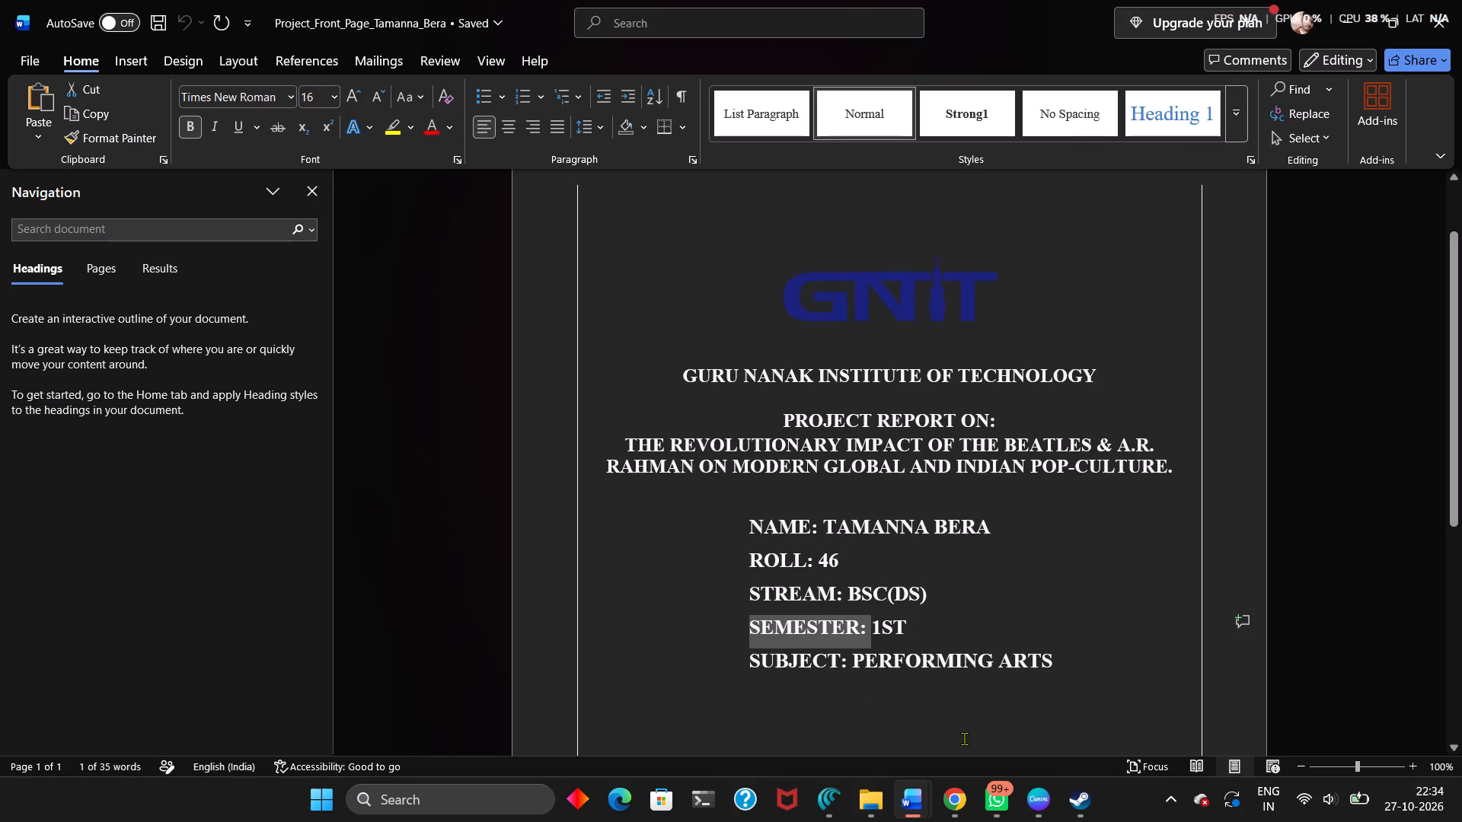
{"action": "left_click", "coordinate": [1355, 15]}
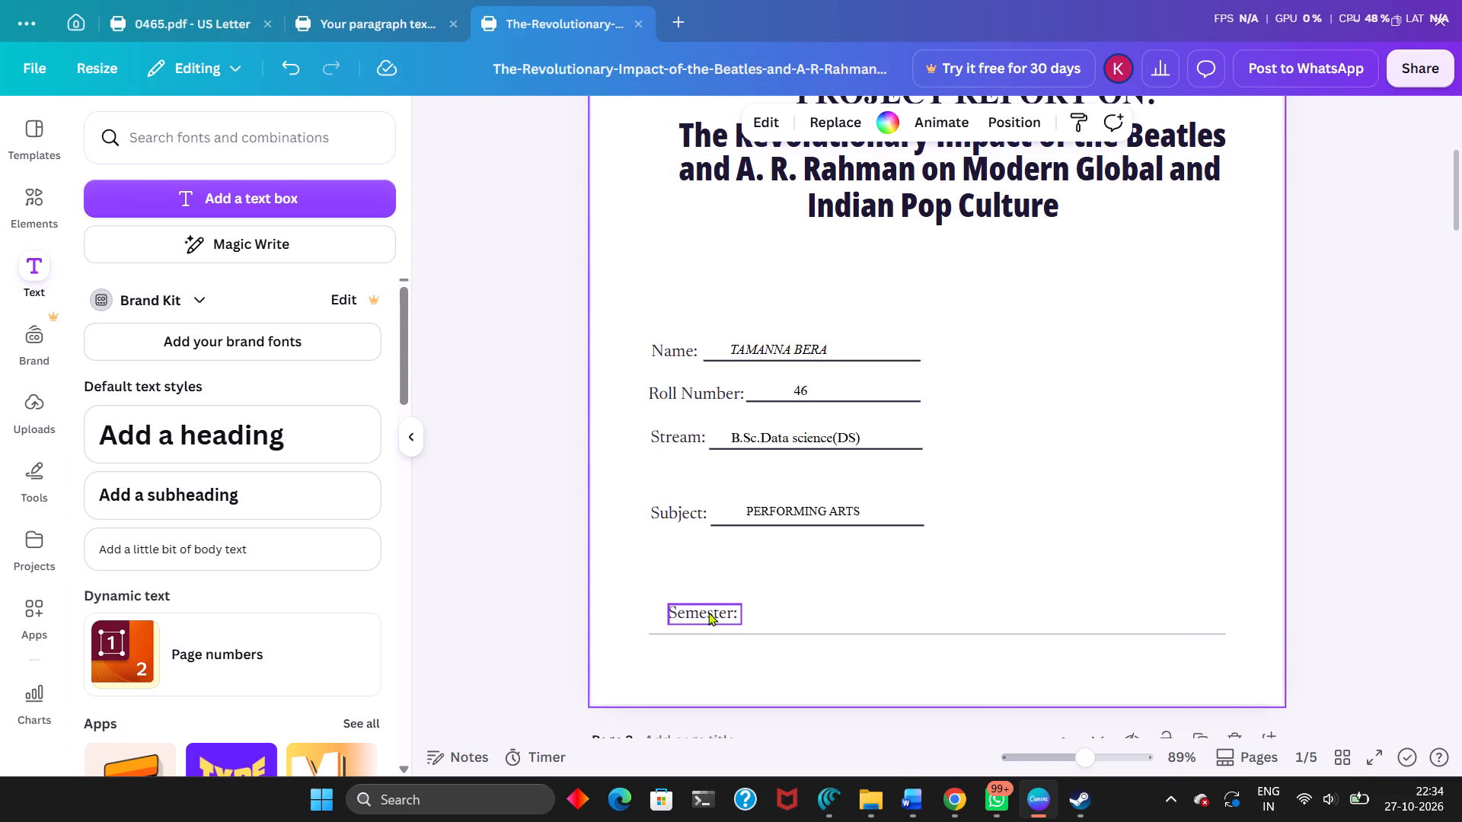
{"action": "left_click_drag", "start_coordinate": [692, 609], "coordinate": [678, 484]}
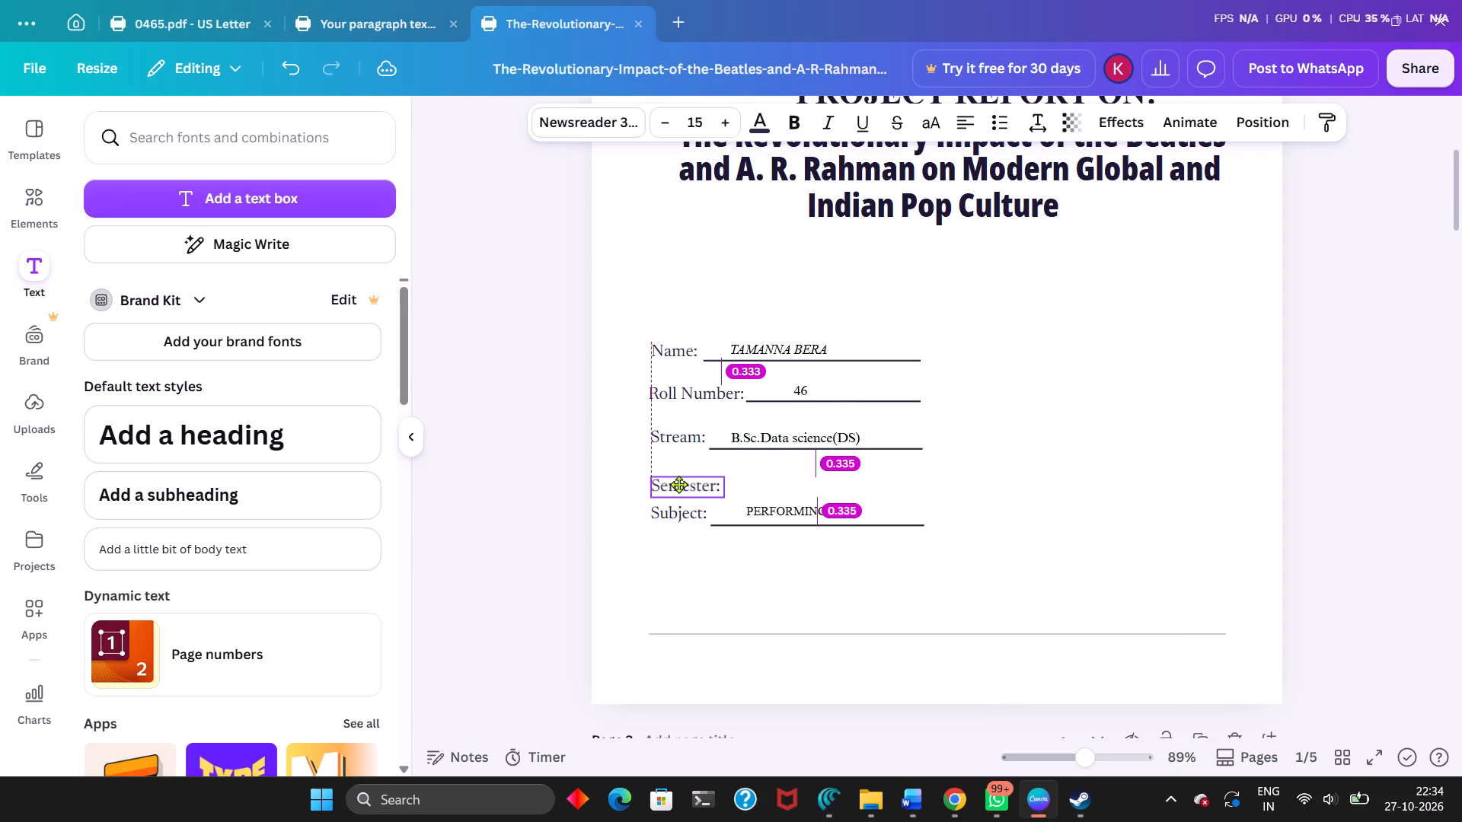
{"action": "left_click_drag", "start_coordinate": [678, 484], "coordinate": [675, 473]}
{"action": "left_click", "coordinate": [1252, 492]}
Duplicate the Subject row's underline and place the copy beside the "Semester:" label.
{"action": "left_click", "coordinate": [889, 523]}
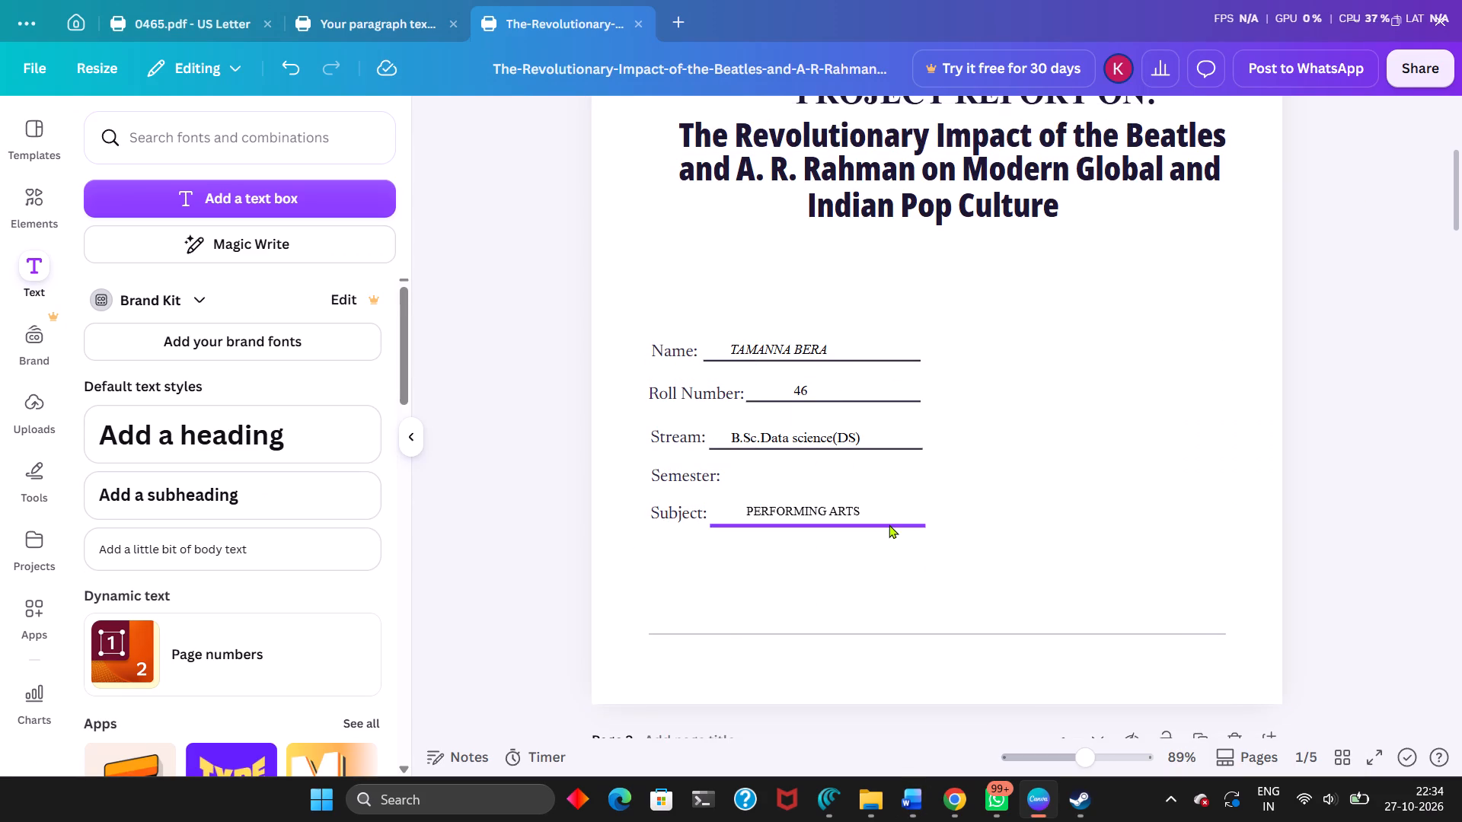
{"action": "left_click", "coordinate": [889, 523]}
{"action": "left_click", "coordinate": [892, 523]}
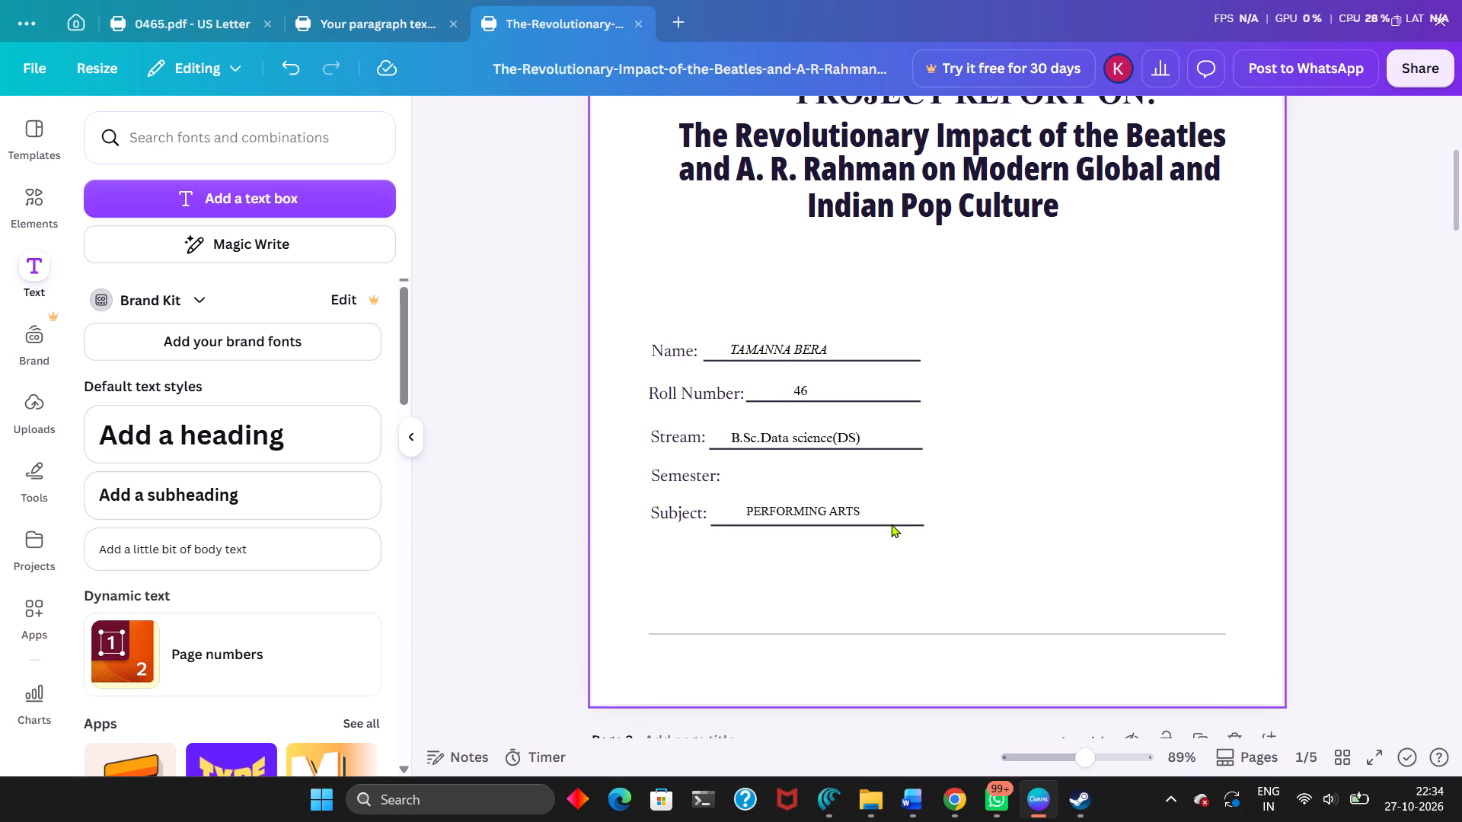
{"action": "left_click", "coordinate": [890, 525]}
{"action": "left_click", "coordinate": [828, 489]}
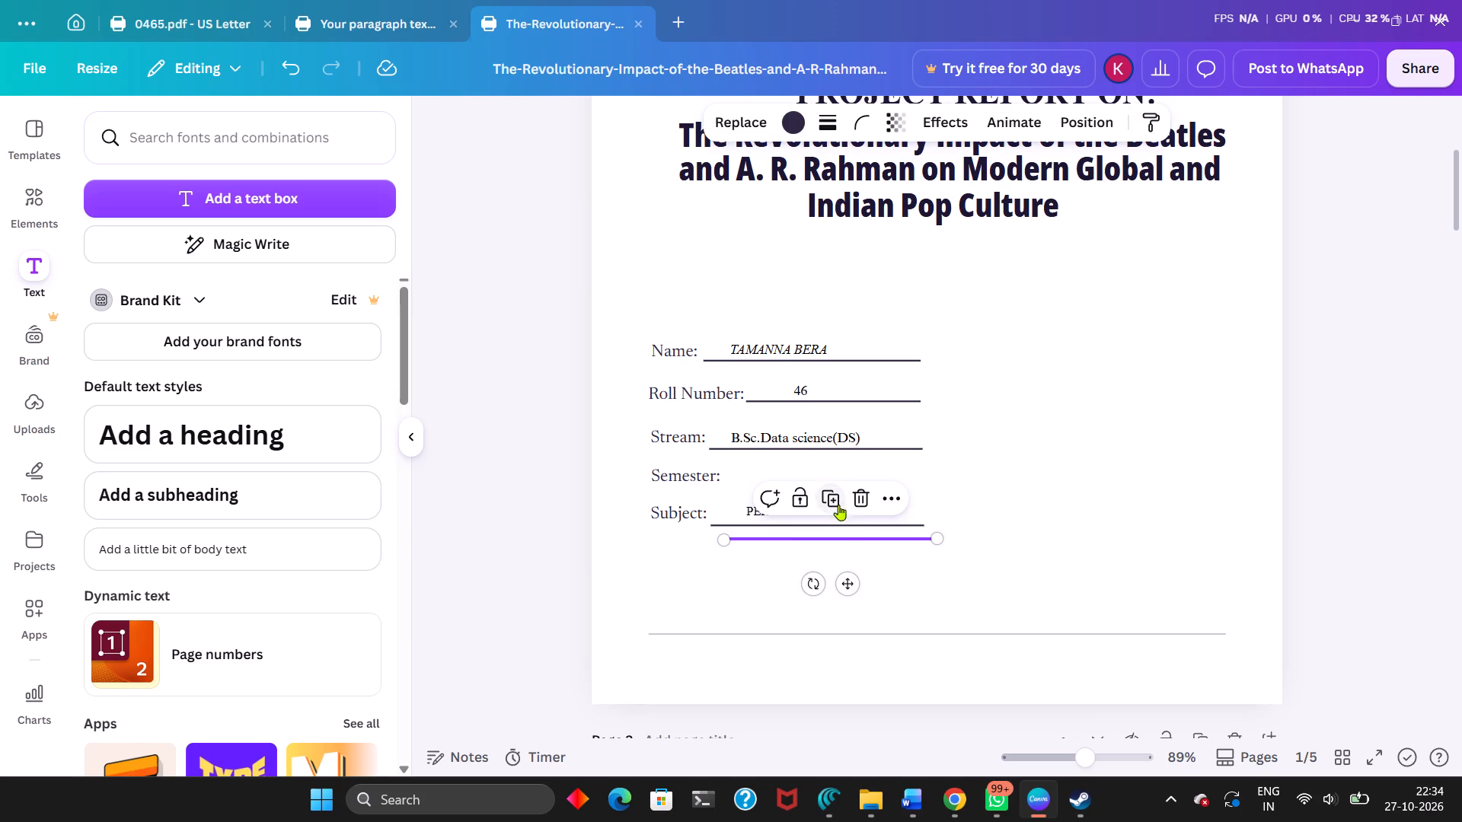
{"action": "left_click", "coordinate": [941, 567]}
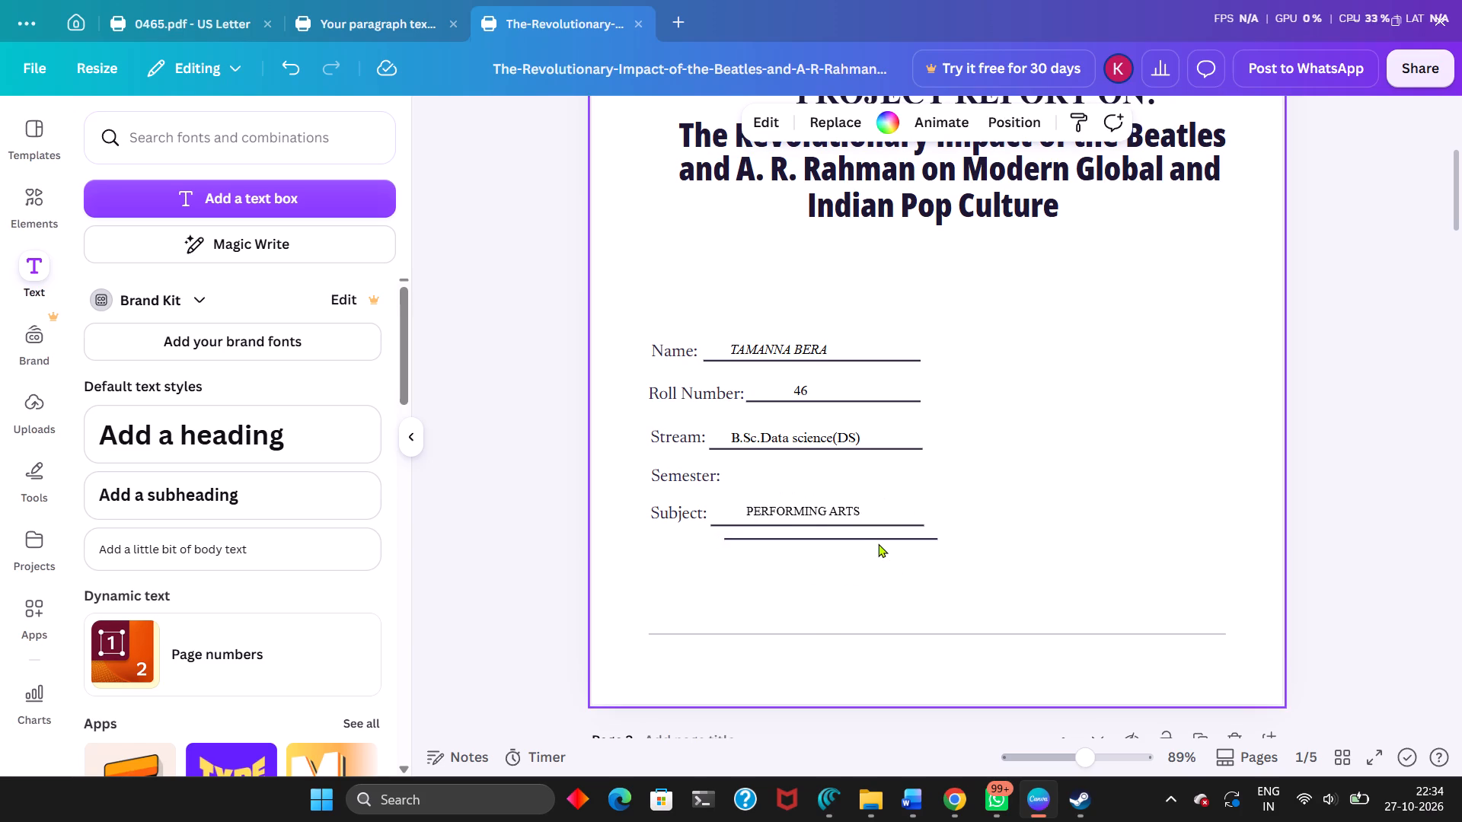
{"action": "left_click_drag", "start_coordinate": [882, 538], "coordinate": [884, 491]}
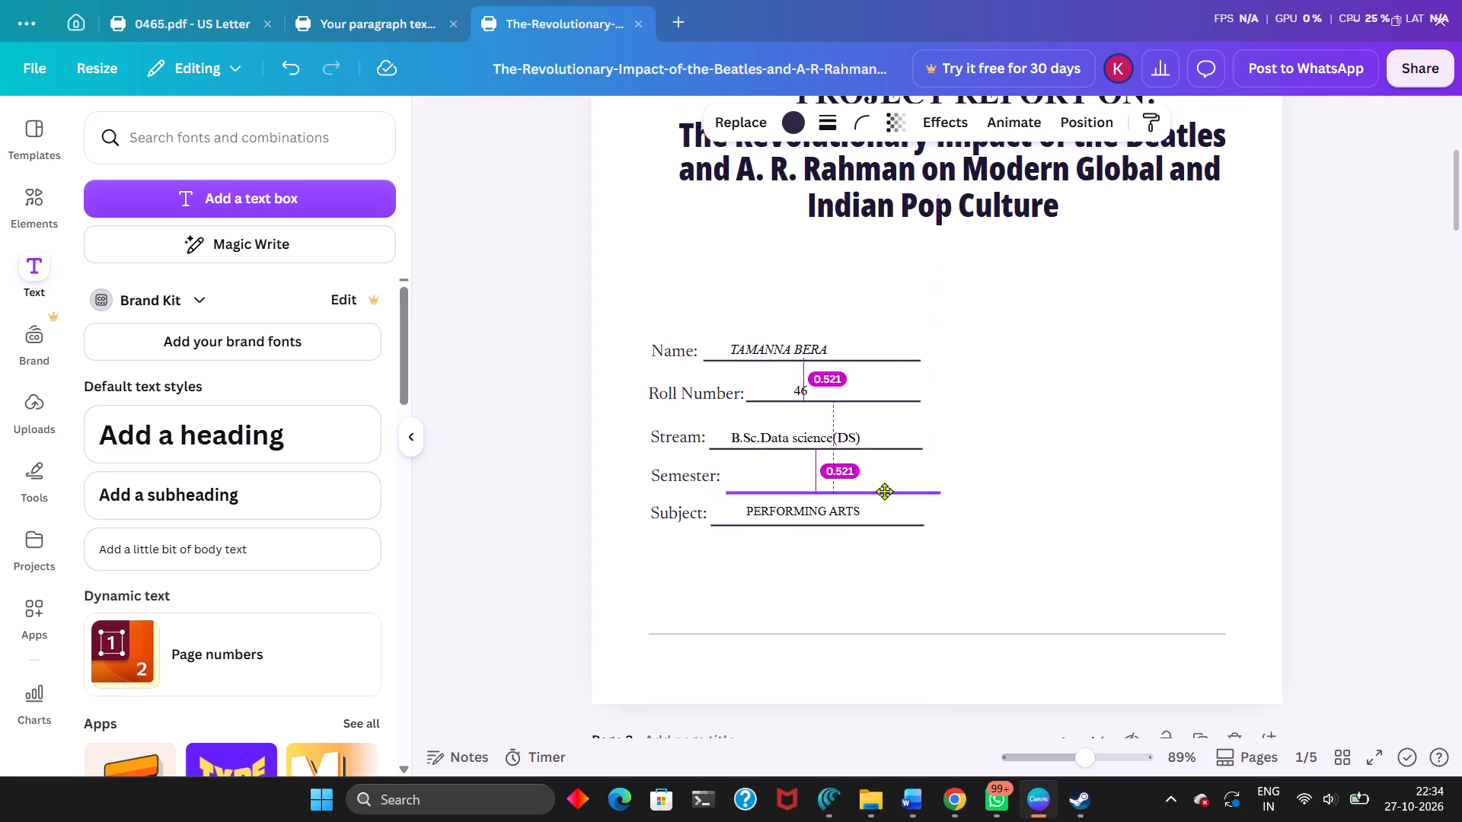
{"action": "left_click_drag", "start_coordinate": [884, 491], "coordinate": [885, 488]}
{"action": "left_click", "coordinate": [1099, 518]}
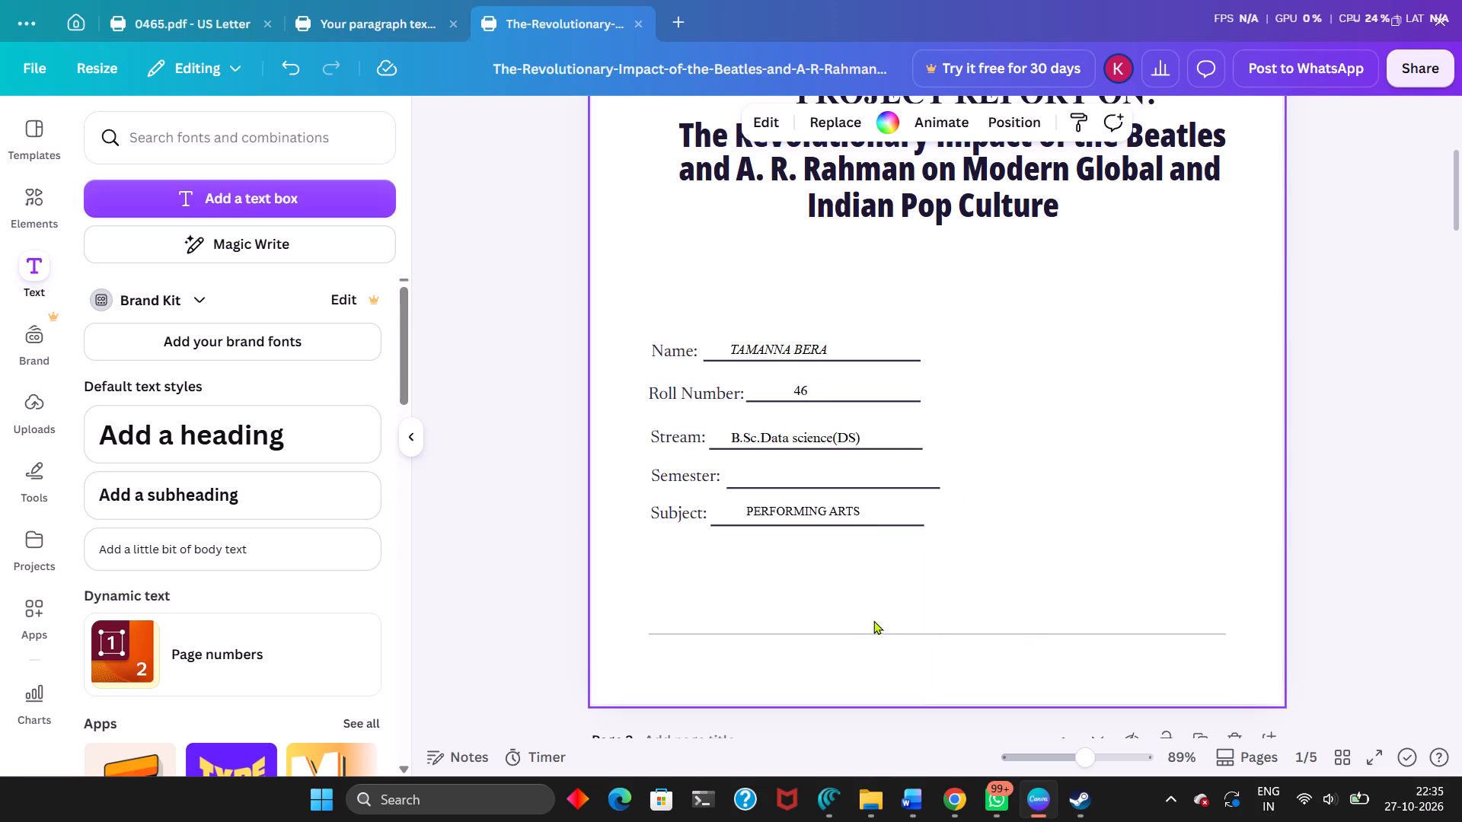
Duplicate the roll number value and place the copy above the Semester row's underline.
{"action": "left_click", "coordinate": [803, 511]}
{"action": "left_click", "coordinate": [803, 394]}
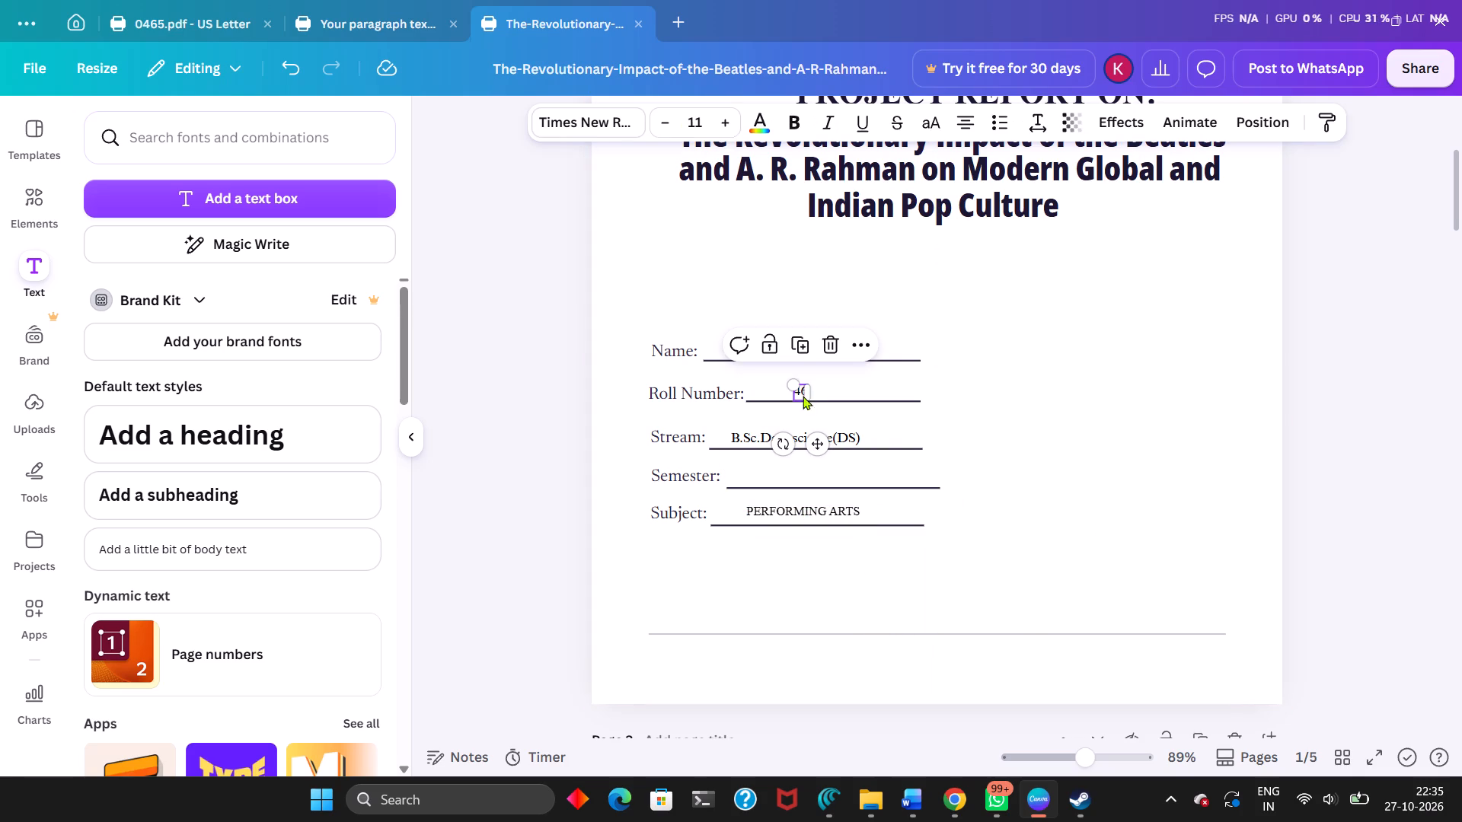
{"action": "left_click", "coordinate": [795, 349]}
{"action": "left_click_drag", "start_coordinate": [812, 406], "coordinate": [811, 451]}
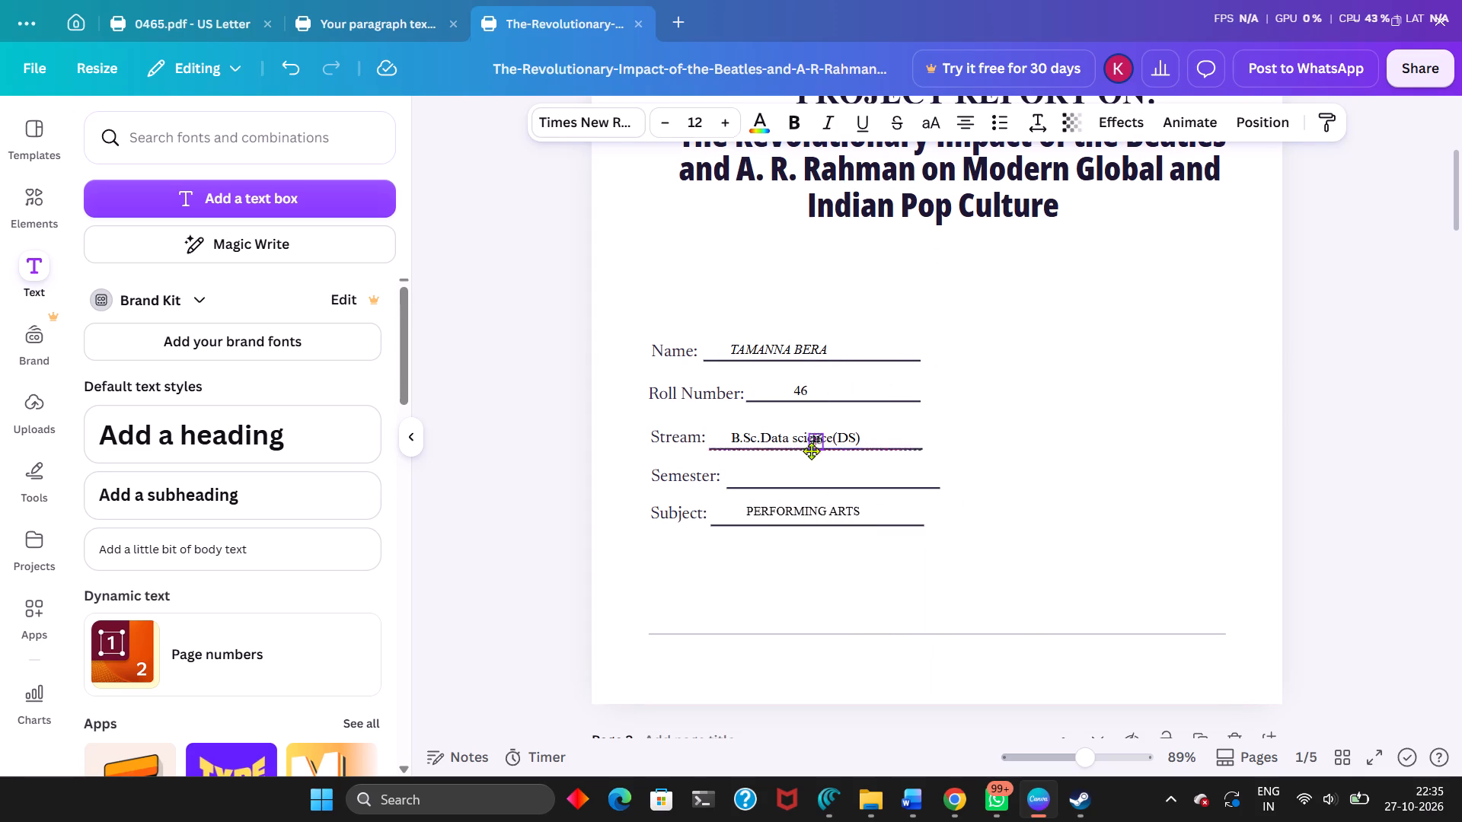
{"action": "left_click_drag", "start_coordinate": [811, 451], "coordinate": [796, 476]}
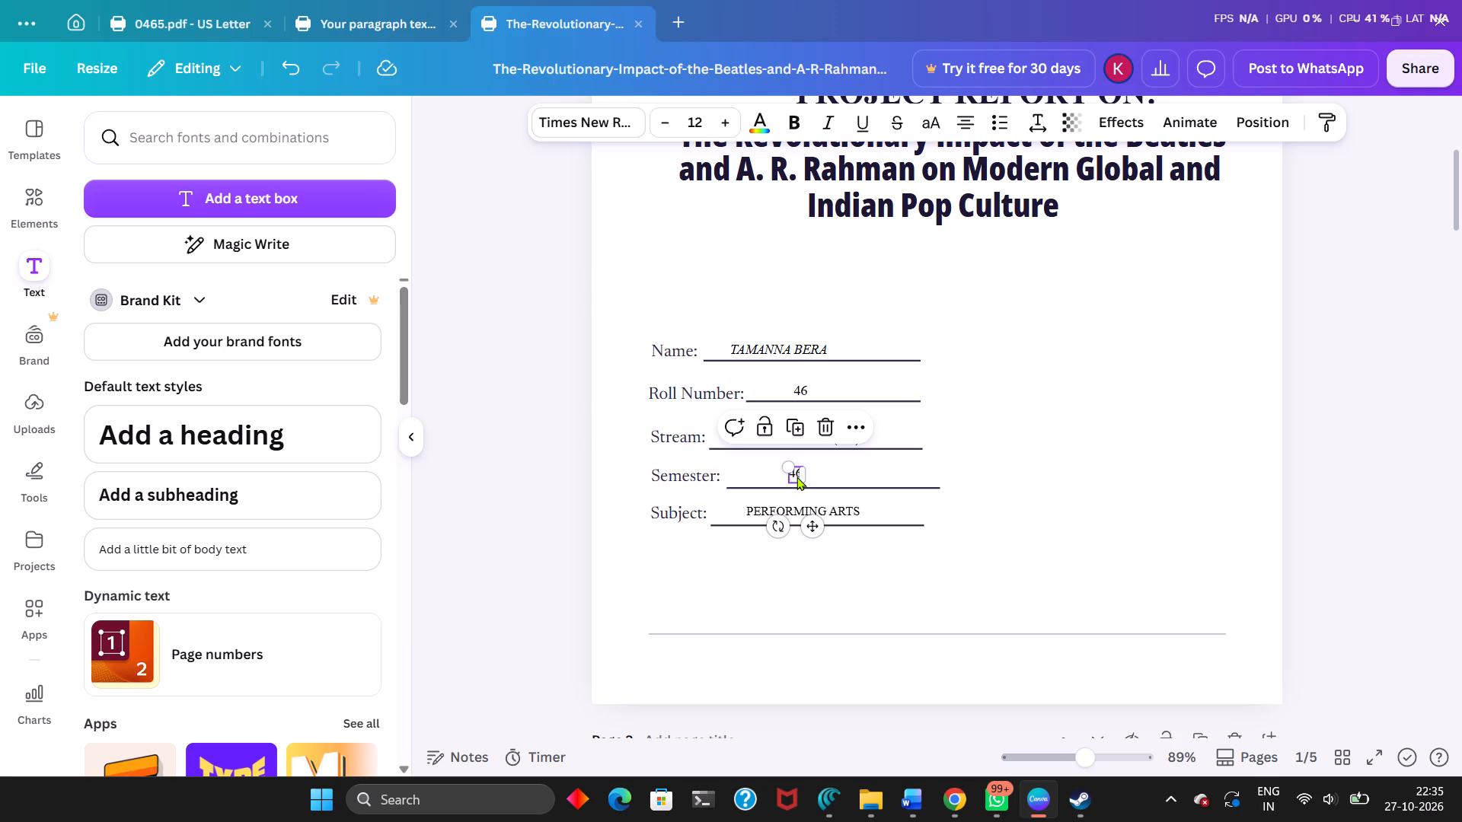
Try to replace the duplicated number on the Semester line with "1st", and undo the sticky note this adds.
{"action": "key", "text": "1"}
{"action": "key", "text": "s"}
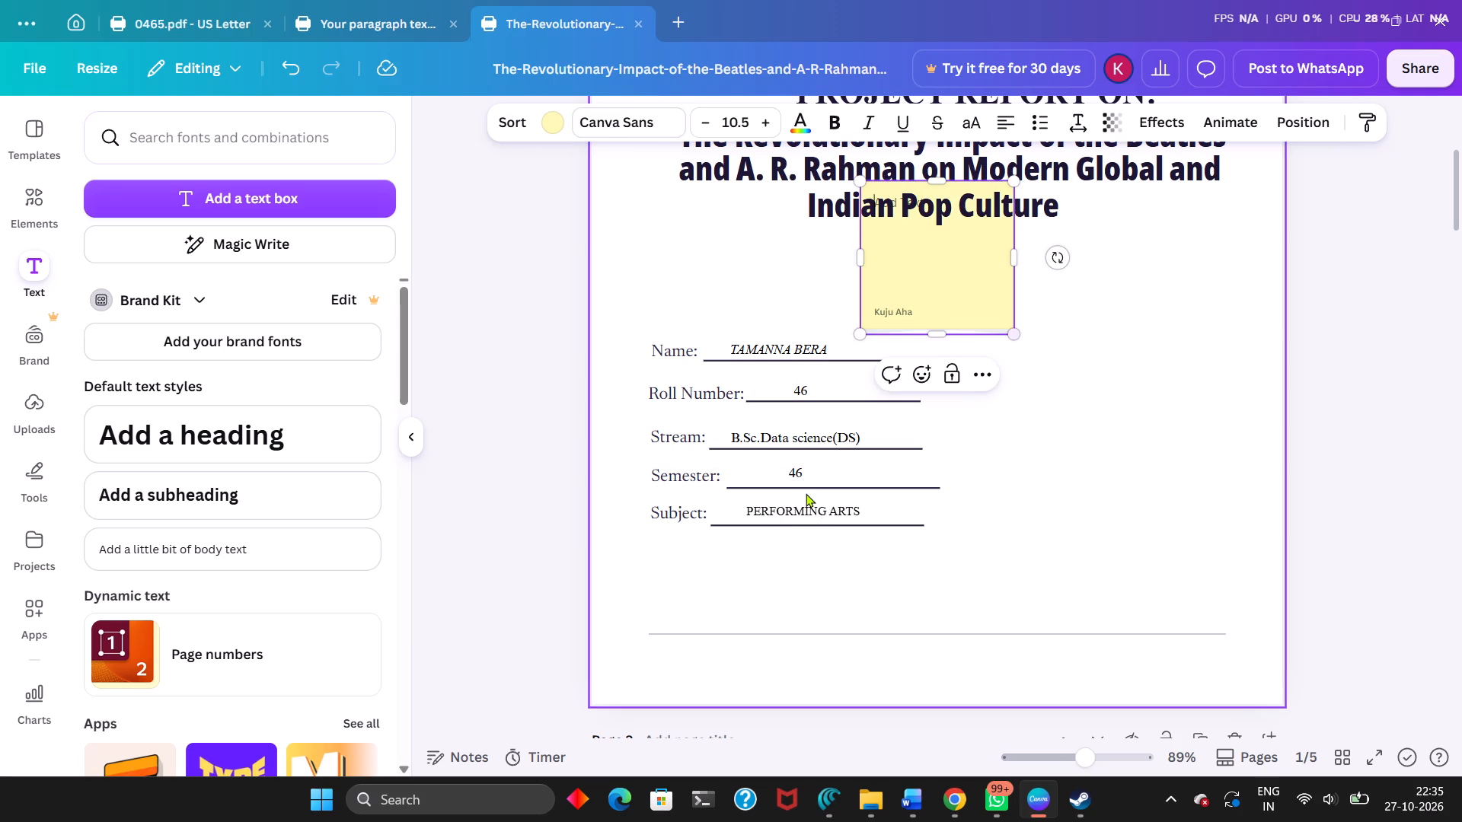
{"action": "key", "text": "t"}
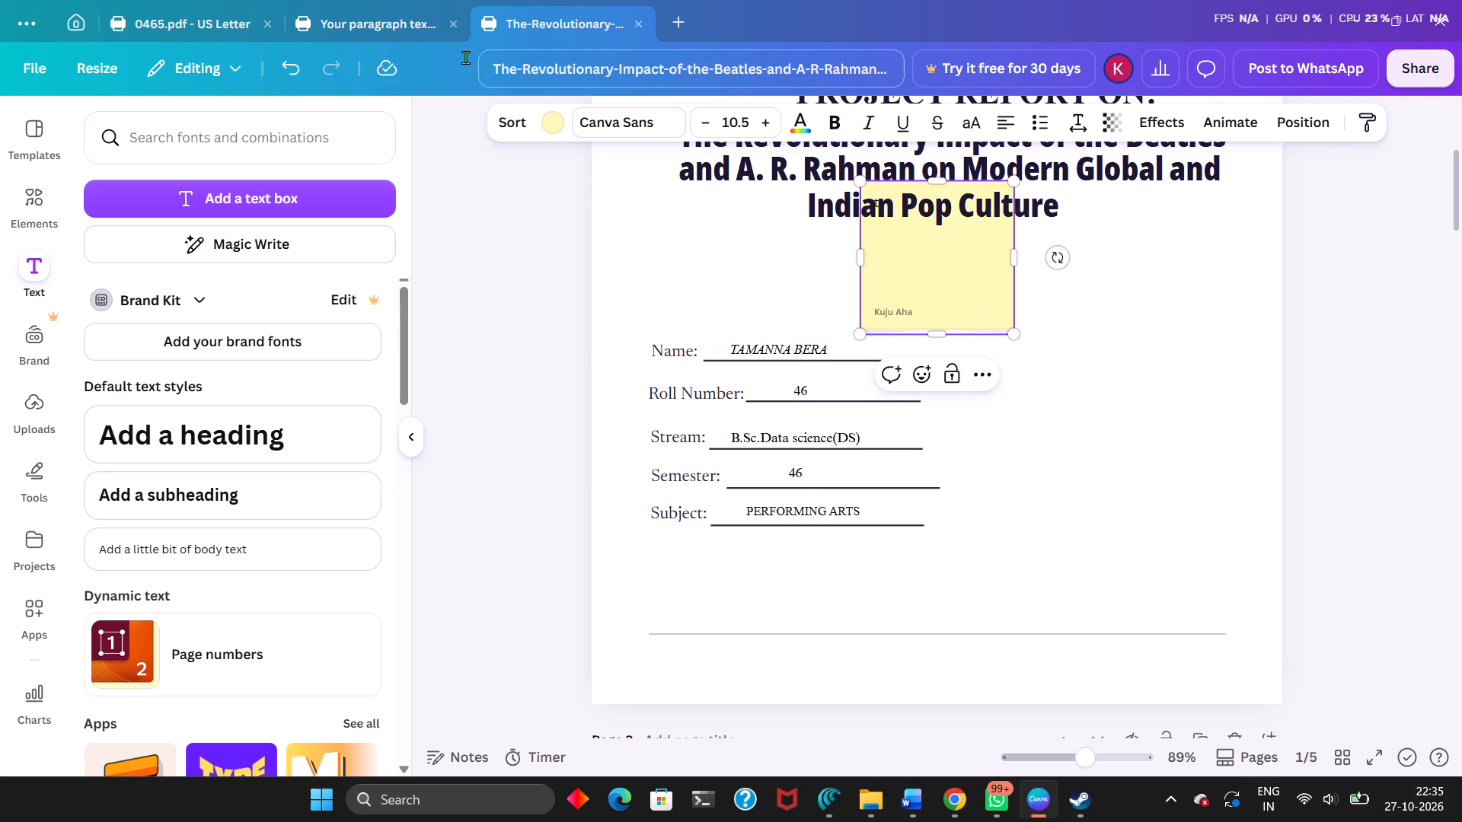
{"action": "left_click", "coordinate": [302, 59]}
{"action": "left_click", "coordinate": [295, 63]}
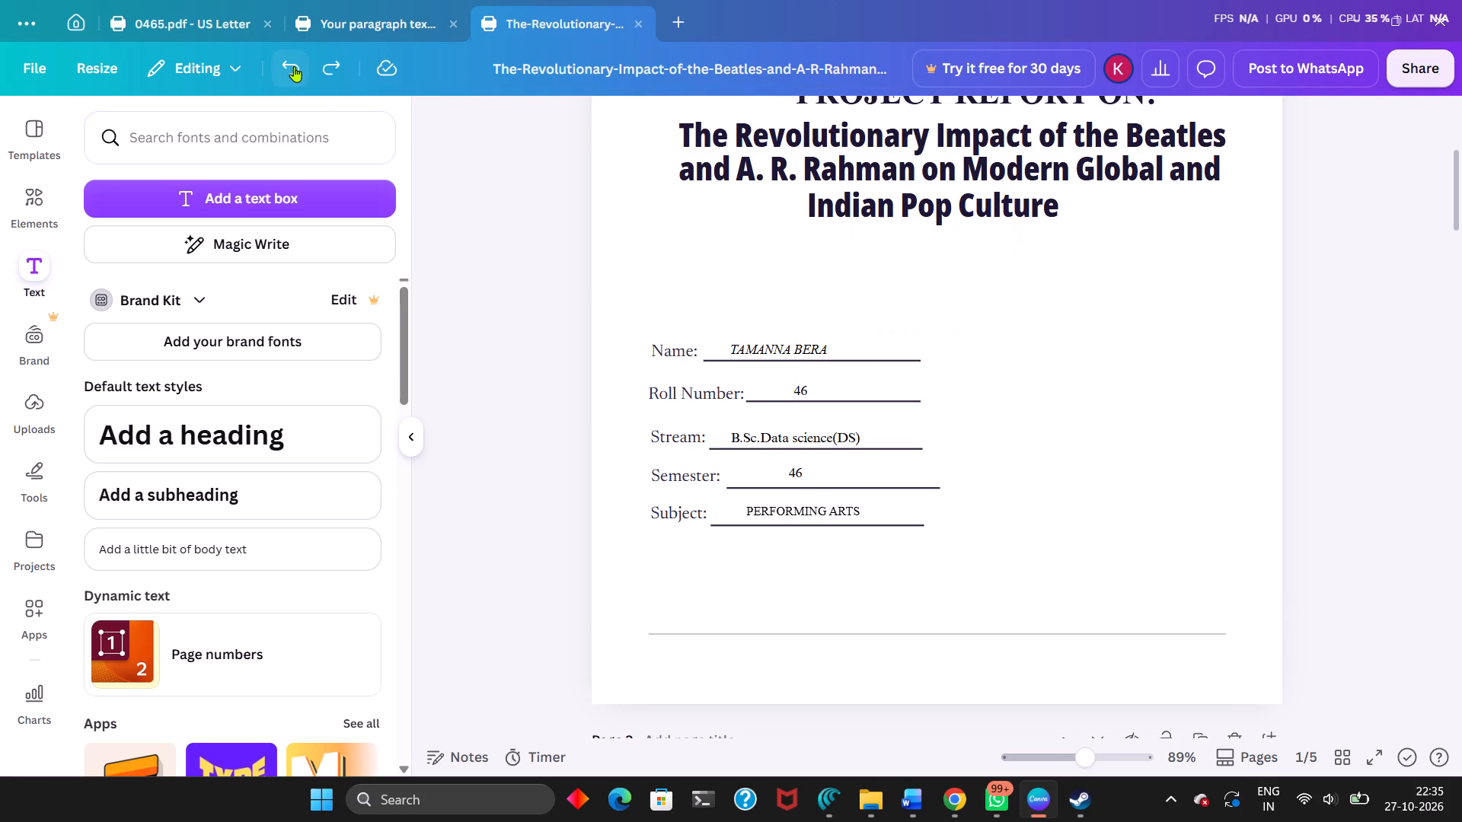
Replace the duplicated number on the Semester line with "1st".
{"action": "left_click", "coordinate": [294, 66]}
{"action": "left_click", "coordinate": [334, 59]}
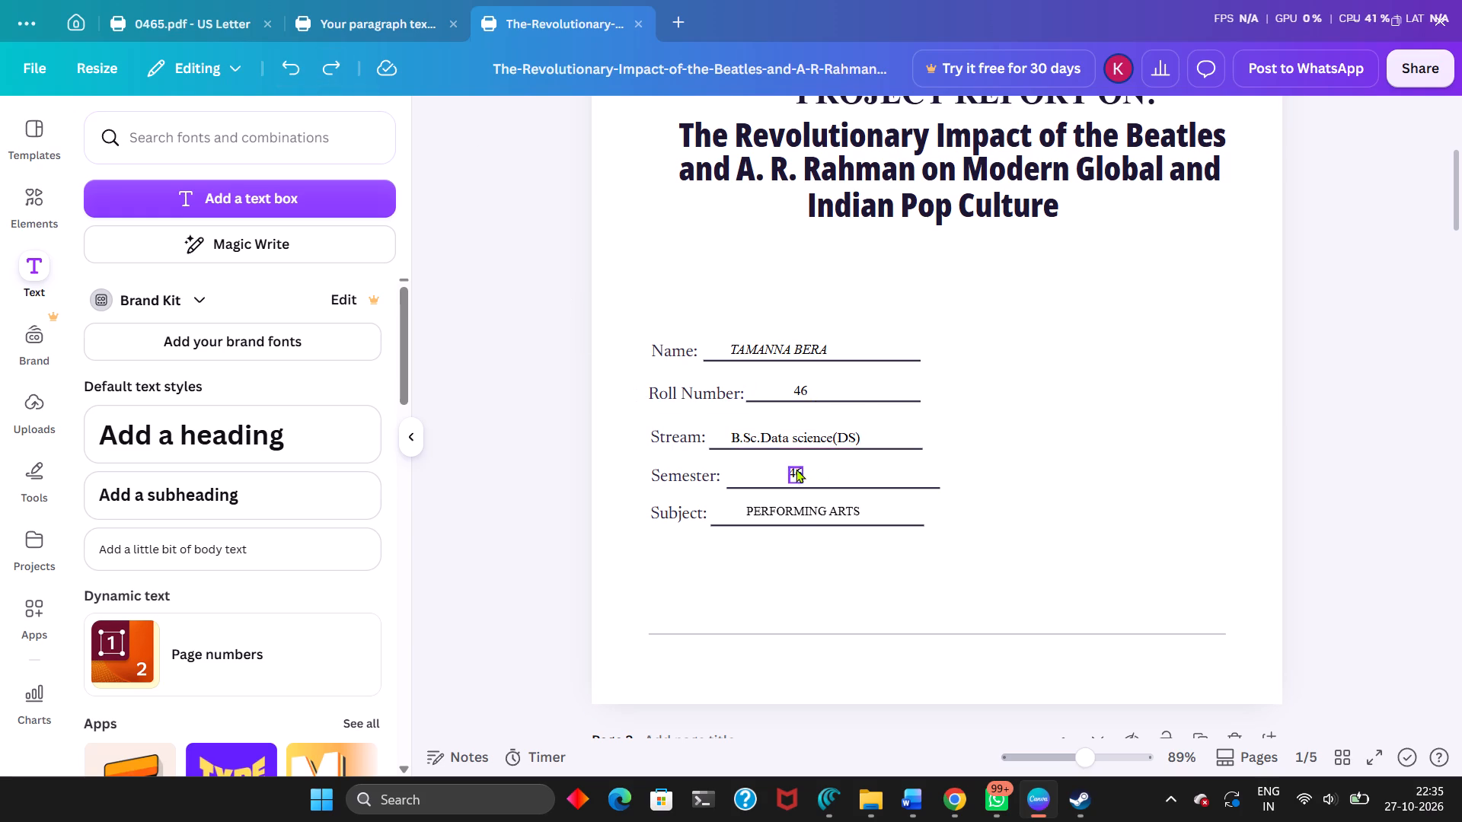
{"action": "double_click", "coordinate": [796, 469]}
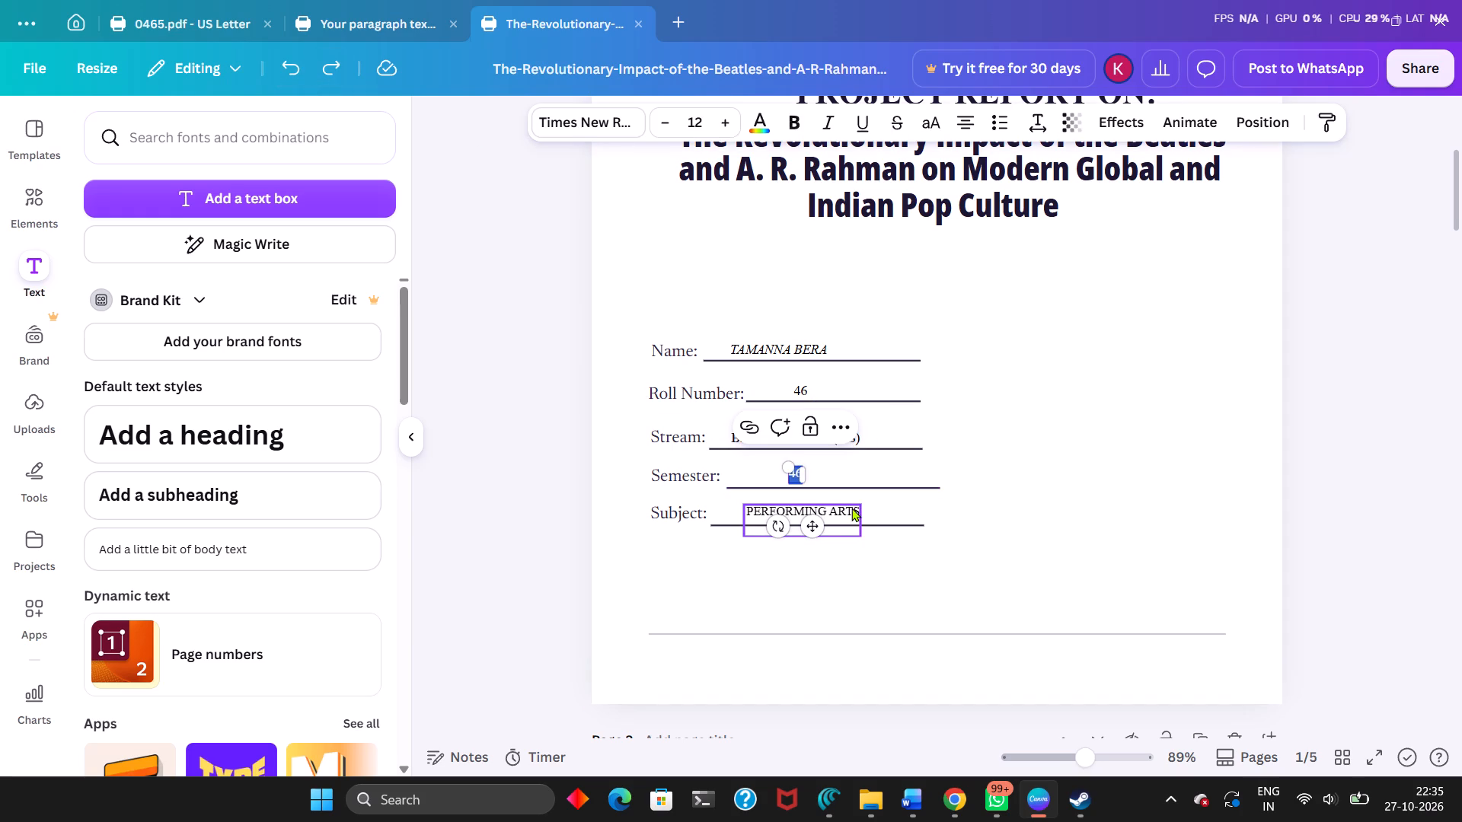
{"action": "key", "text": "1"}
{"action": "key", "text": "s"}
{"action": "key", "text": "t"}
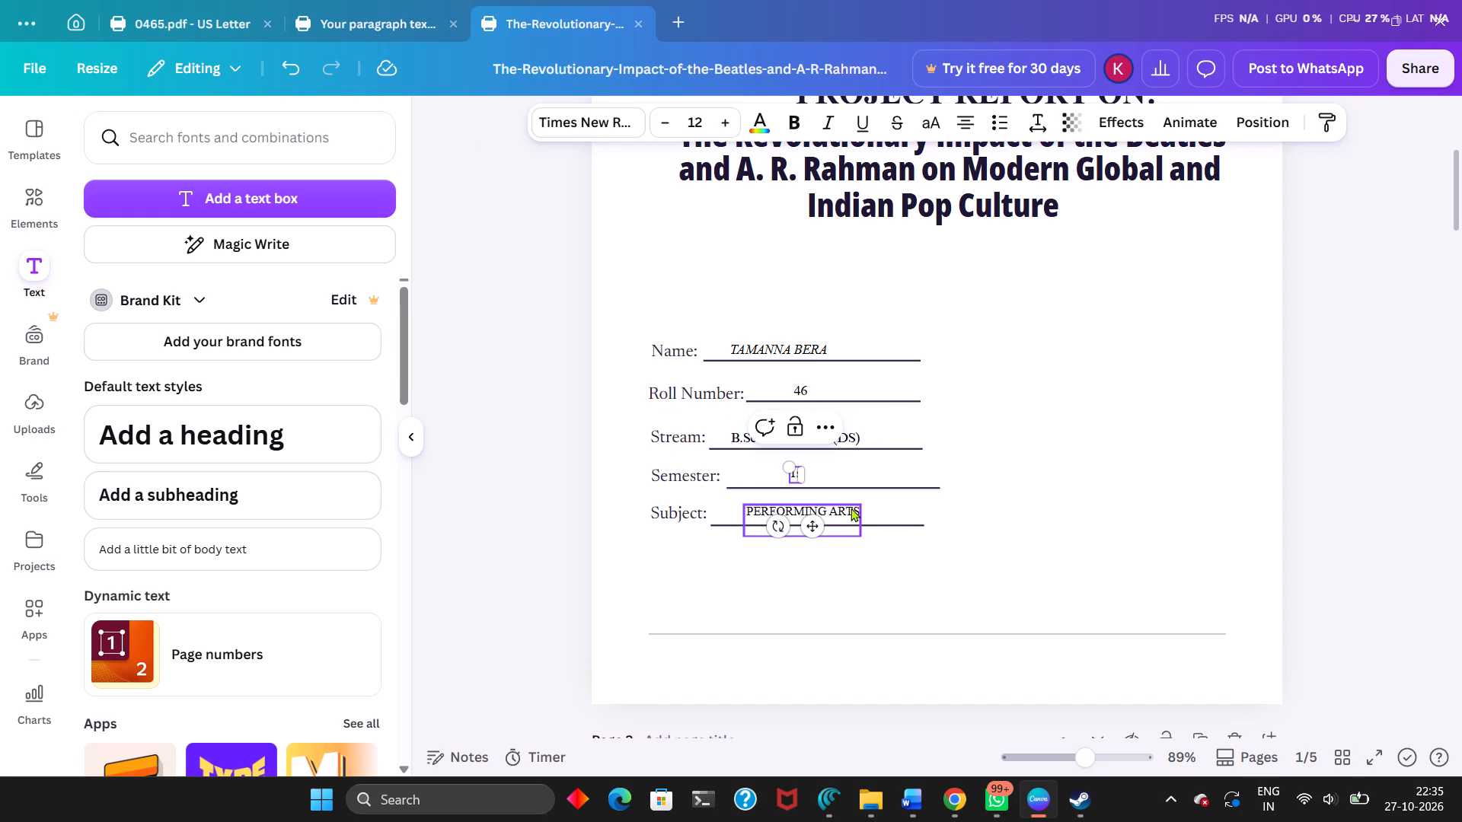
{"action": "left_click", "coordinate": [1058, 466]}
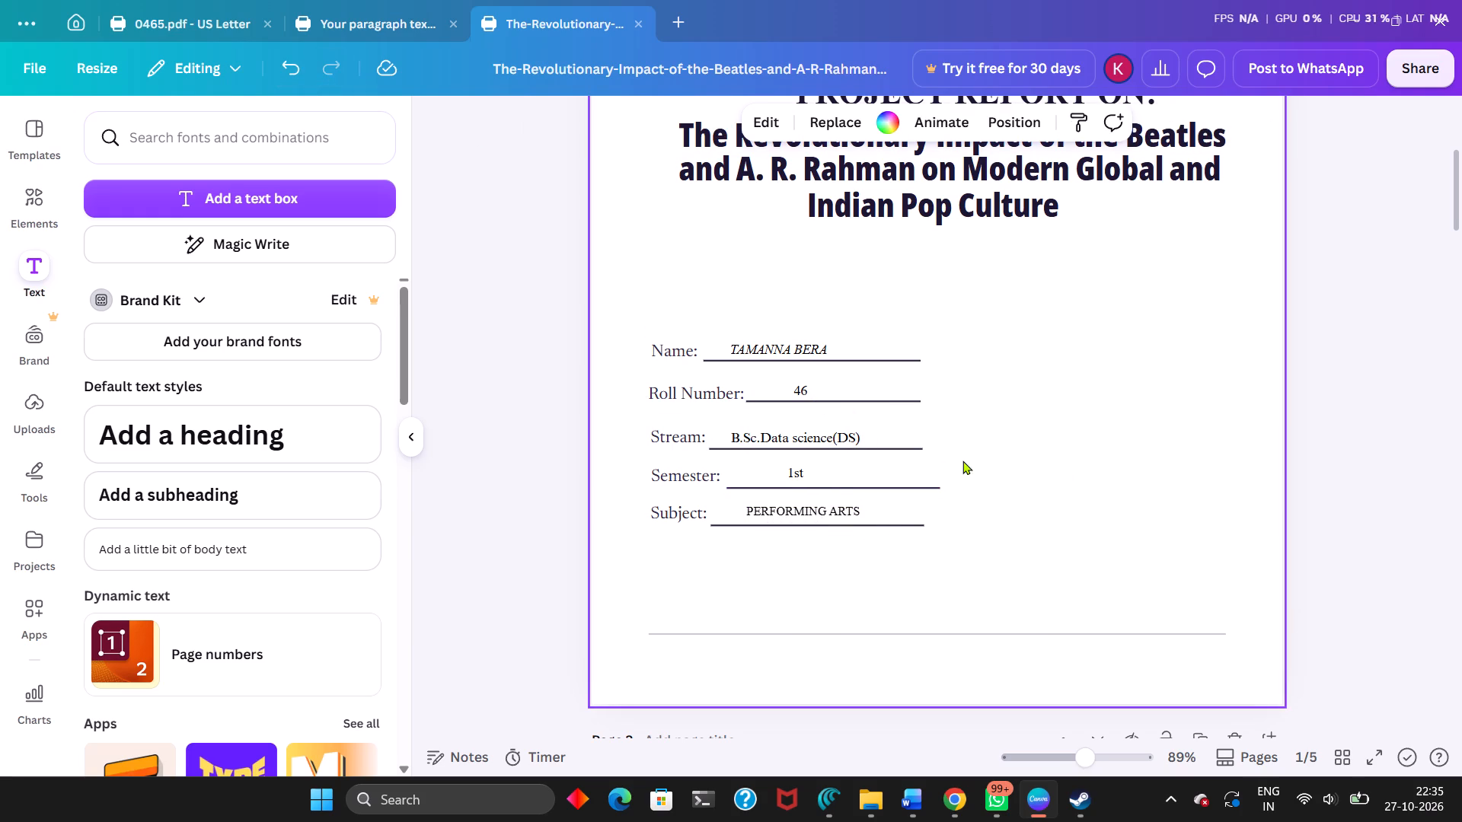
Nudge the "1st" value slightly along the Semester underline, level with its label.
{"action": "left_click_drag", "start_coordinate": [796, 470], "coordinate": [805, 473]}
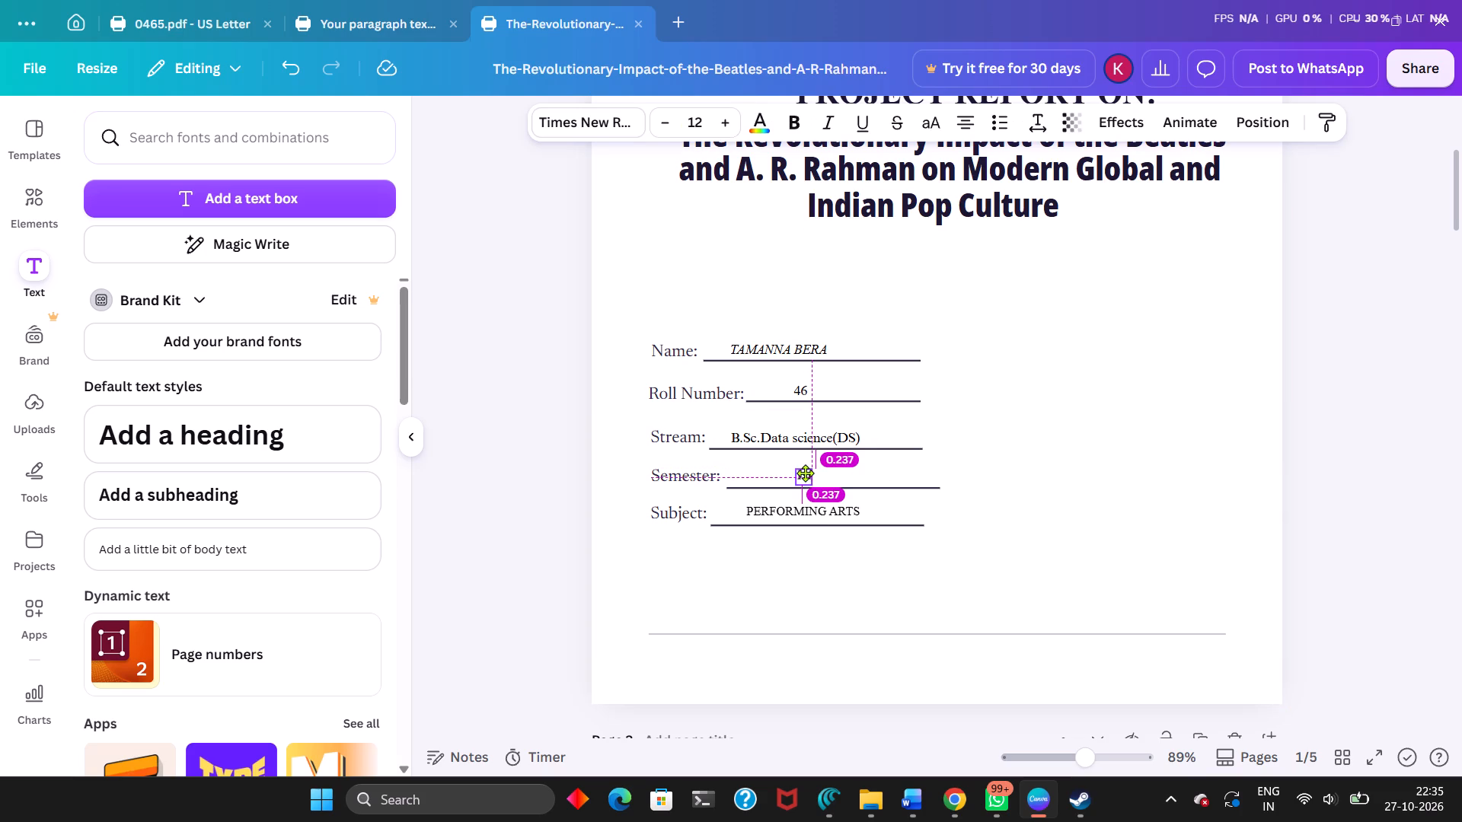
{"action": "left_click_drag", "start_coordinate": [805, 473], "coordinate": [807, 473]}
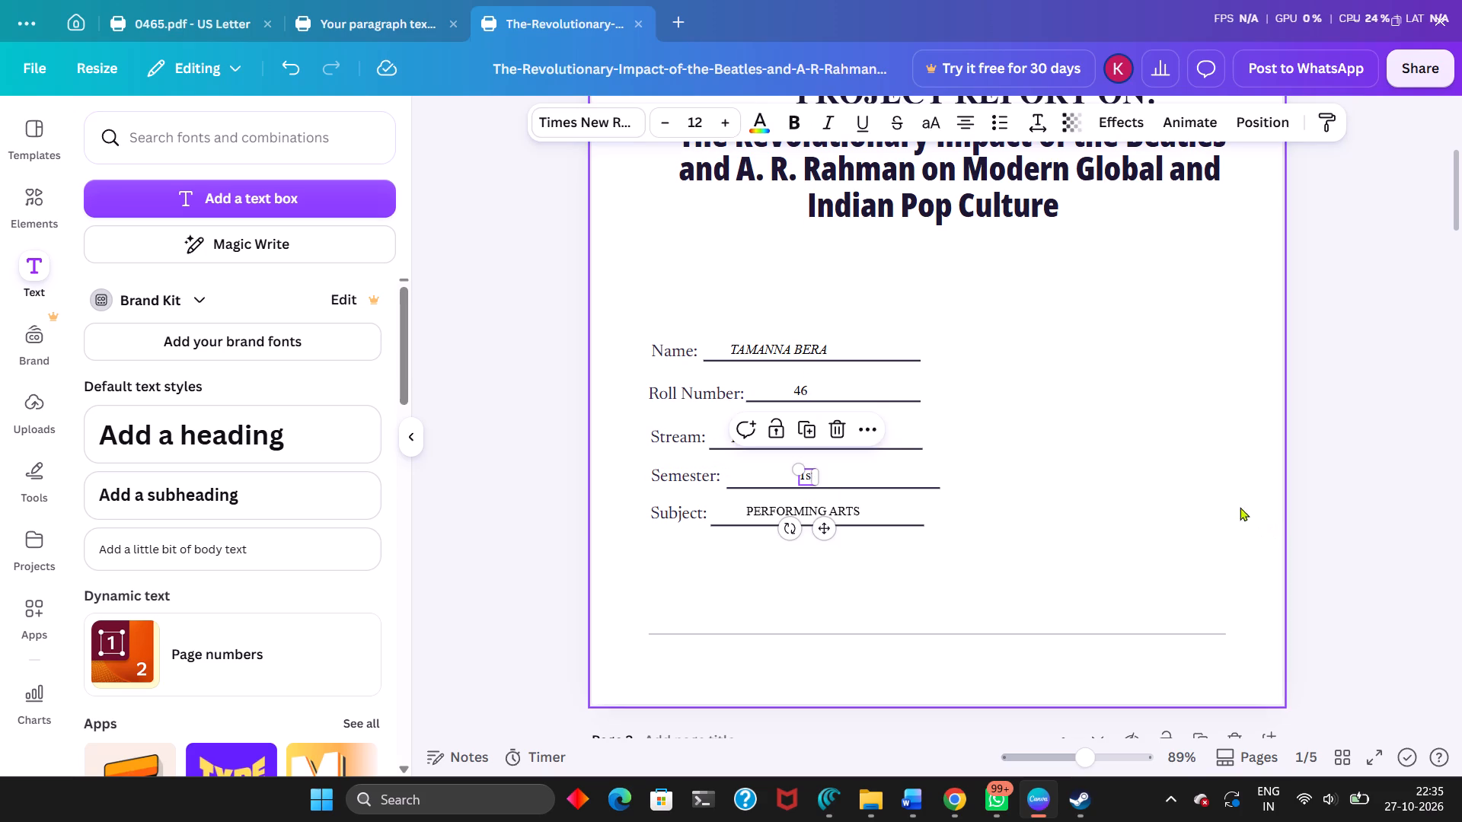
{"action": "left_click", "coordinate": [1190, 492]}
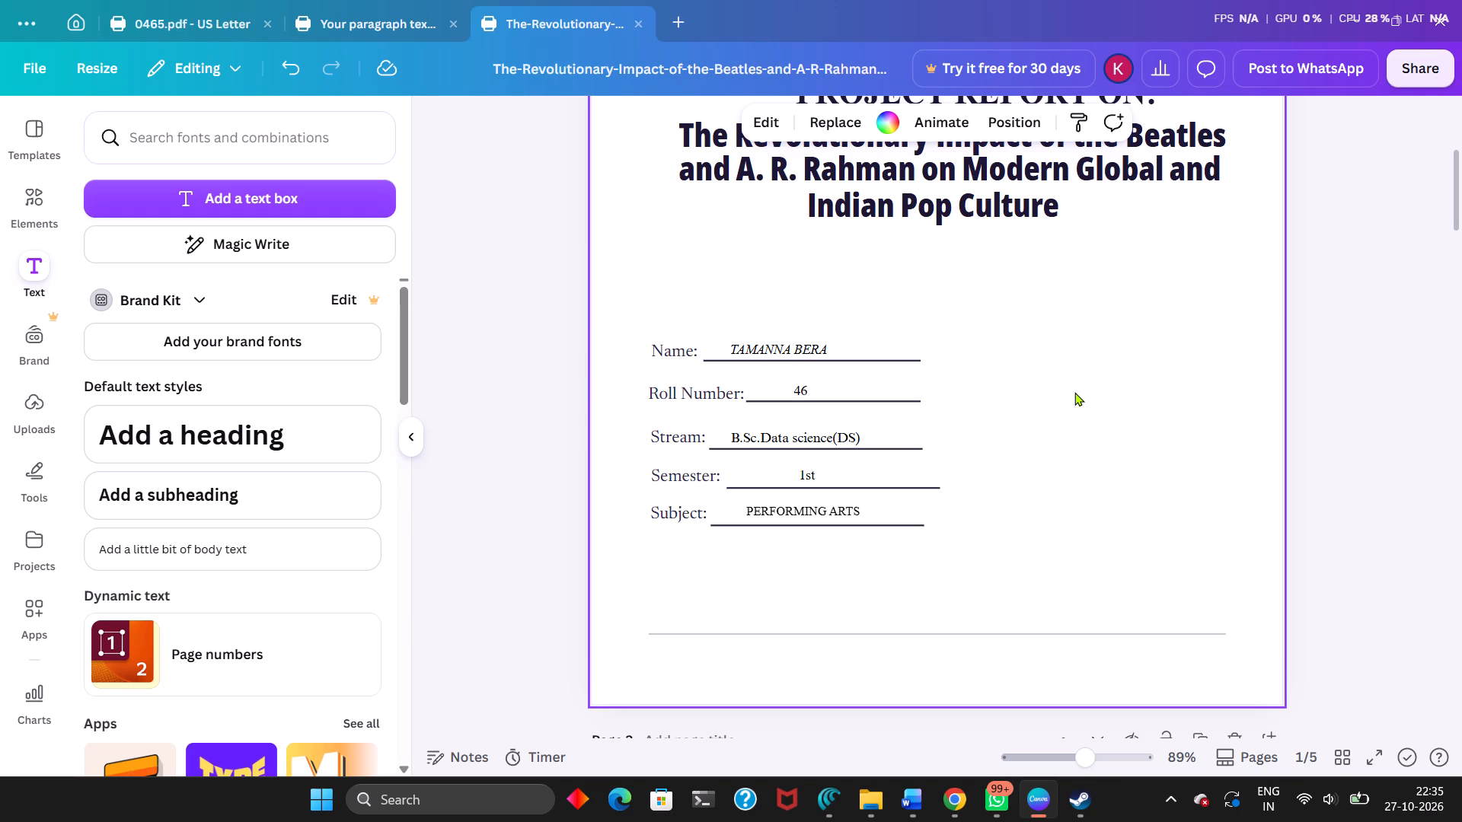
Review the whole project from the GNIT front page through to the end of page 5.
{"action": "scroll", "coordinate": [1074, 392], "scroll_direction": "up", "scroll_amount": 3}
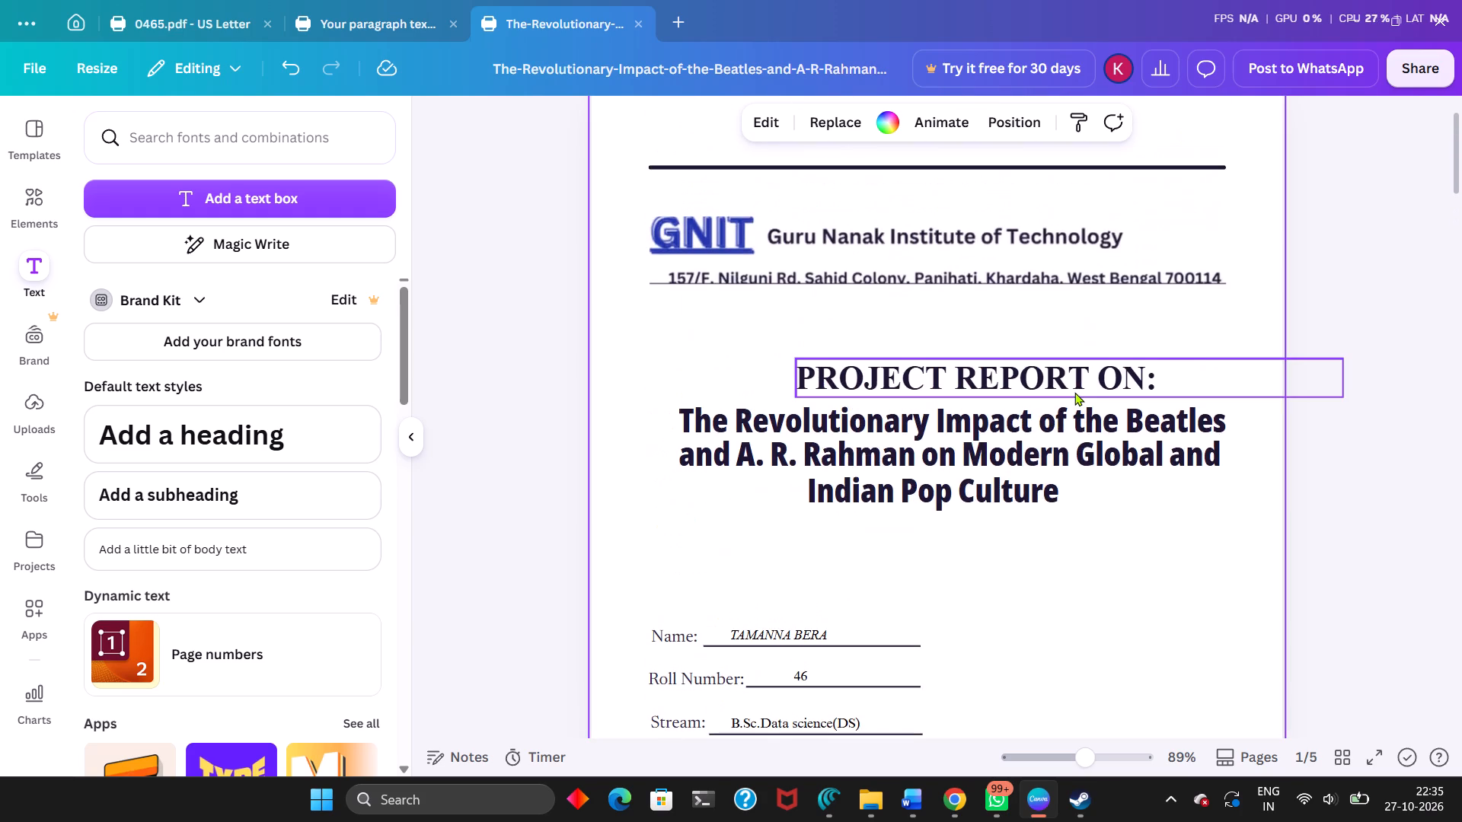
{"action": "scroll", "coordinate": [1074, 392], "scroll_direction": "up", "scroll_amount": 2}
{"action": "scroll", "coordinate": [1074, 390], "scroll_direction": "down", "scroll_amount": 8}
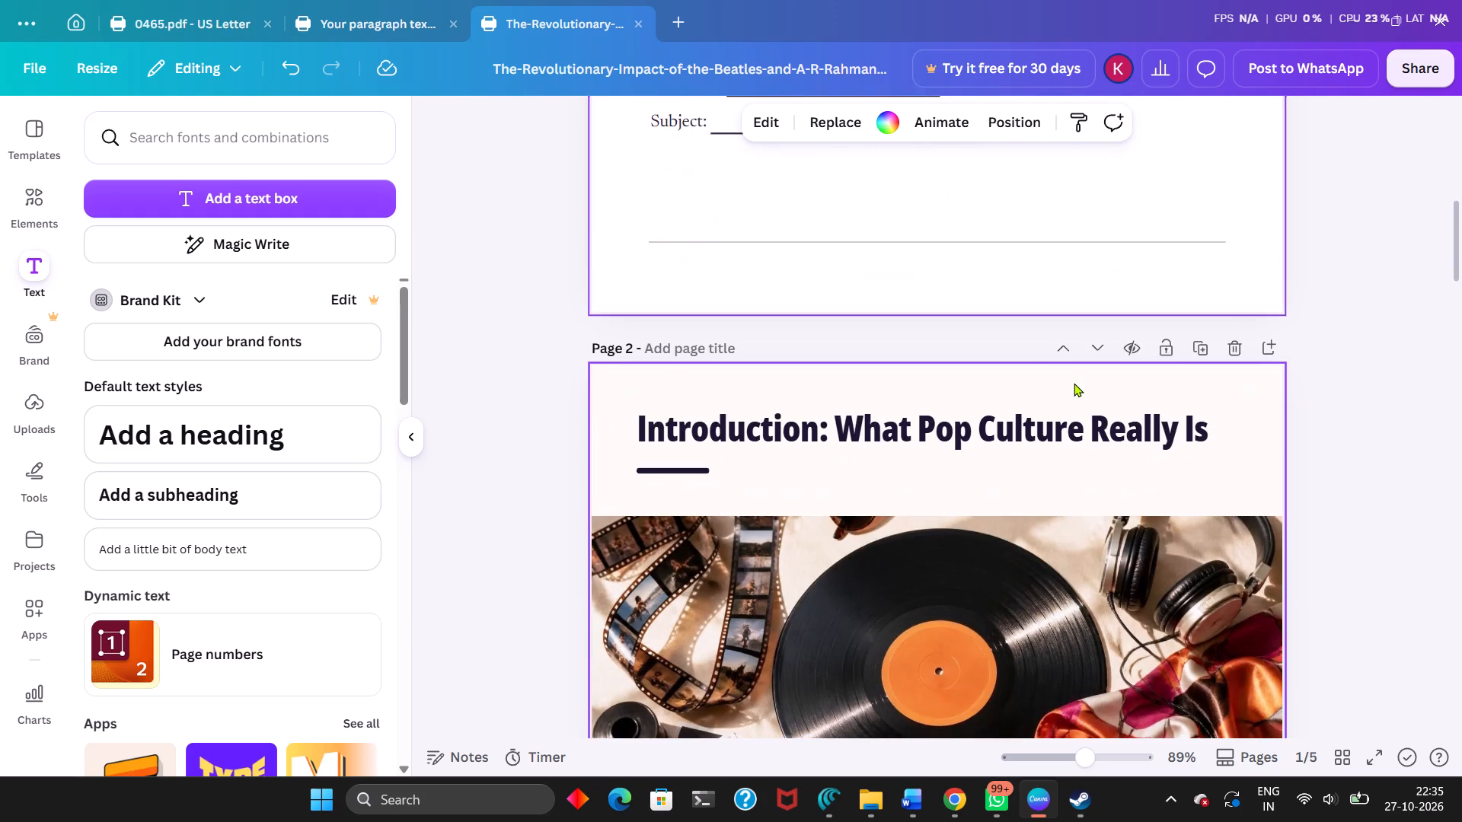
{"action": "scroll", "coordinate": [1073, 383], "scroll_direction": "down", "scroll_amount": 19}
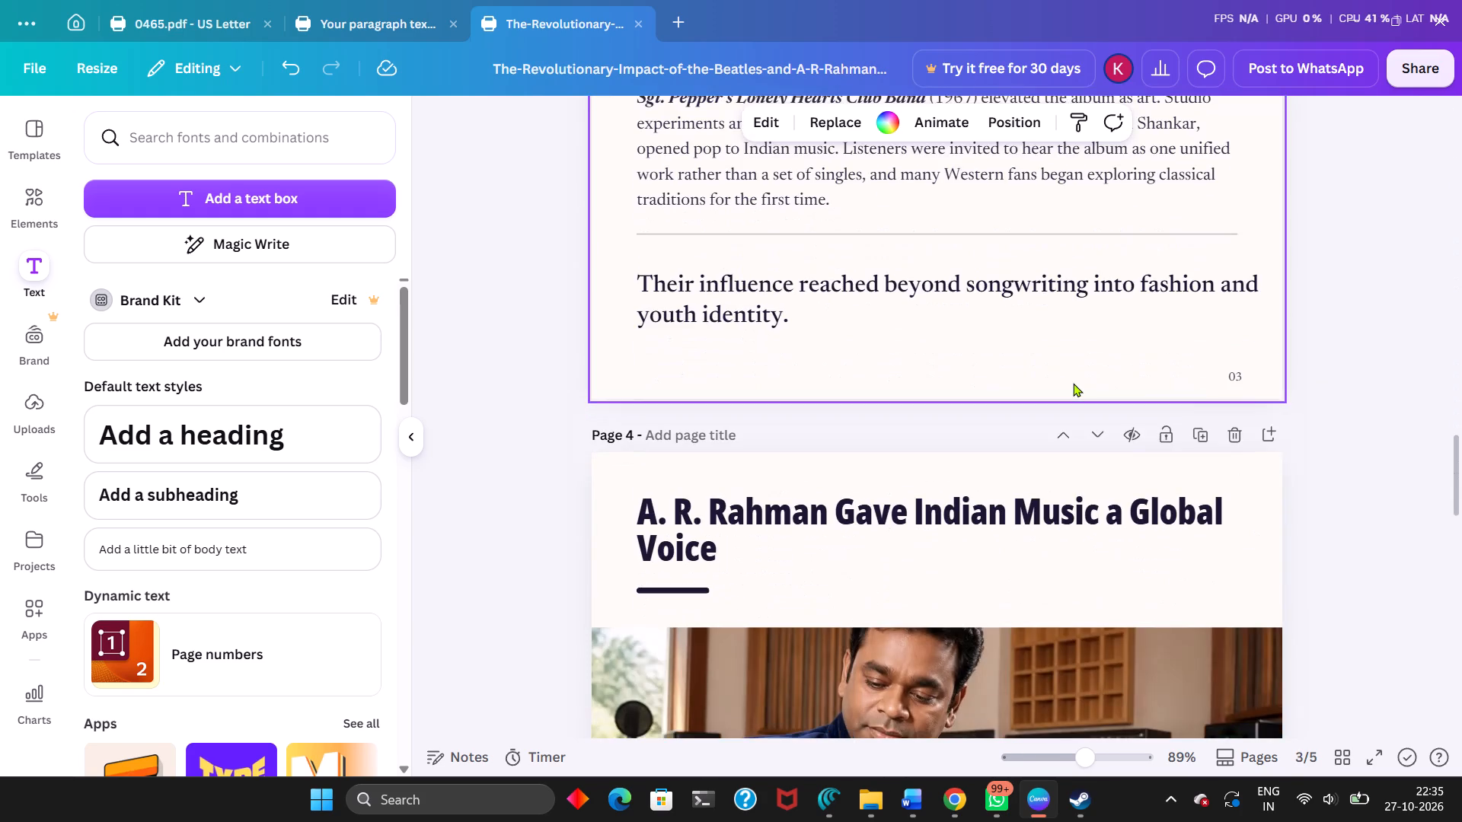
{"action": "scroll", "coordinate": [1073, 383], "scroll_direction": "down", "scroll_amount": 20}
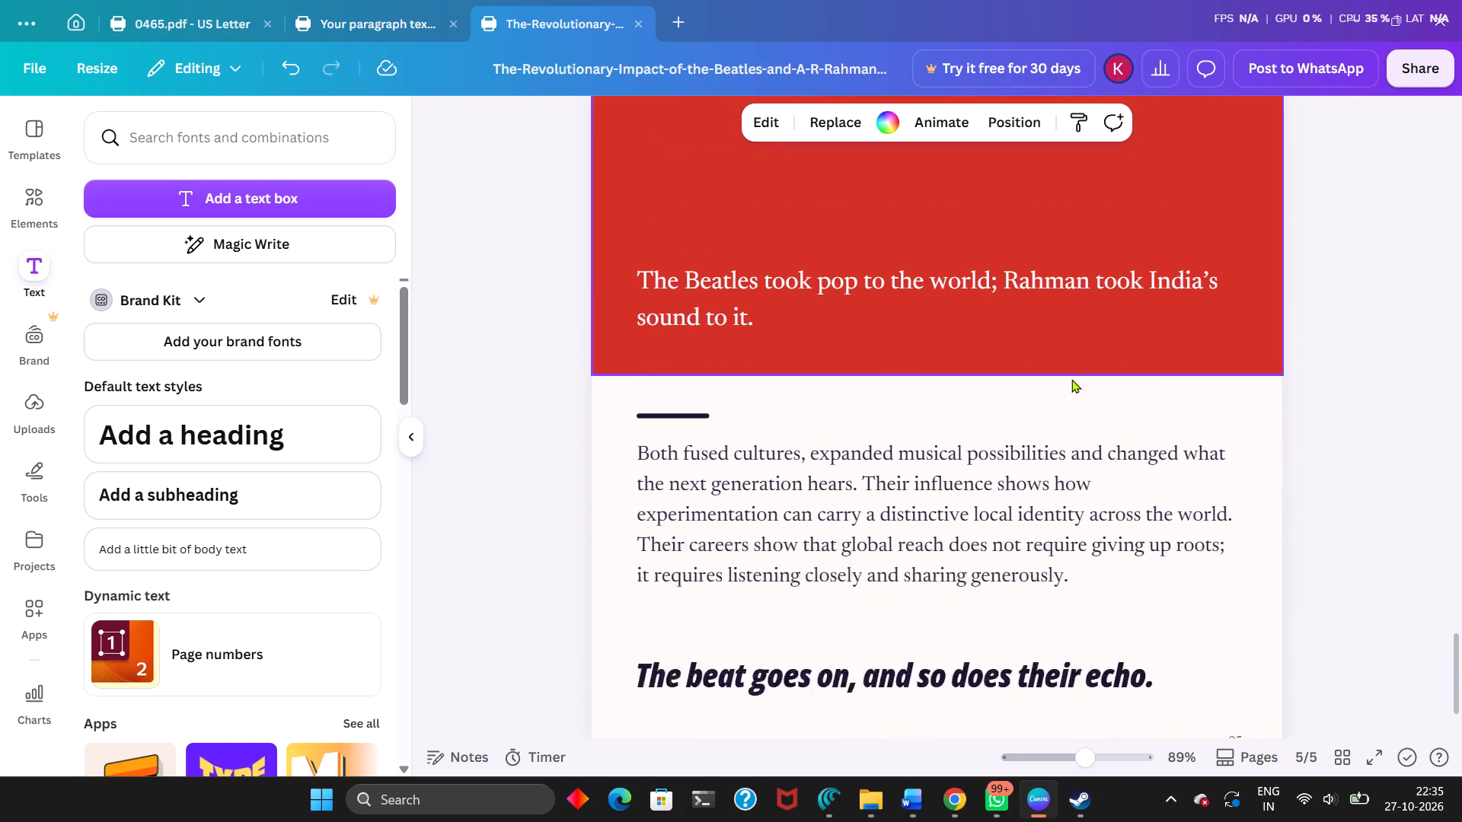
{"action": "scroll", "coordinate": [1071, 379], "scroll_direction": "down", "scroll_amount": 4}
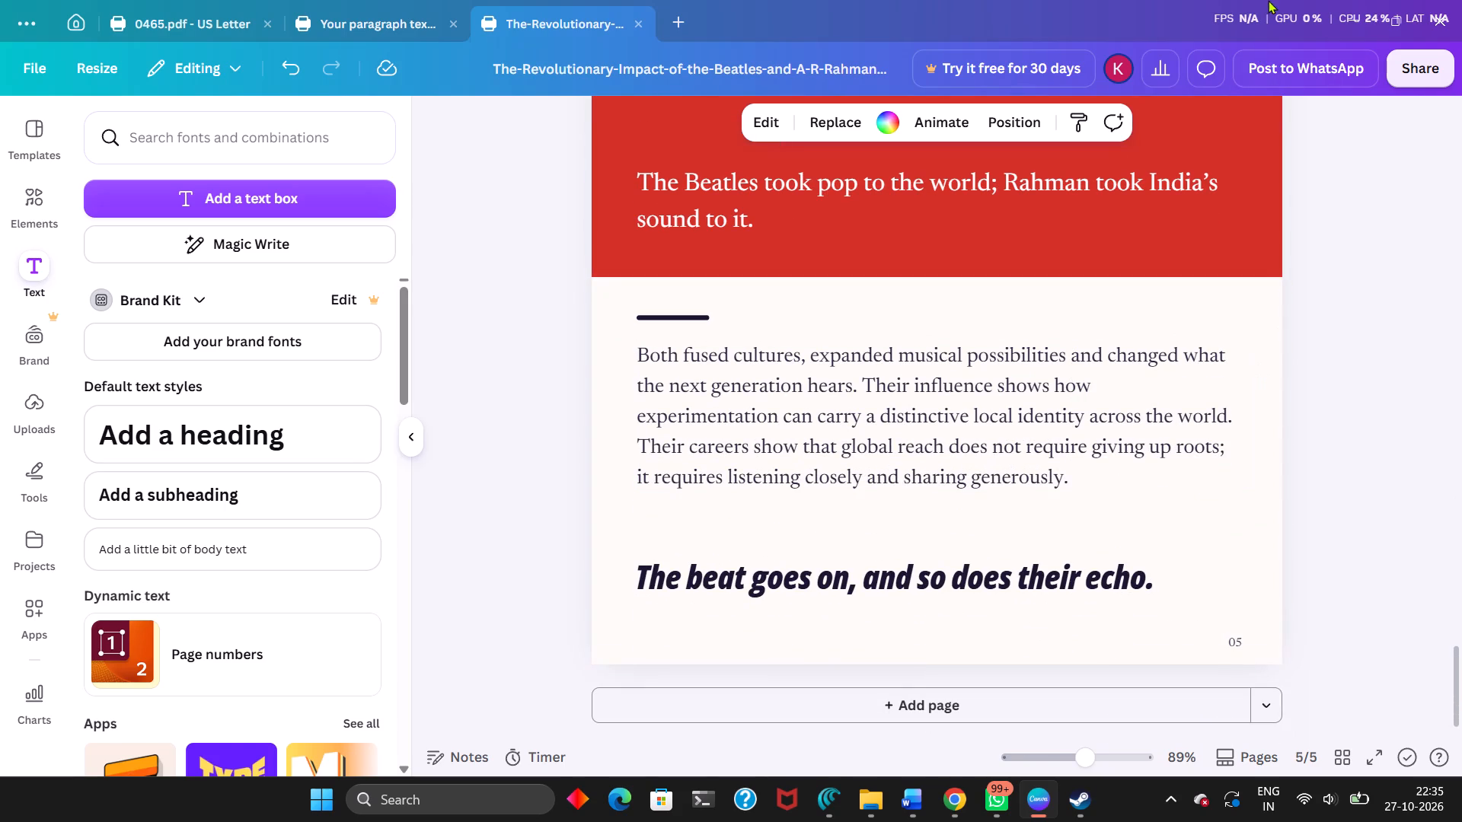
Switch to the project front page document in Word and check its student detail rows through the Subject line.
{"action": "left_click", "coordinate": [928, 801]}
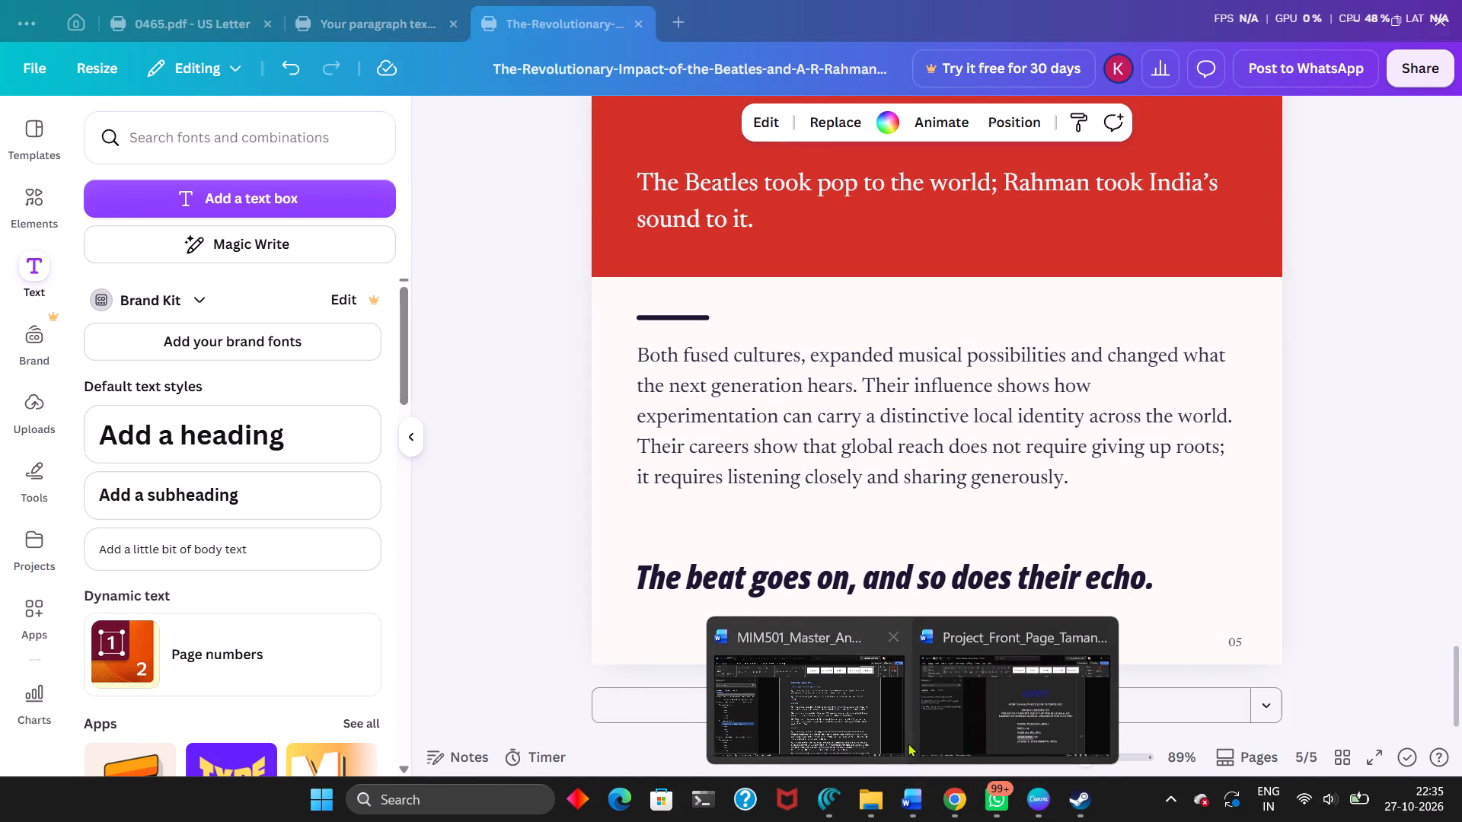
{"action": "left_click", "coordinate": [951, 700]}
{"action": "scroll", "coordinate": [1033, 535], "scroll_direction": "down", "scroll_amount": 1}
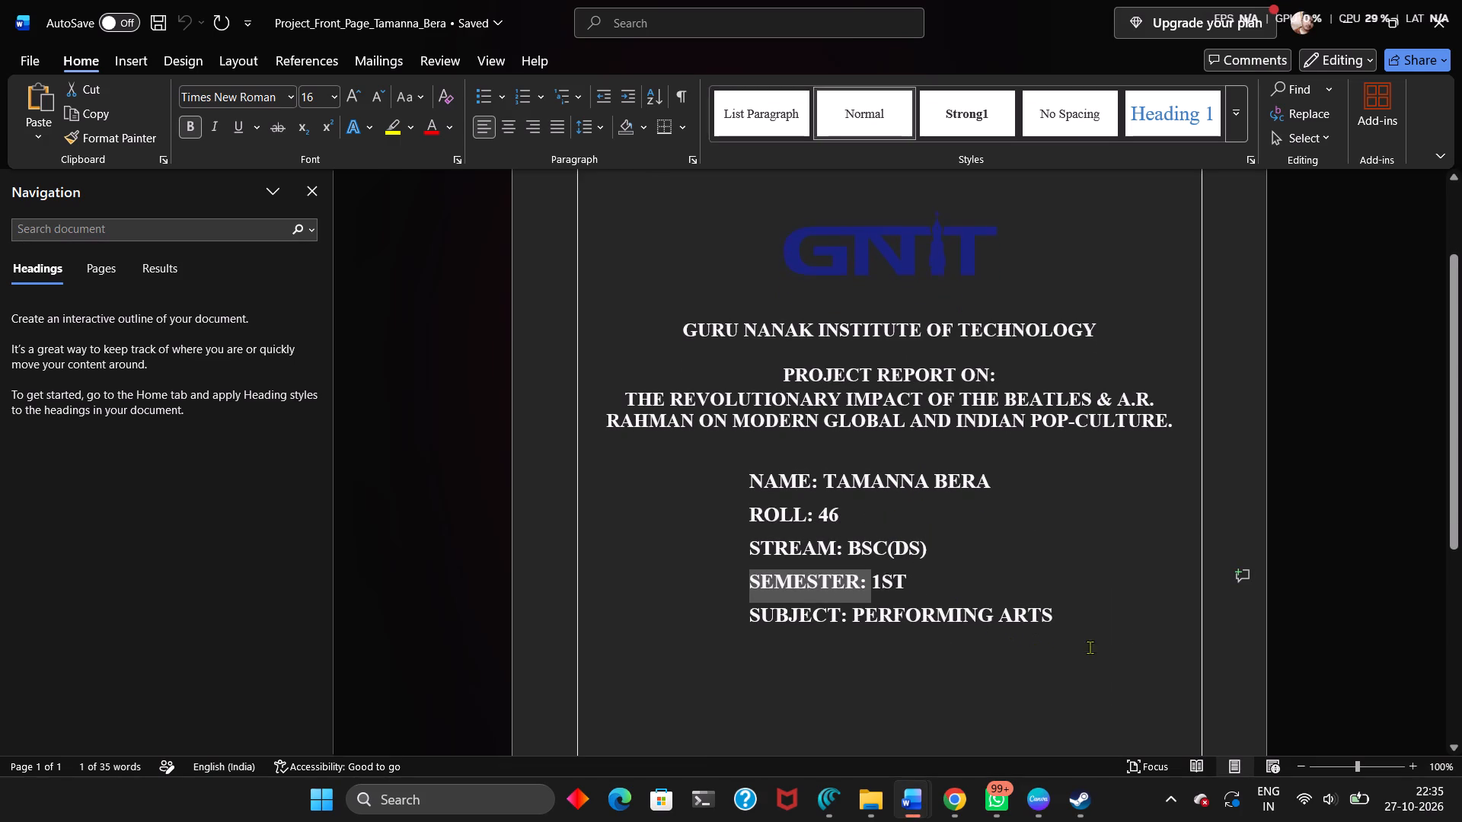
{"action": "left_click", "coordinate": [1093, 677]}
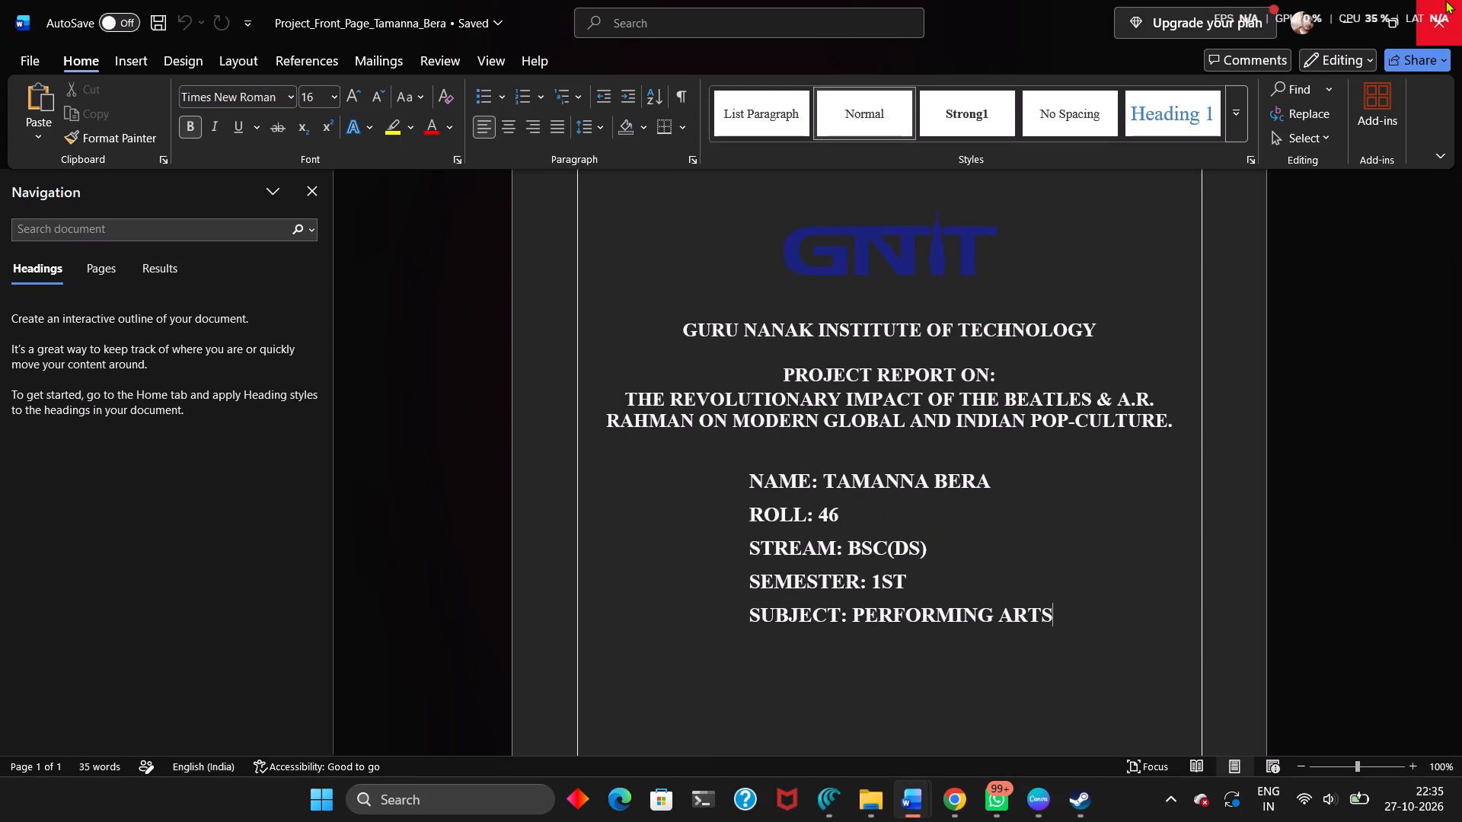
Close the project front page document in Word and return to the Beatles and A.R. Rahman report in Canva.
{"action": "left_click", "coordinate": [1445, 0]}
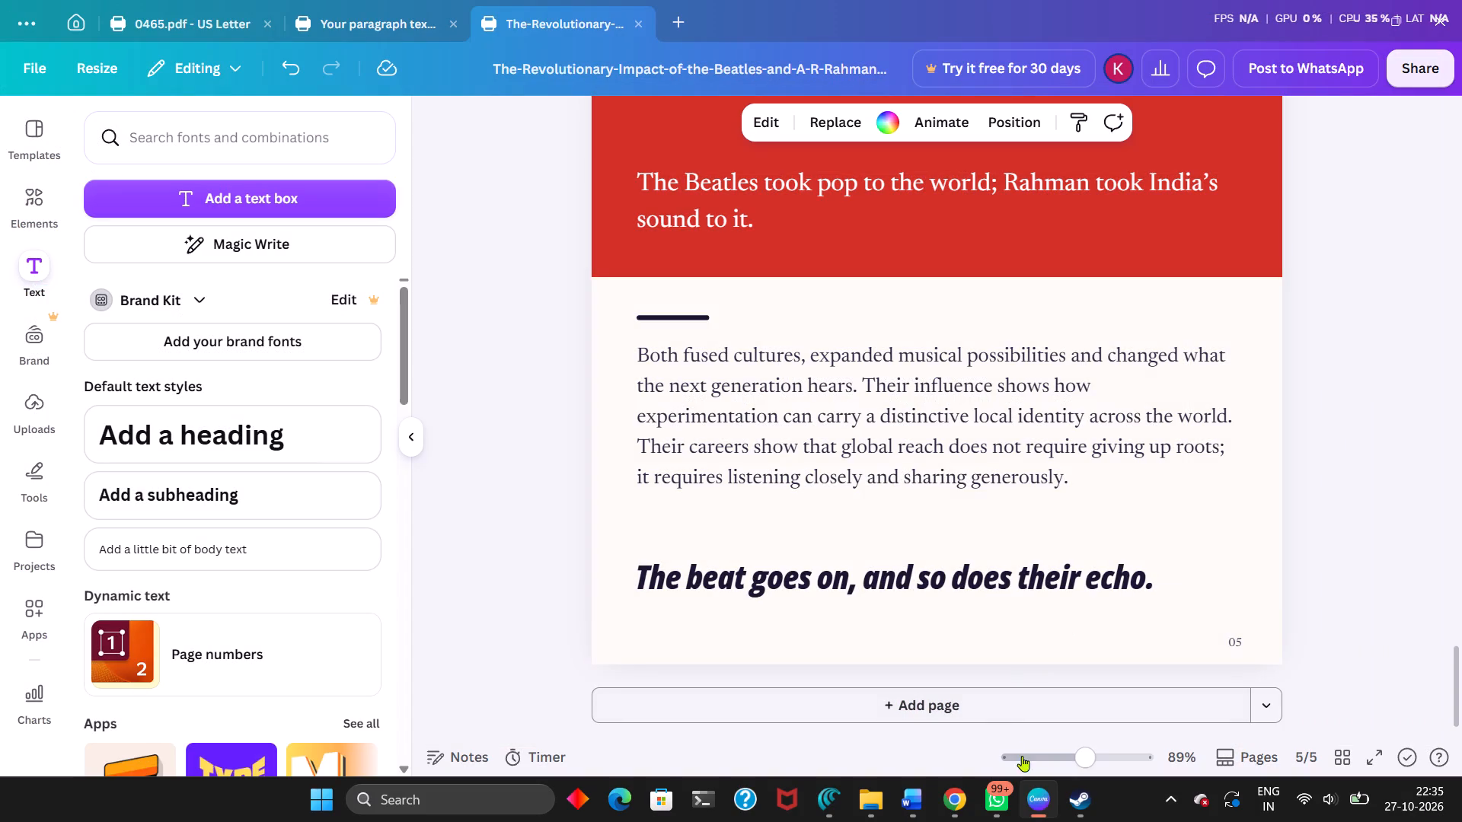
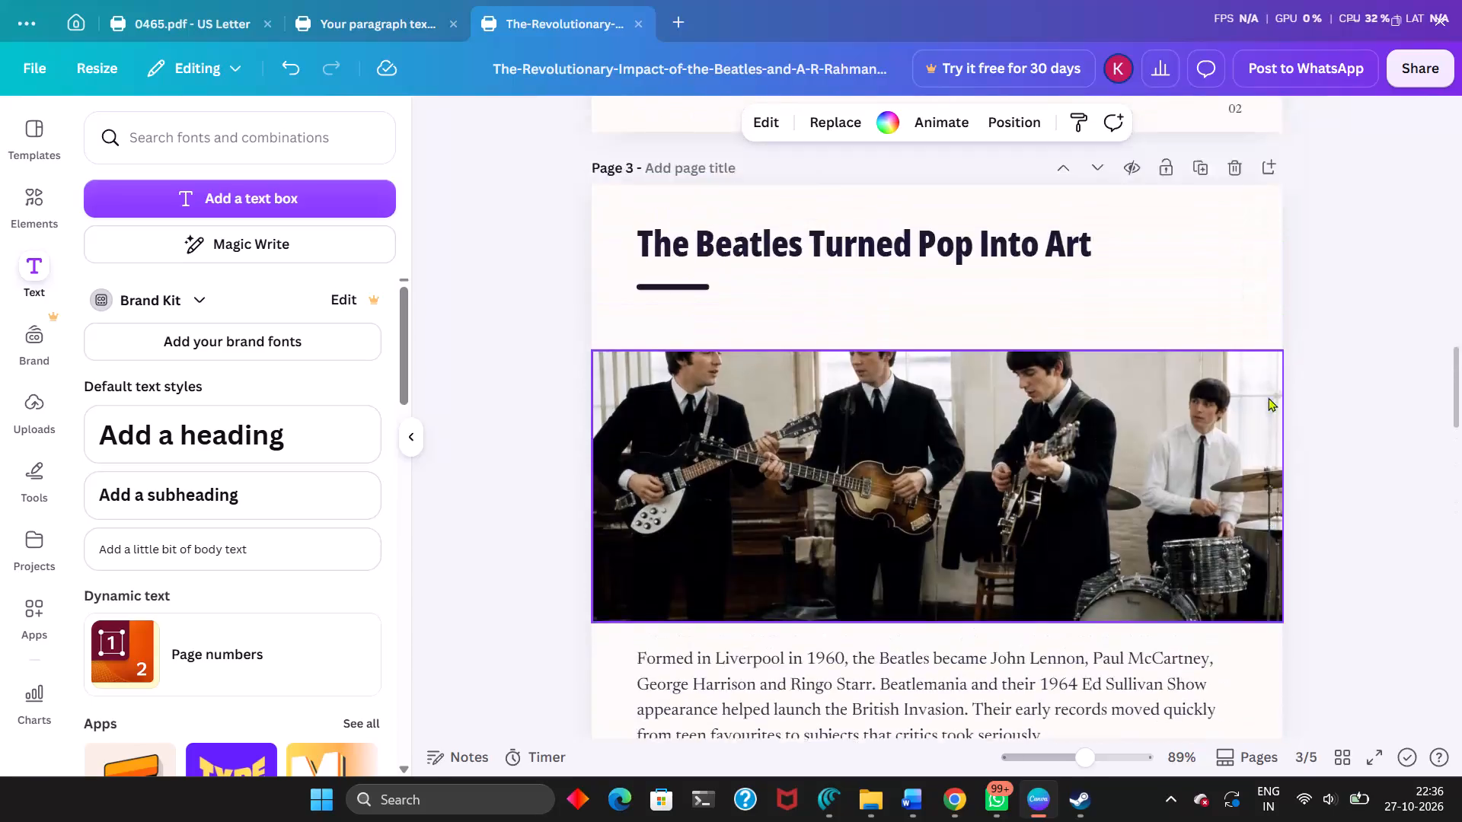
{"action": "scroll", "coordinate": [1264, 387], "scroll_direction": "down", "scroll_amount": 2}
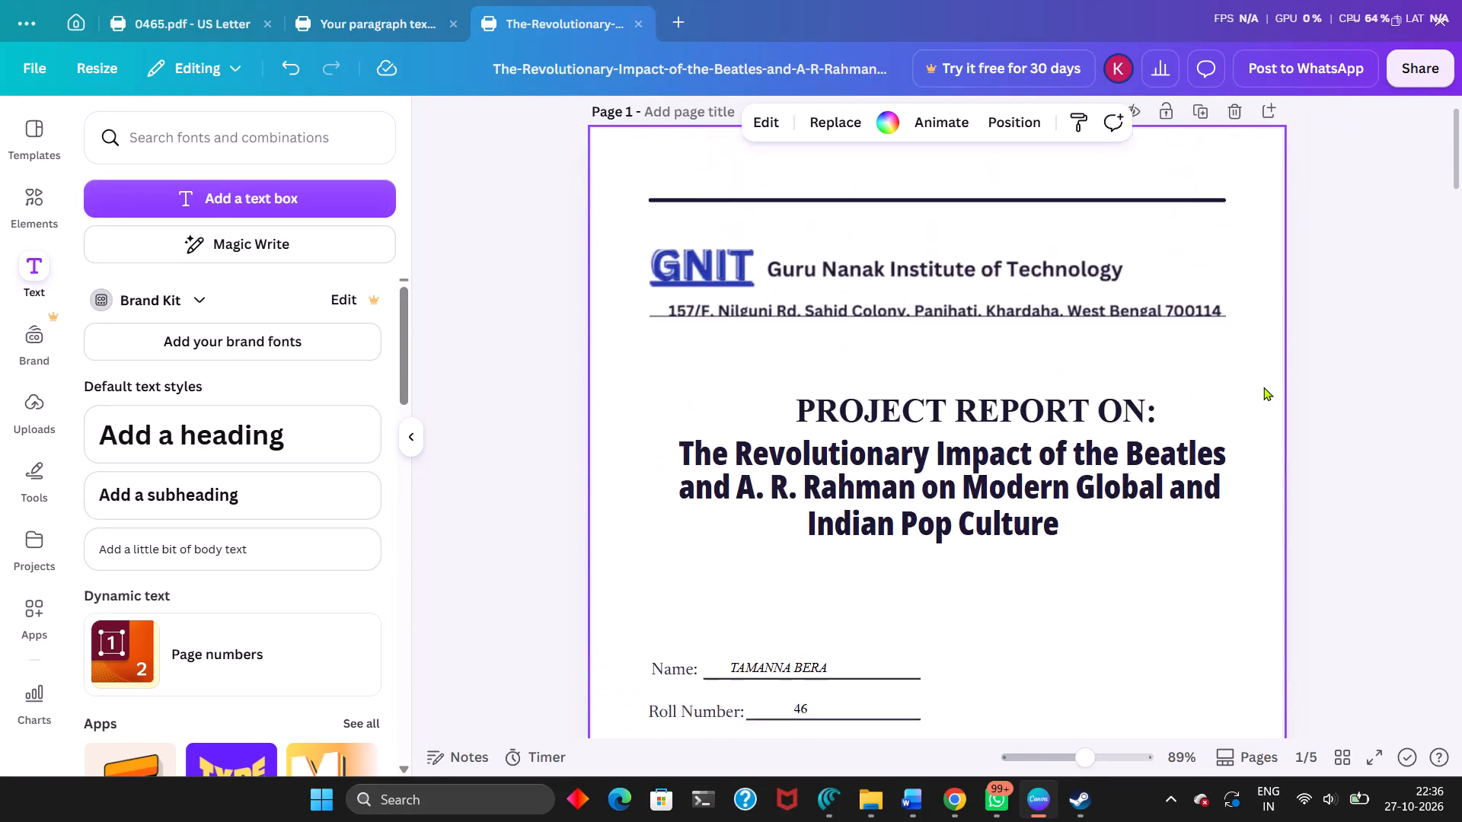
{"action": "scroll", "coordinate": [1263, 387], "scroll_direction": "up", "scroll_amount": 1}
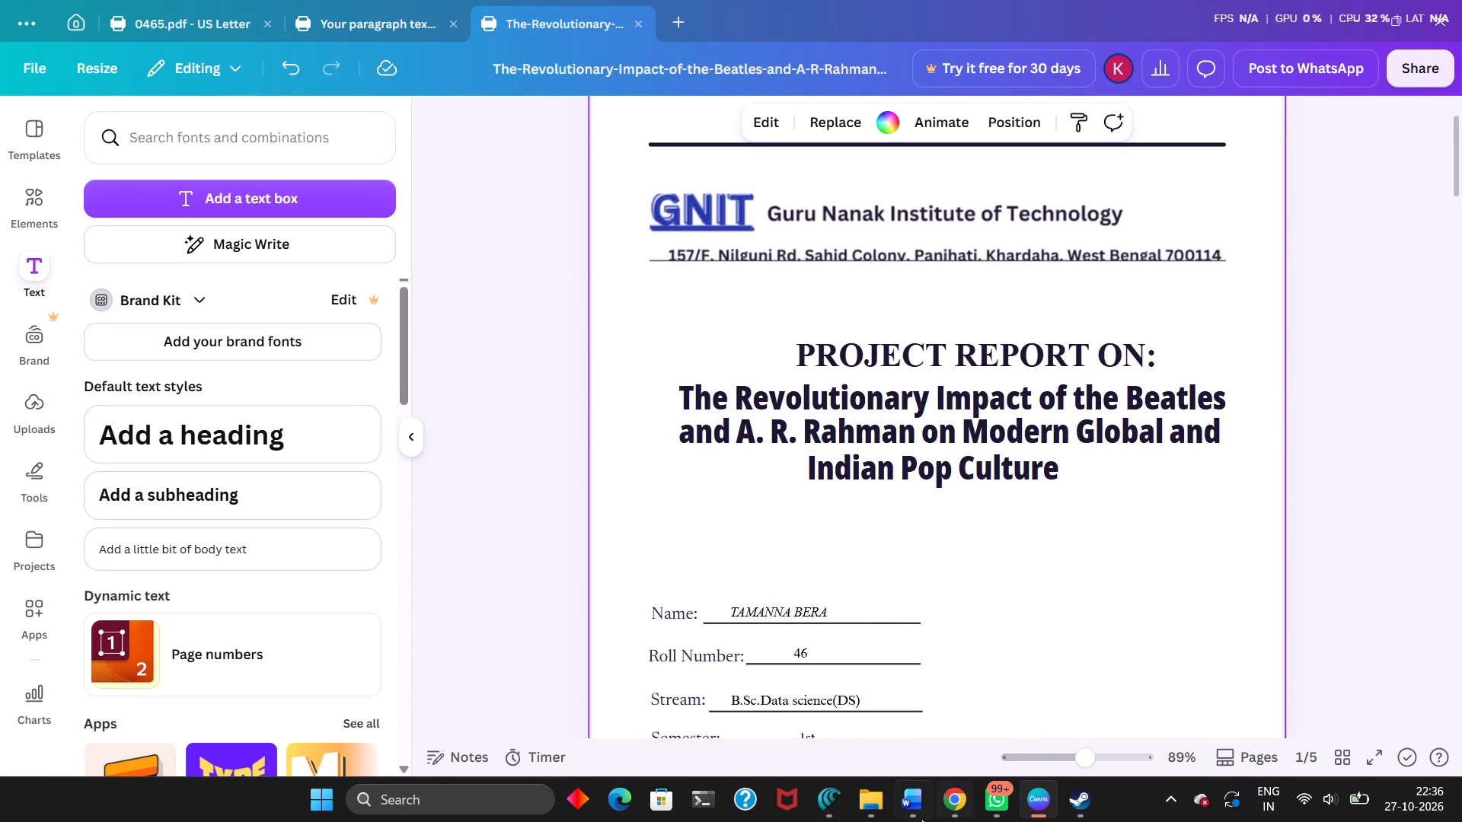
Switch to File Explorer and delete the ten AnimePahe Jigokuraku episode videos, 14 through 23, from the Downloads folder.
{"action": "left_click", "coordinate": [873, 792]}
{"action": "scroll", "coordinate": [532, 358], "scroll_direction": "down", "scroll_amount": 1}
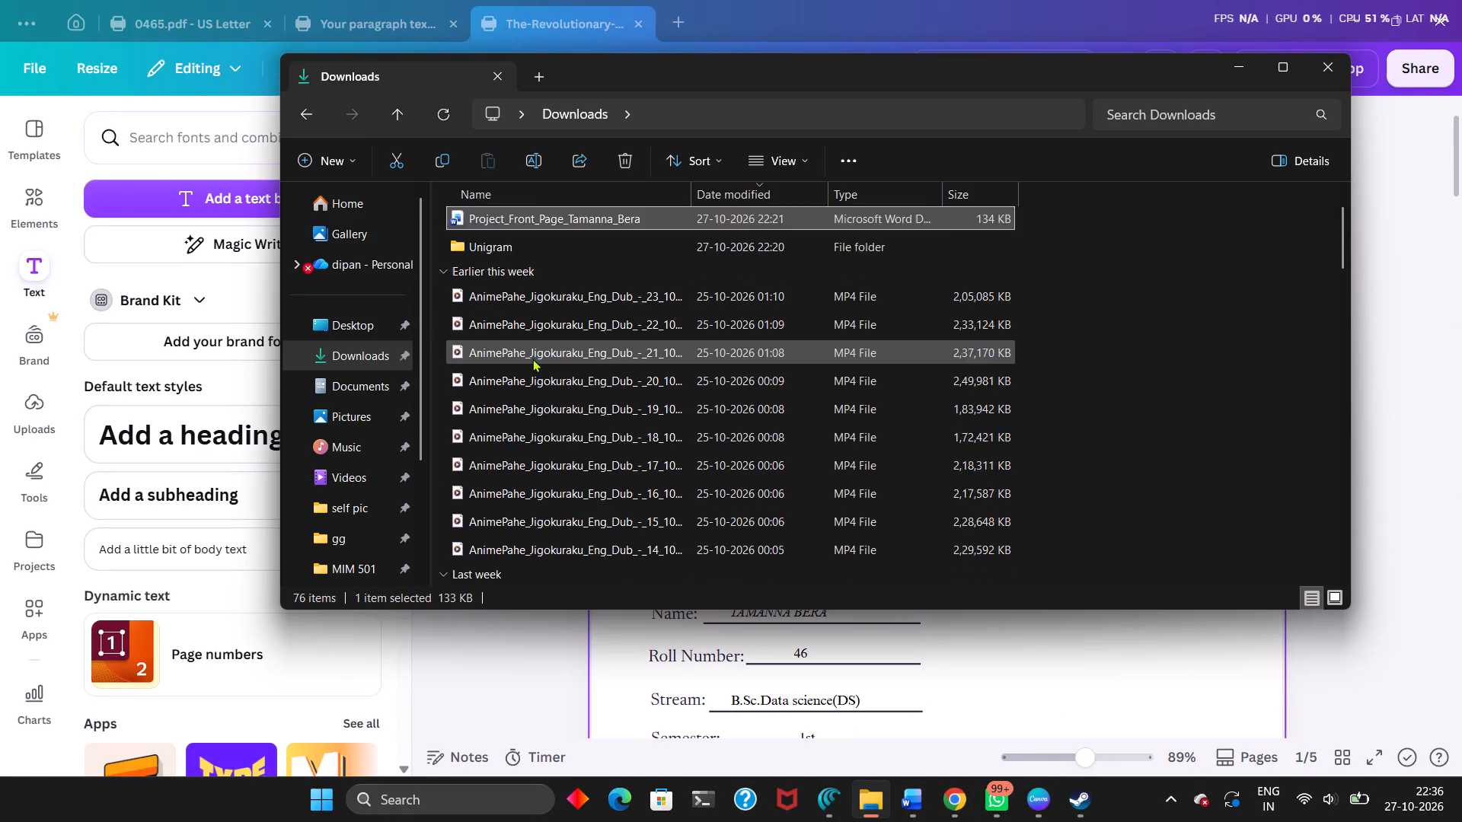
{"action": "scroll", "coordinate": [532, 358], "scroll_direction": "down", "scroll_amount": 1}
{"action": "left_click_drag", "start_coordinate": [1034, 467], "coordinate": [927, 357]}
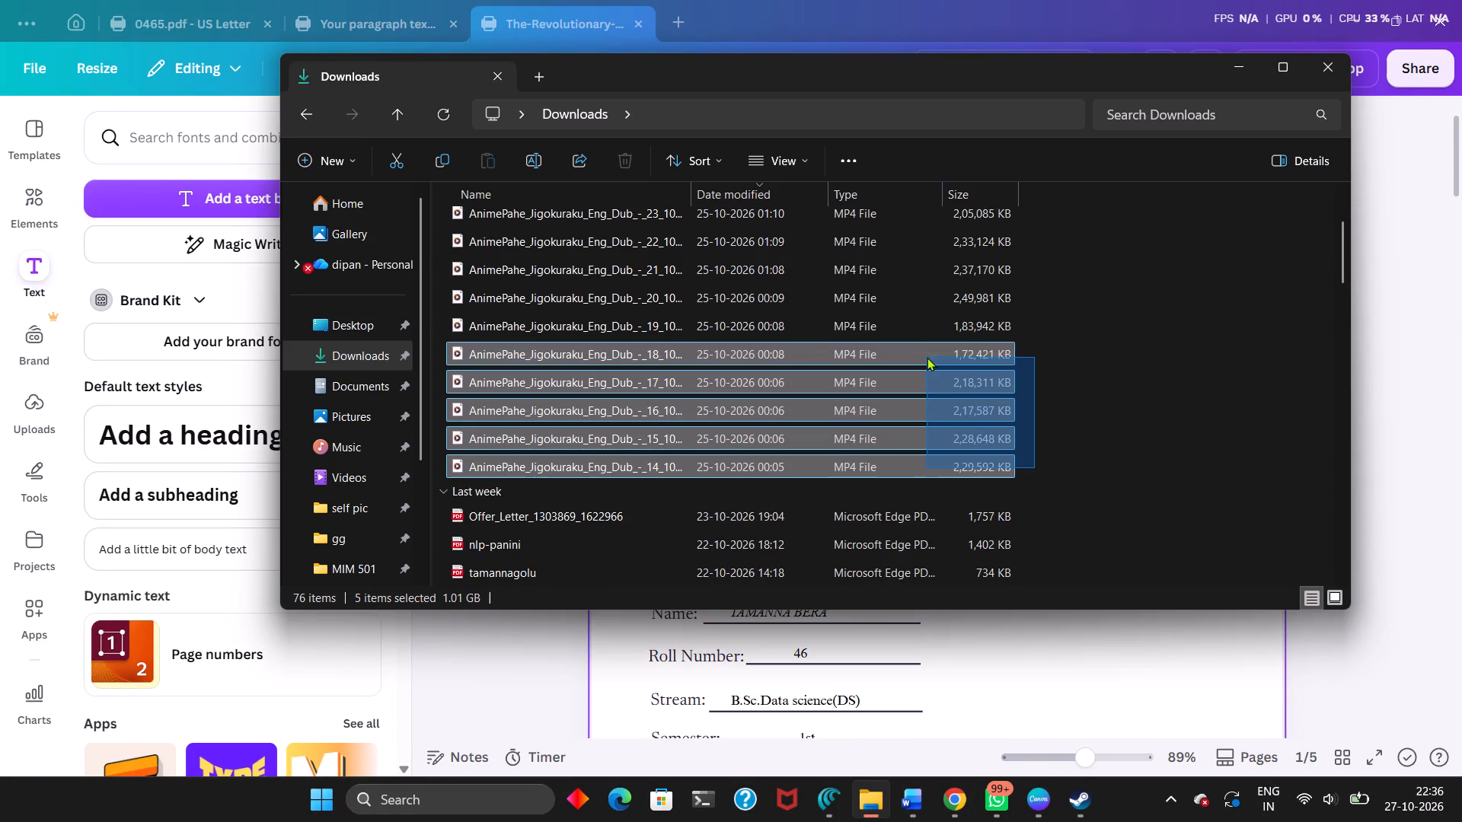
{"action": "left_click_drag", "start_coordinate": [927, 357], "coordinate": [908, 260]}
{"action": "scroll", "coordinate": [927, 356], "scroll_direction": "up", "scroll_amount": 1}
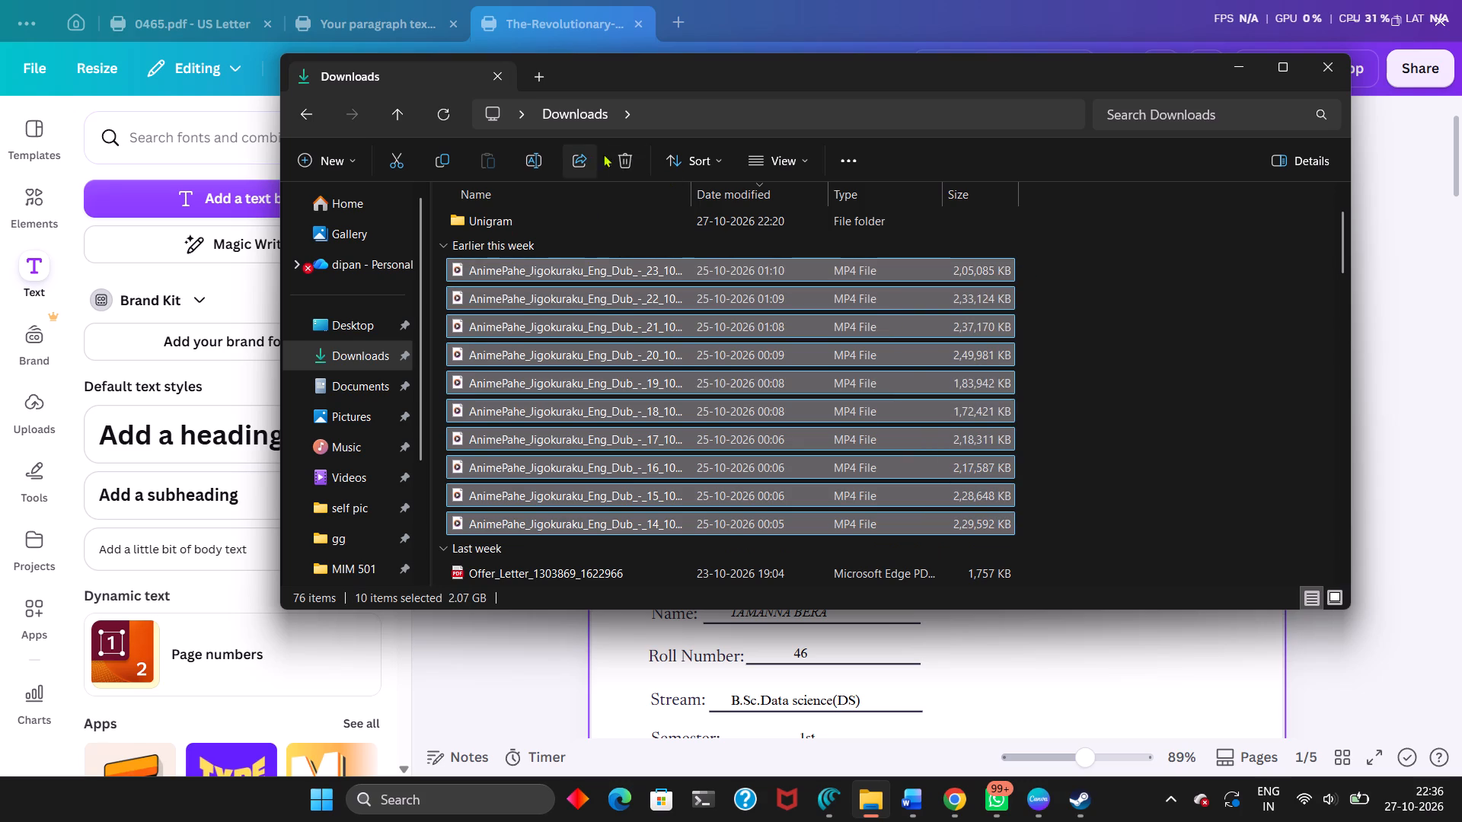
{"action": "left_click", "coordinate": [631, 158]}
Empty the Unigram folder in Downloads by deleting the WhatsApp image, the Revolutionary-Impact PNG and the three MP4 videos.
{"action": "double_click", "coordinate": [554, 221]}
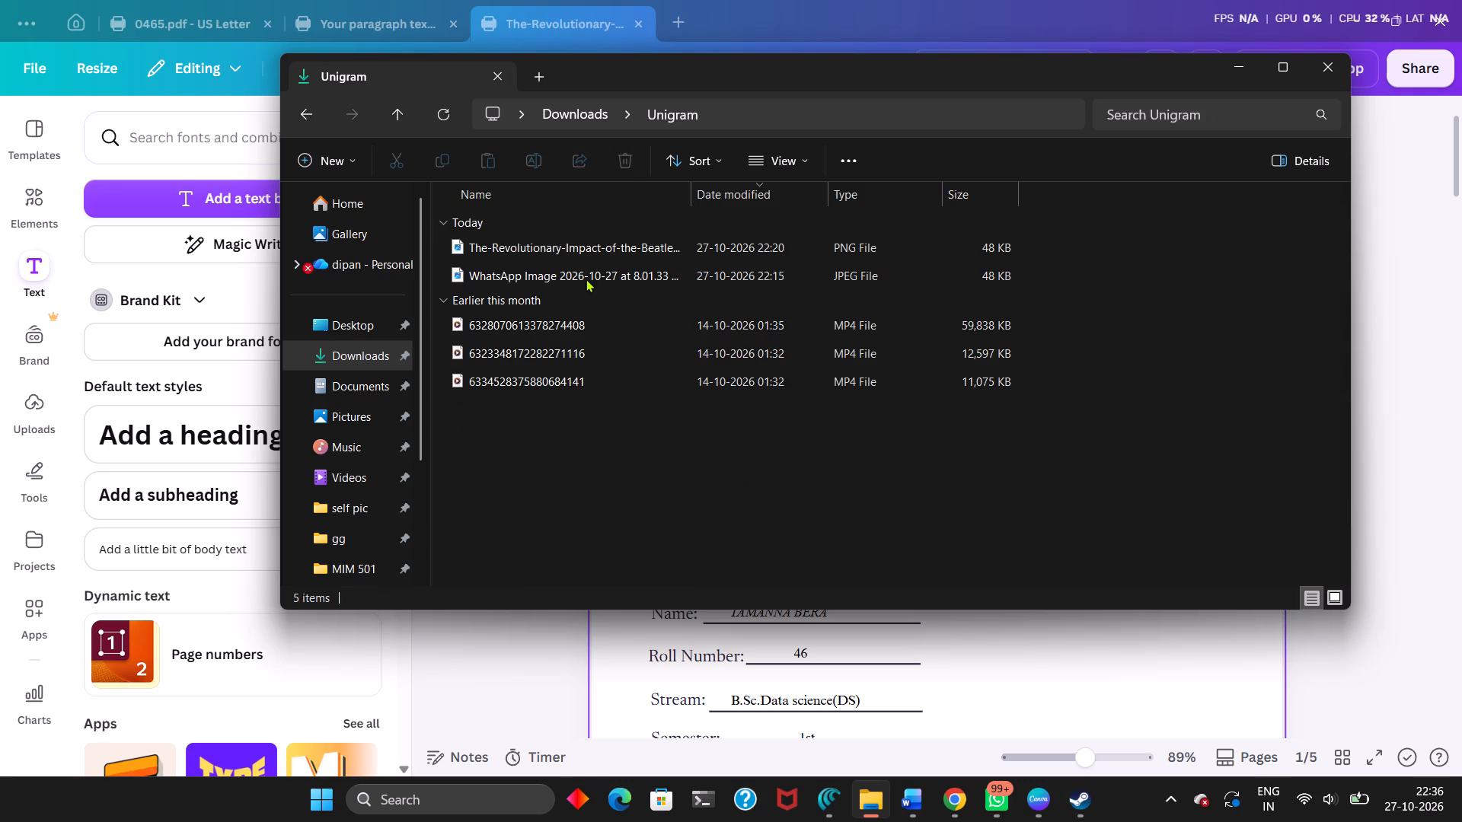
{"action": "left_click", "coordinate": [588, 282]}
{"action": "left_click", "coordinate": [627, 158]}
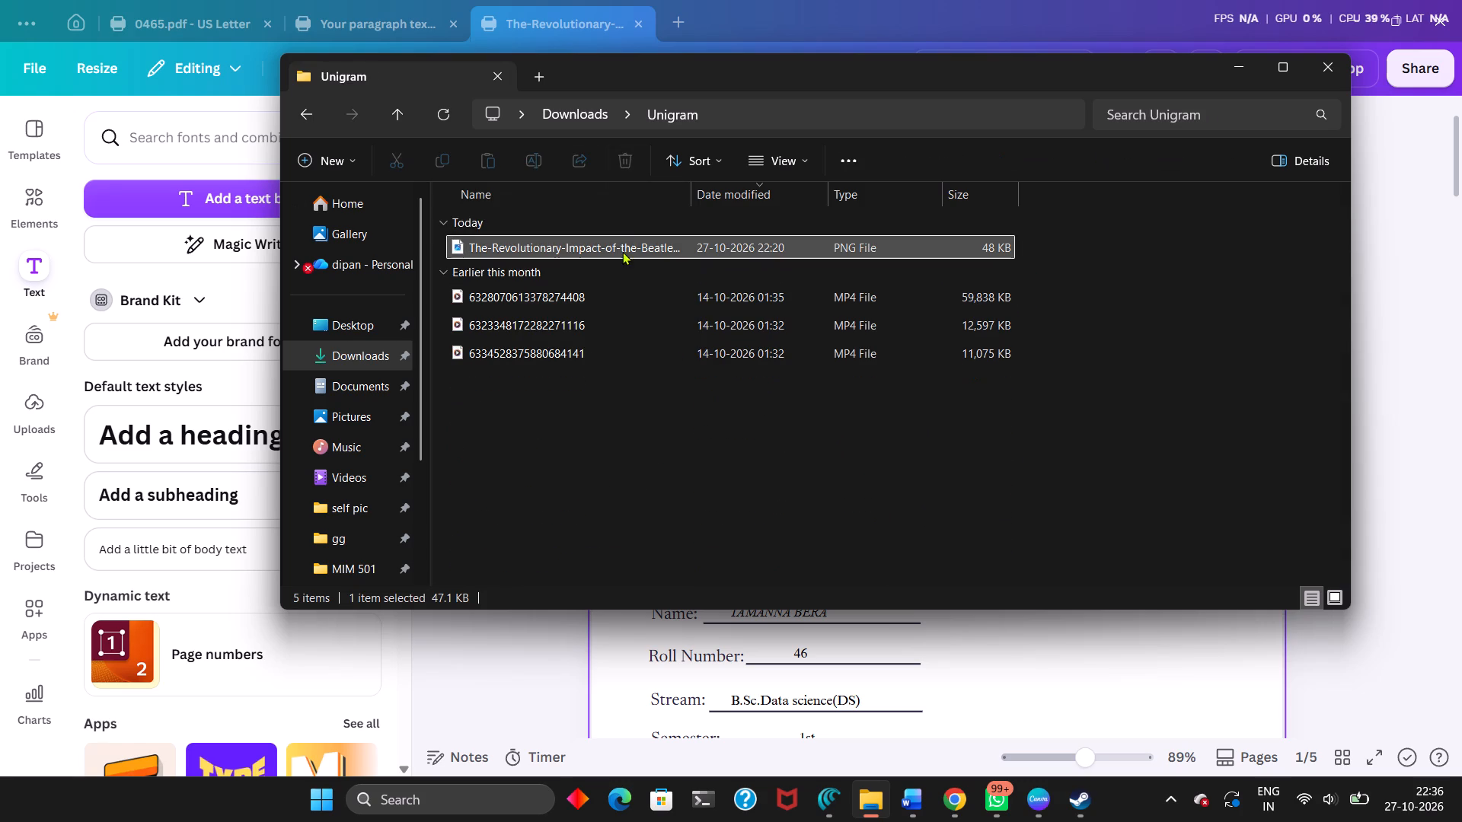
{"action": "left_click", "coordinate": [622, 251]}
{"action": "left_click", "coordinate": [627, 156]}
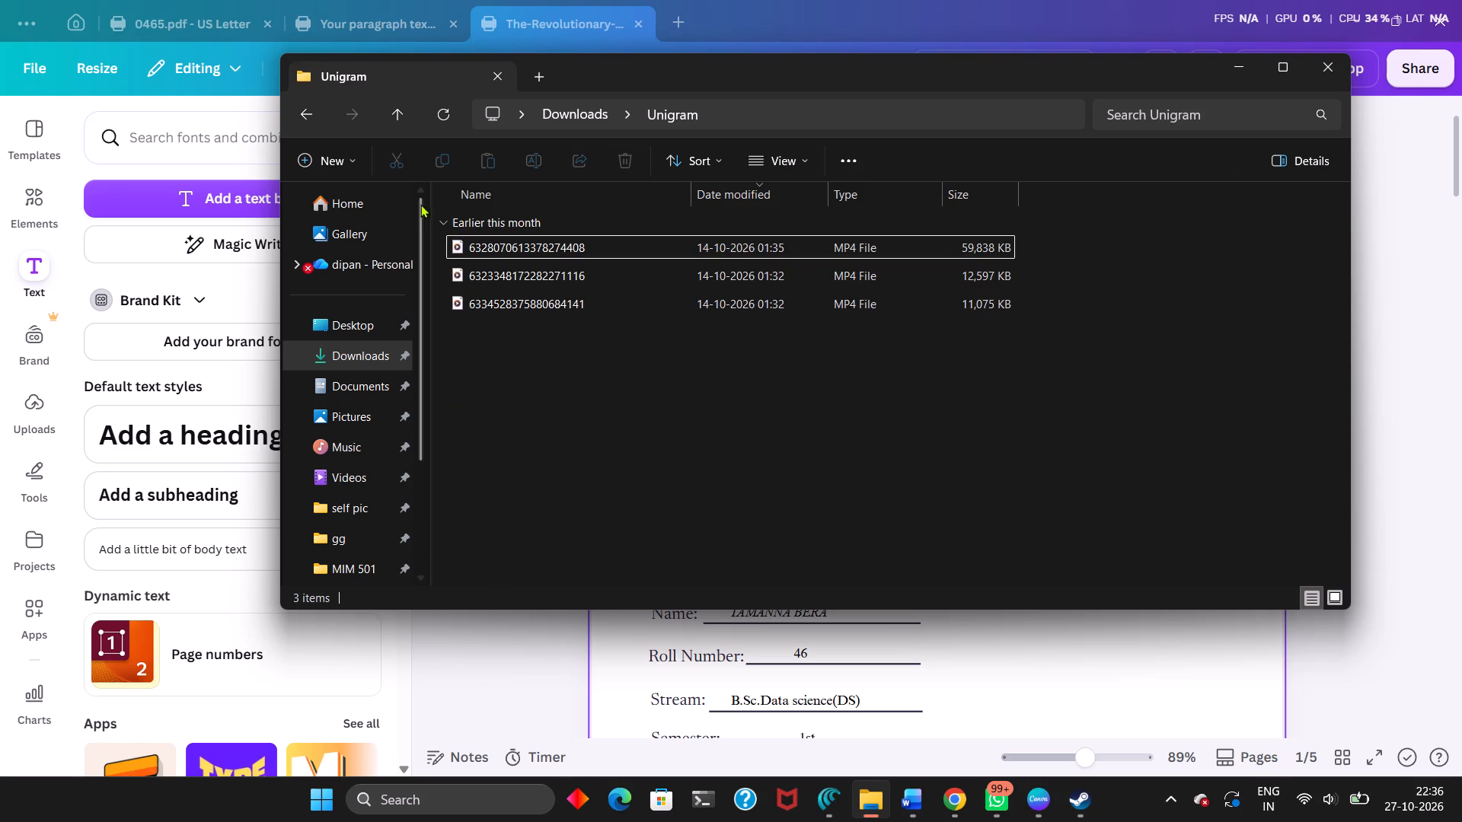
{"action": "left_click_drag", "start_coordinate": [512, 349], "coordinate": [550, 236]}
{"action": "left_click", "coordinate": [621, 159]}
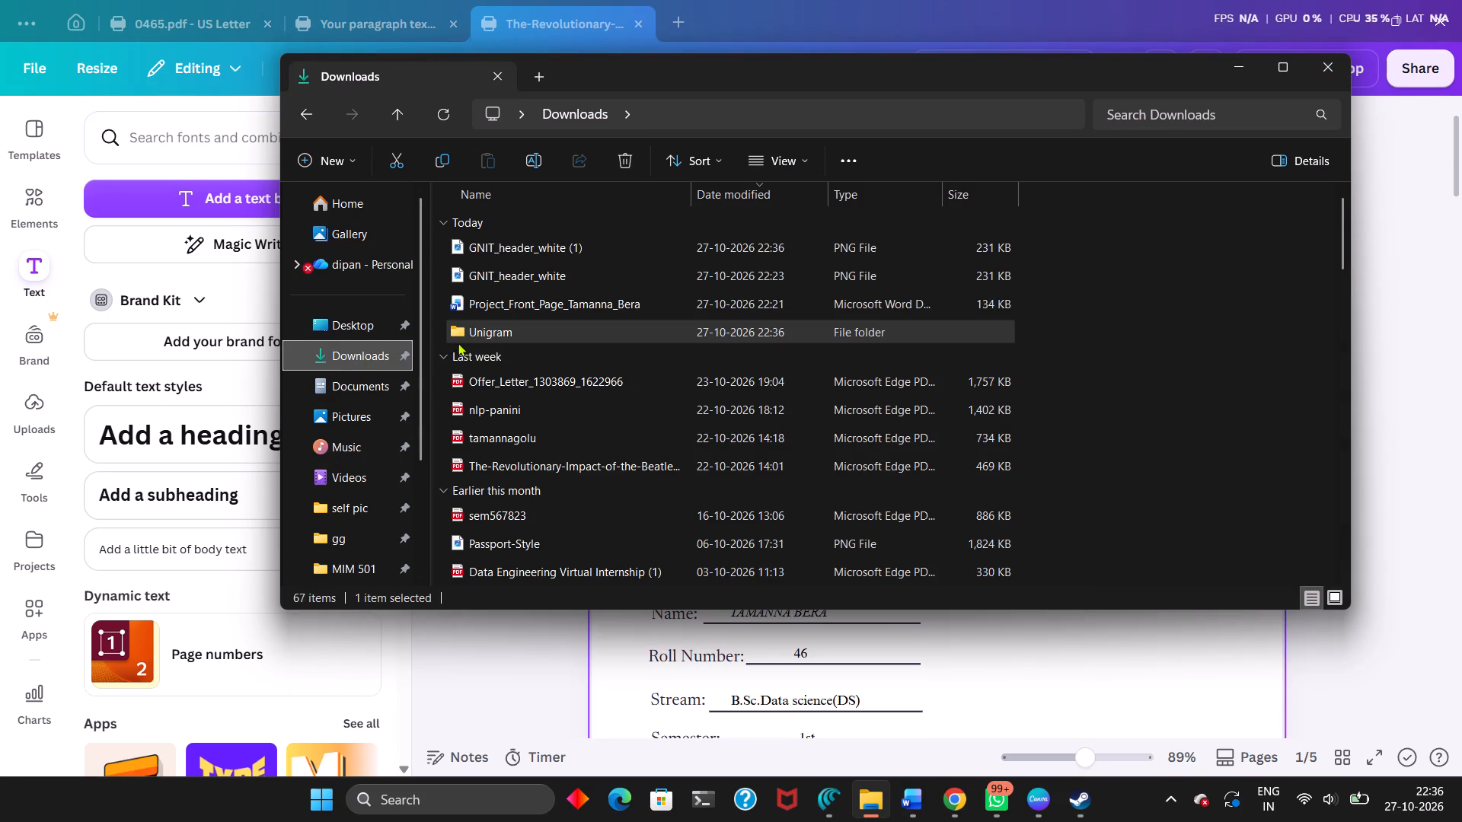
{"action": "left_click", "coordinate": [582, 256]}
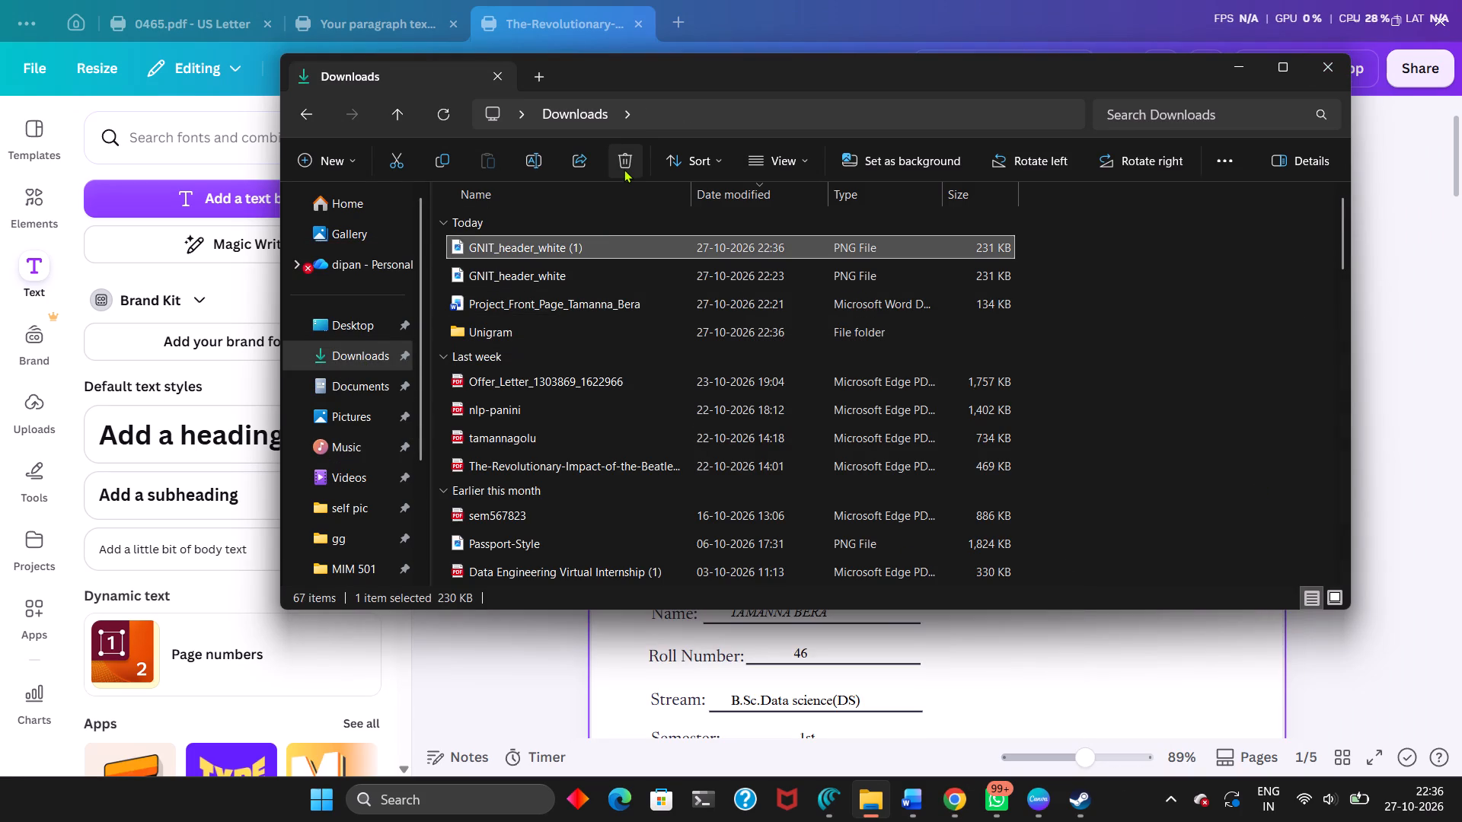
{"action": "left_click", "coordinate": [624, 169]}
{"action": "left_click", "coordinate": [556, 279]}
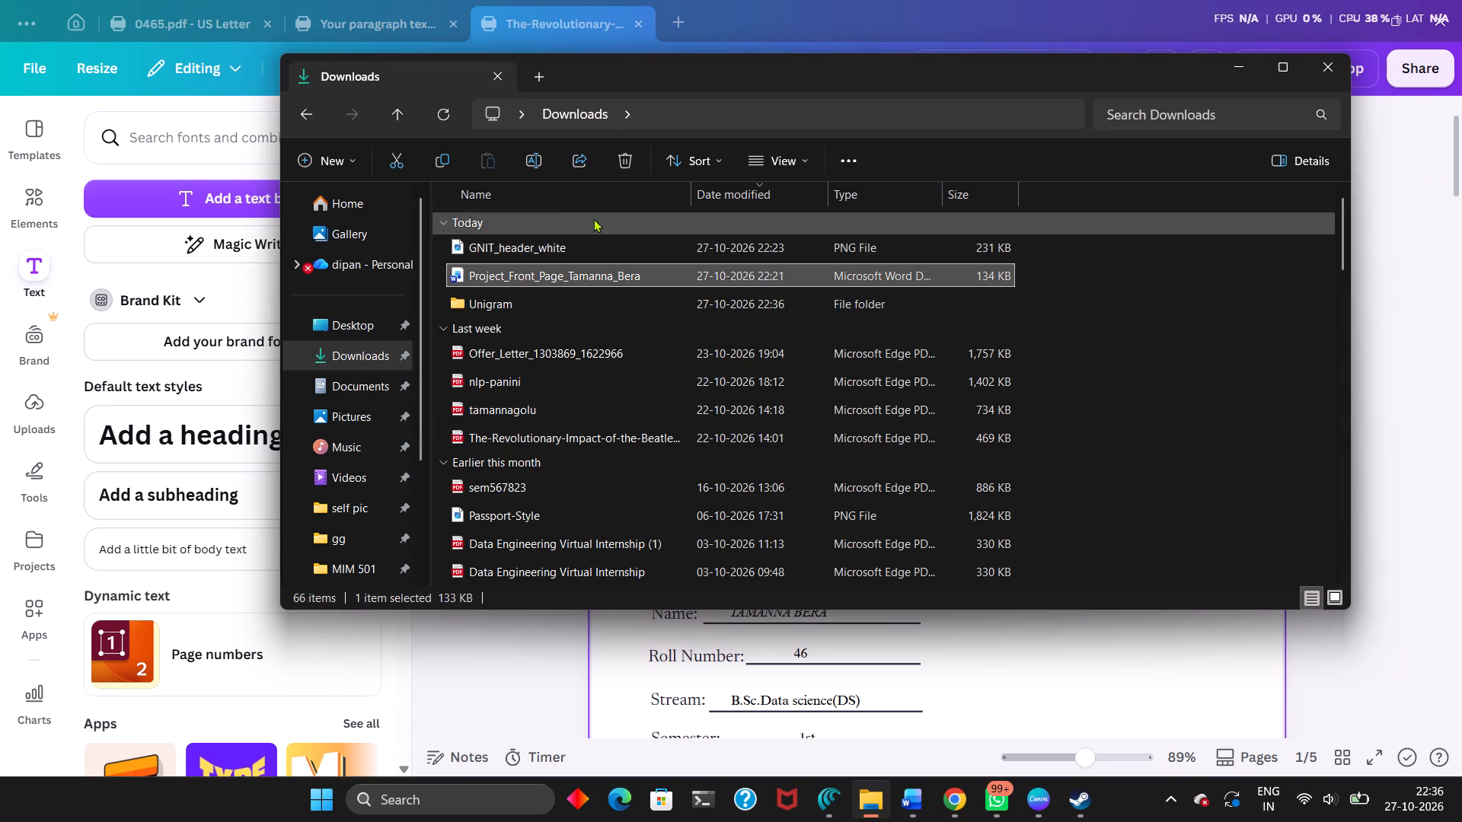
{"action": "left_click", "coordinate": [630, 164]}
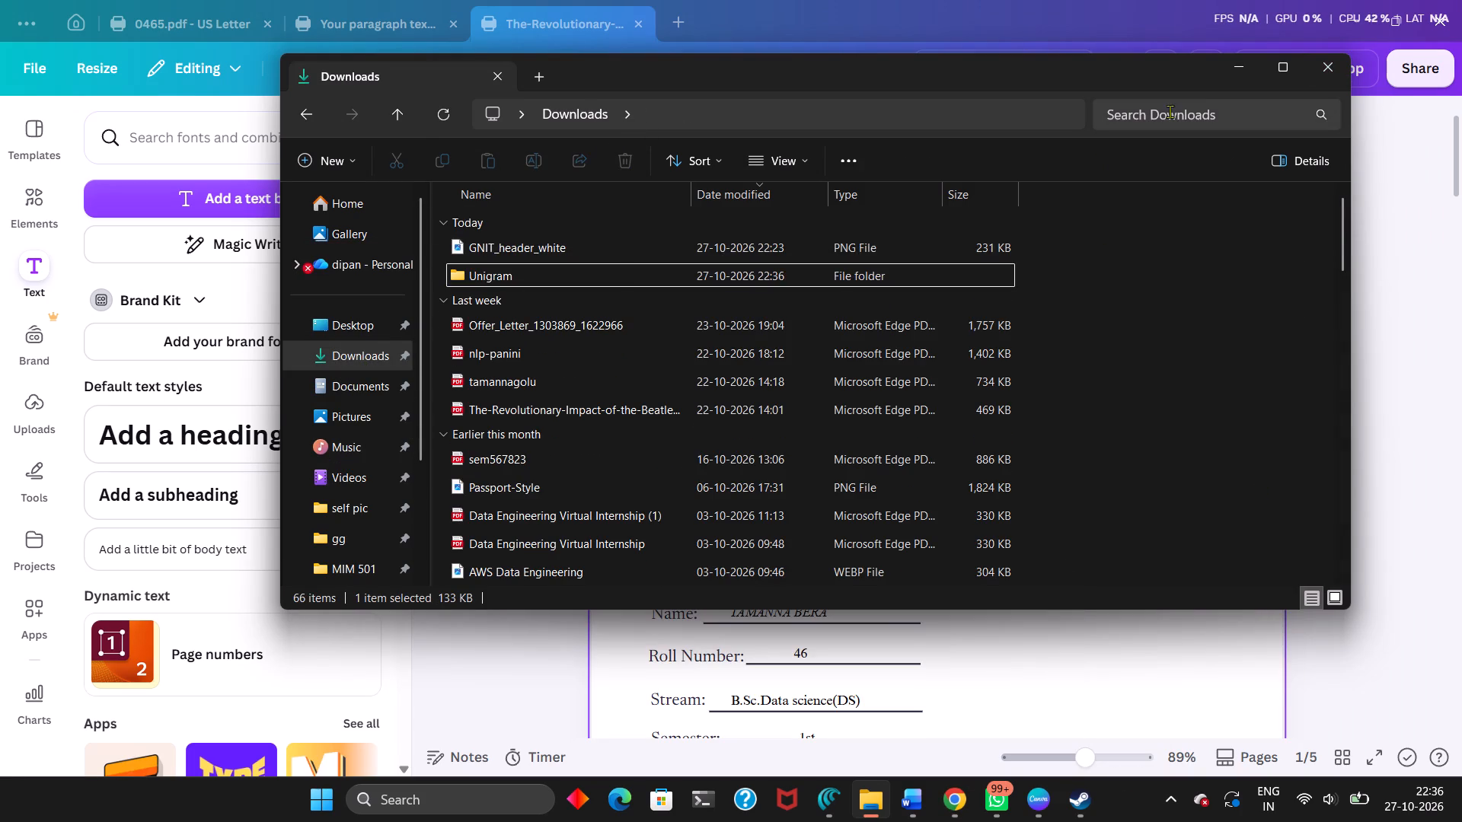
{"action": "left_click", "coordinate": [1240, 65]}
Export all pages of the Canva design as a PDF with the Print preset and the RGB colour profile.
{"action": "left_click", "coordinate": [1435, 69]}
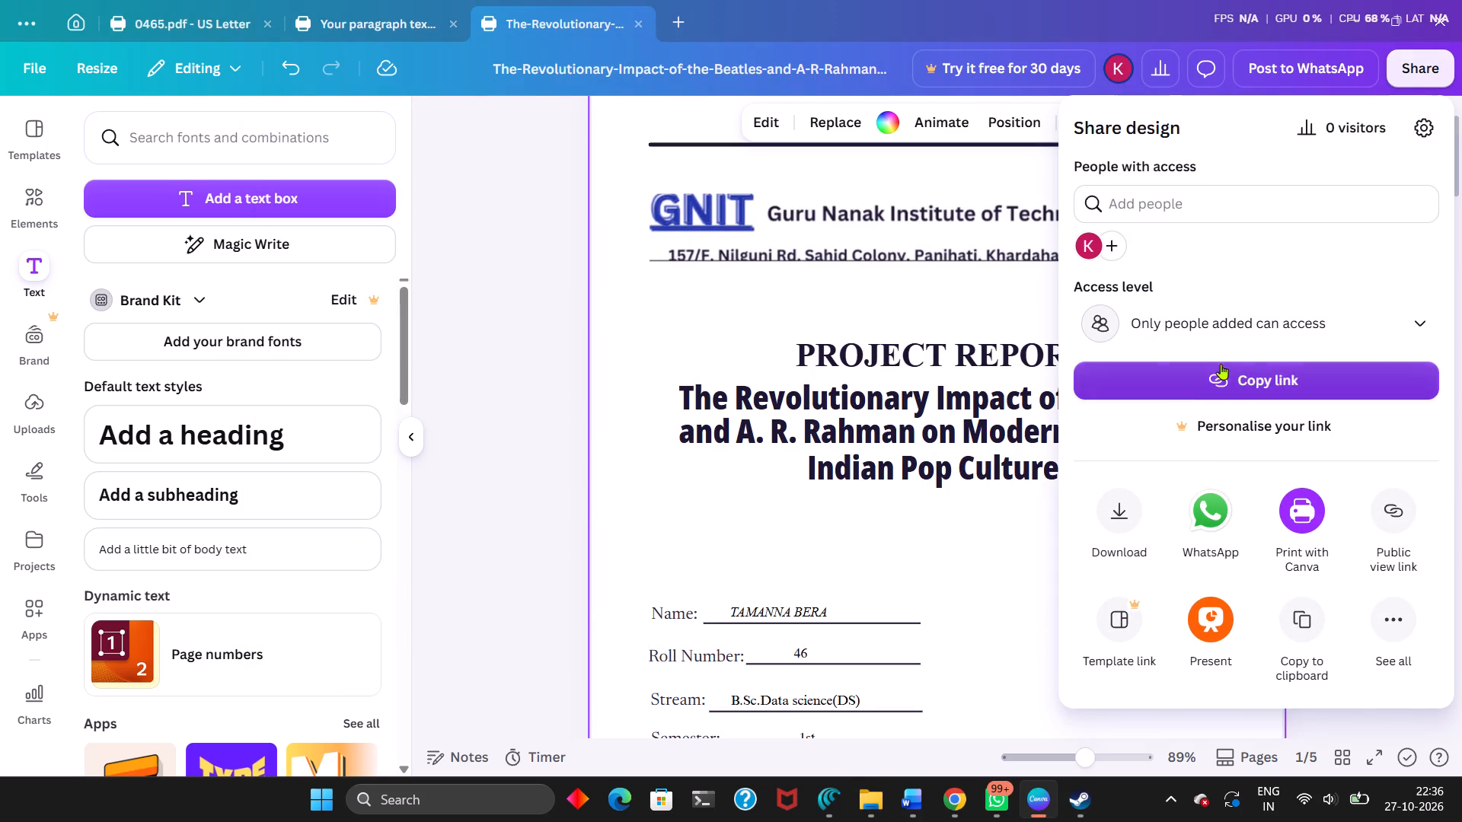
{"action": "left_click", "coordinate": [1112, 521]}
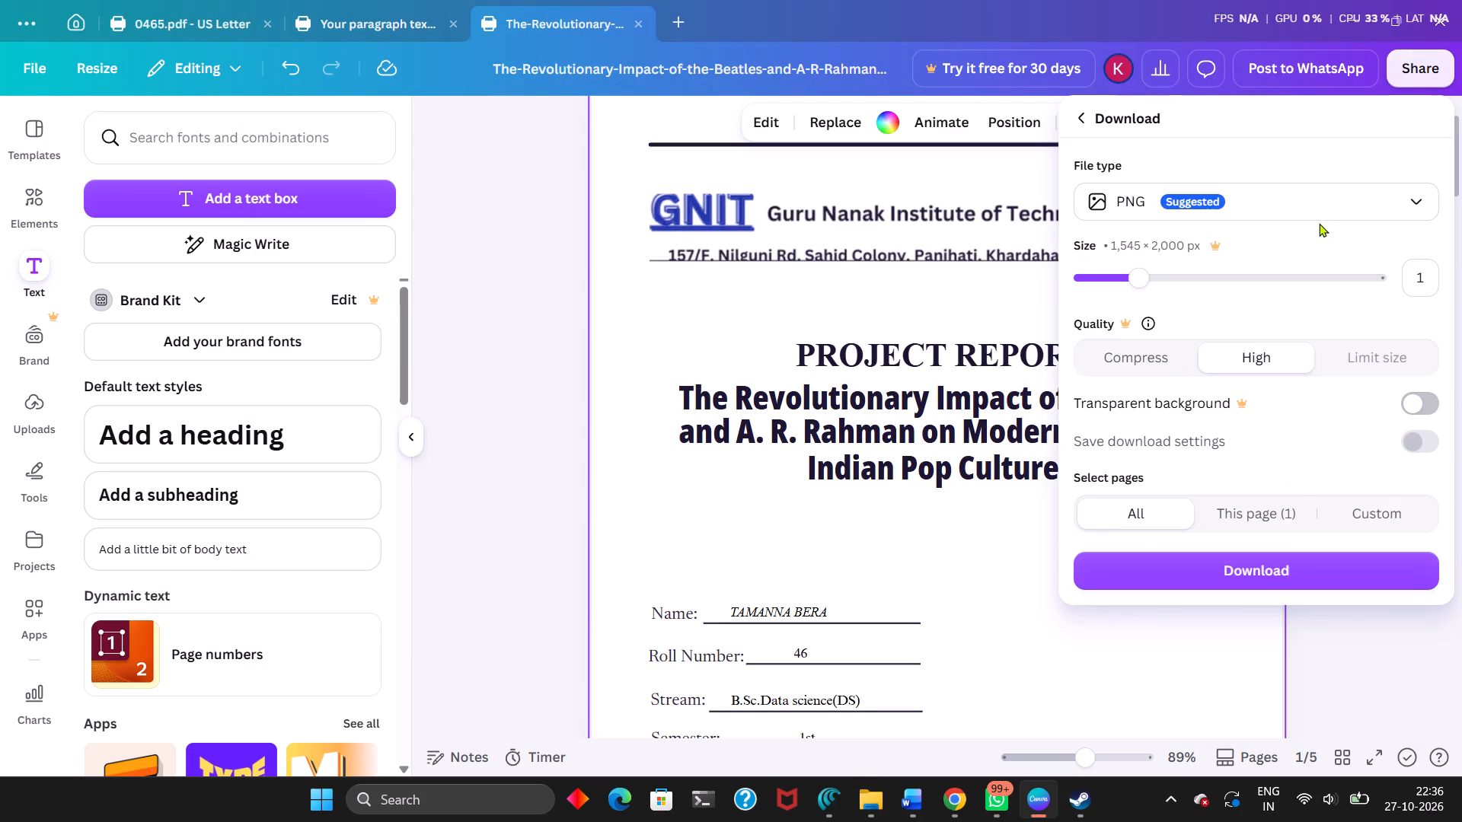
{"action": "left_click", "coordinate": [1319, 205]}
{"action": "left_click", "coordinate": [1227, 369]}
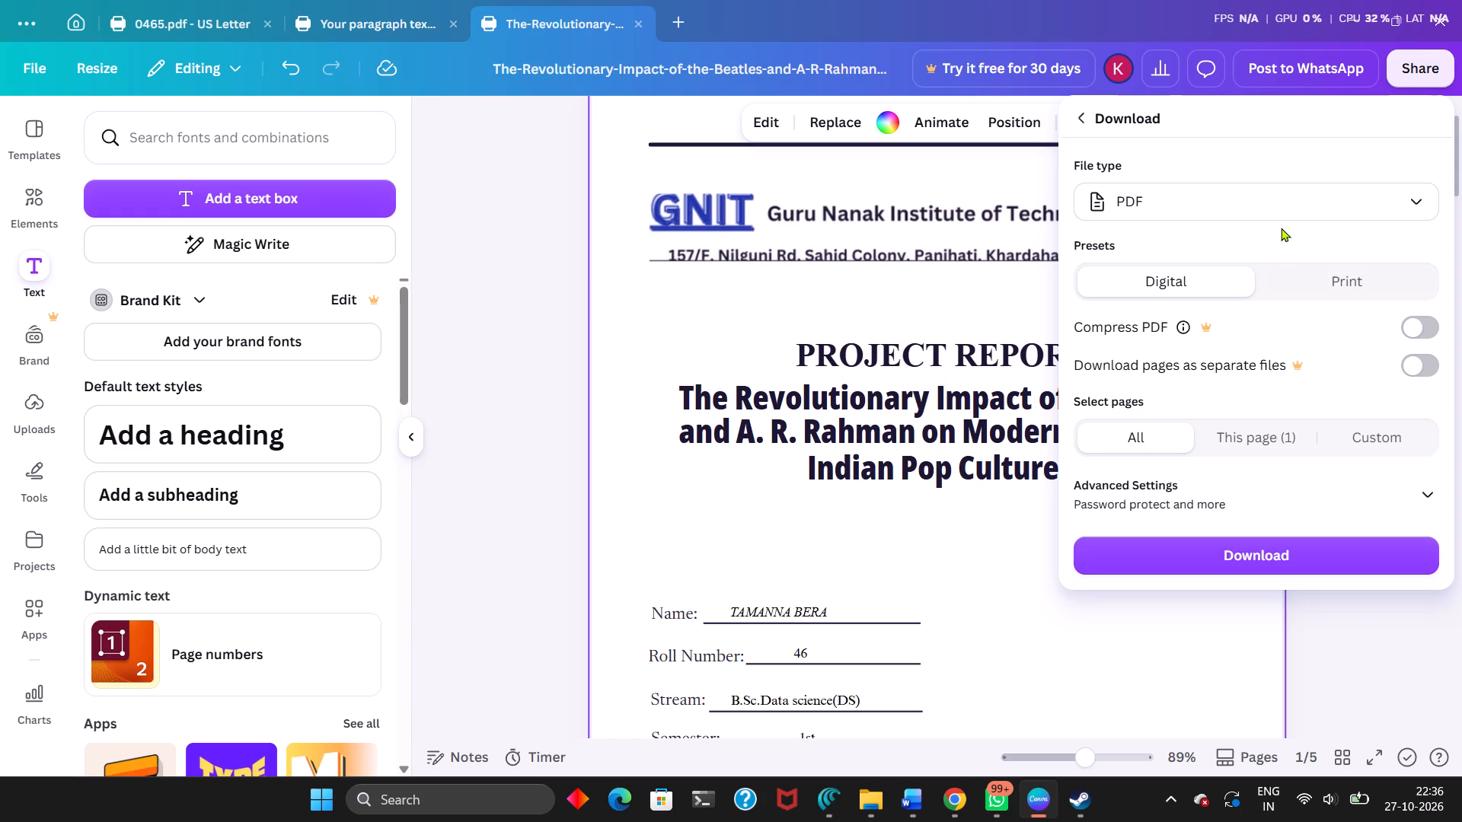
{"action": "left_click", "coordinate": [1281, 211]}
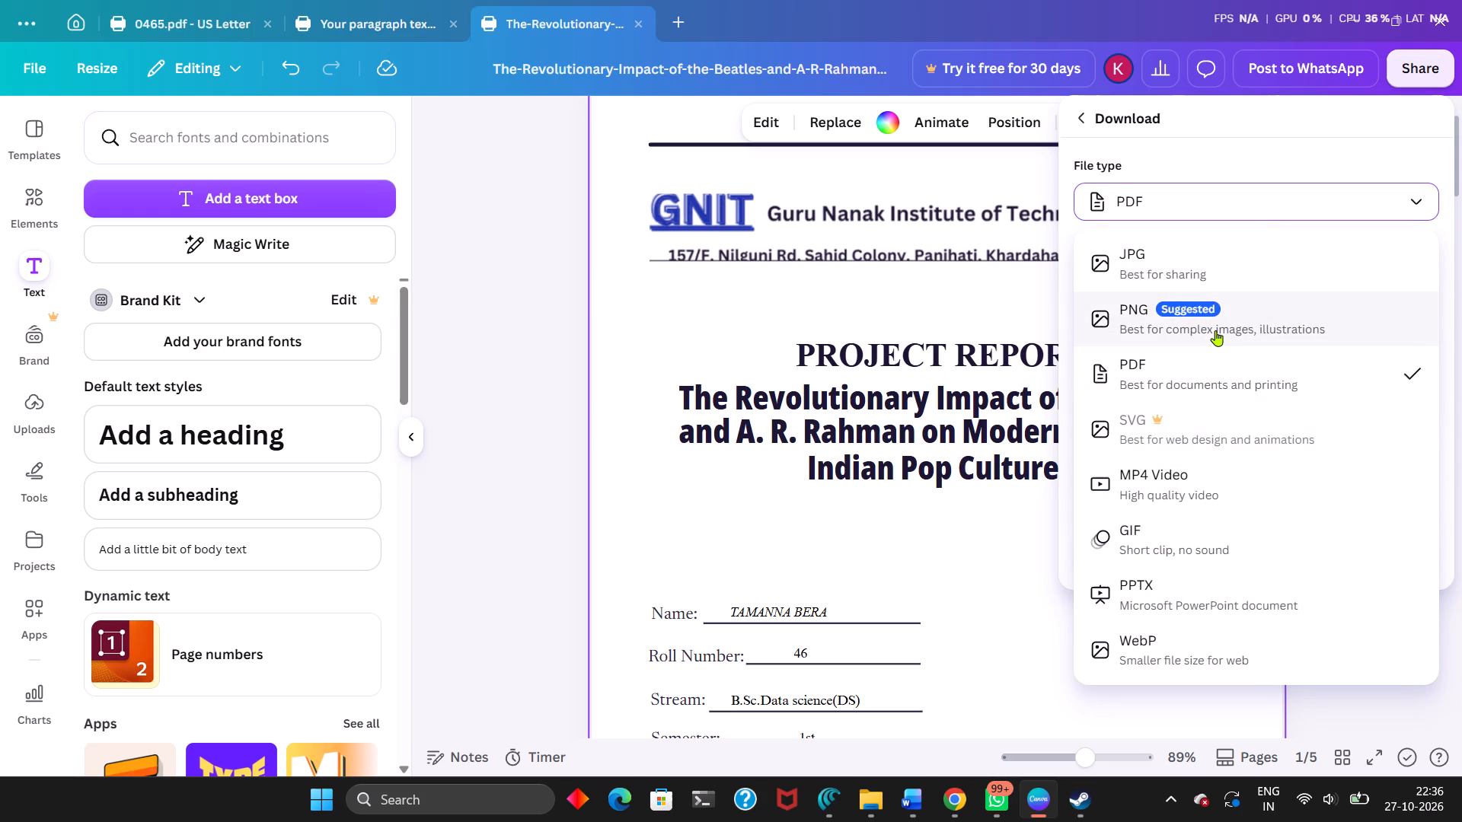
{"action": "left_click", "coordinate": [1203, 378]}
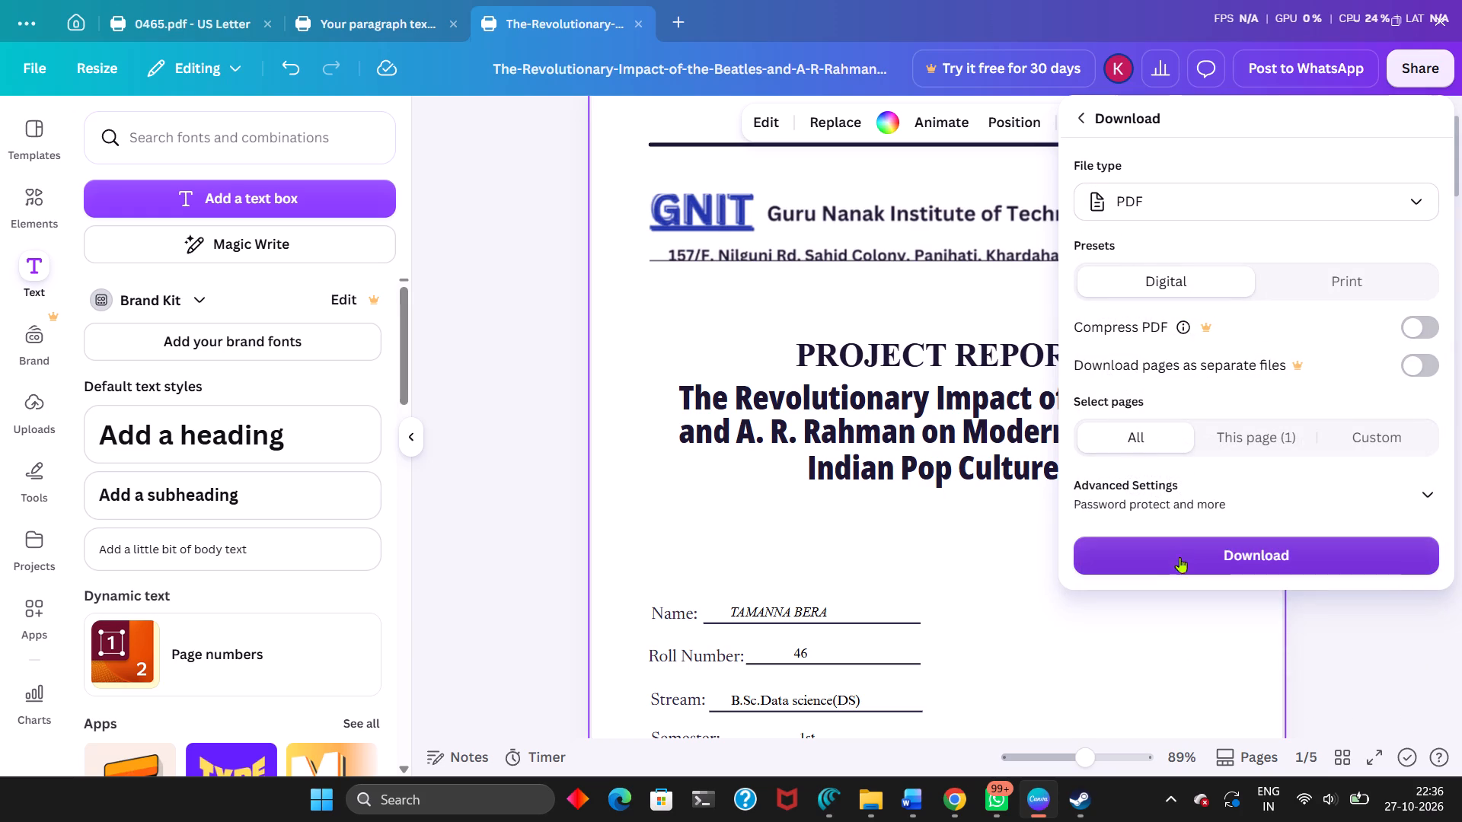
{"action": "left_click", "coordinate": [1331, 287]}
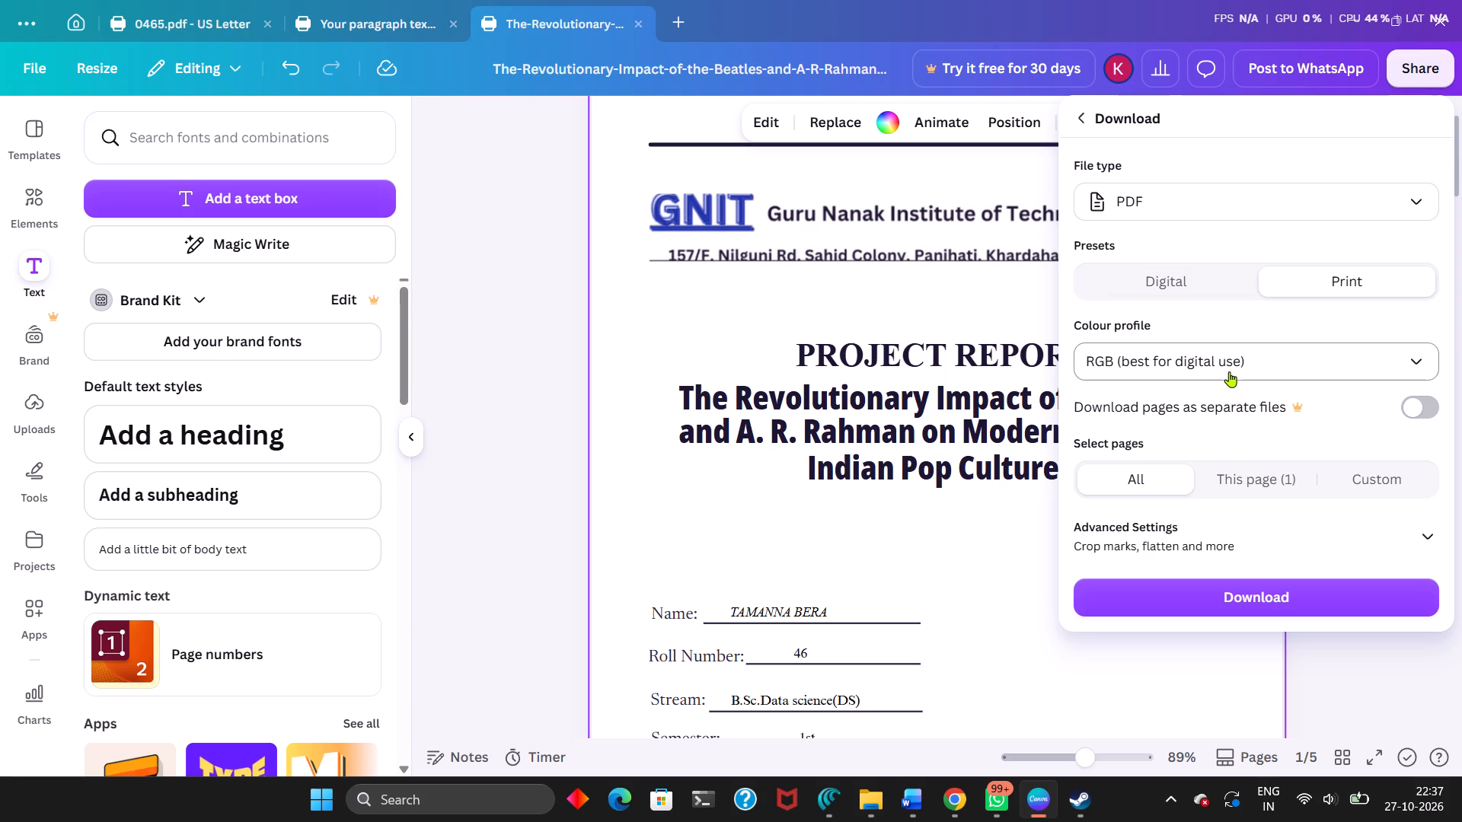
{"action": "left_click", "coordinate": [1230, 370]}
{"action": "left_click", "coordinate": [1231, 358]}
{"action": "left_click", "coordinate": [1243, 581]}
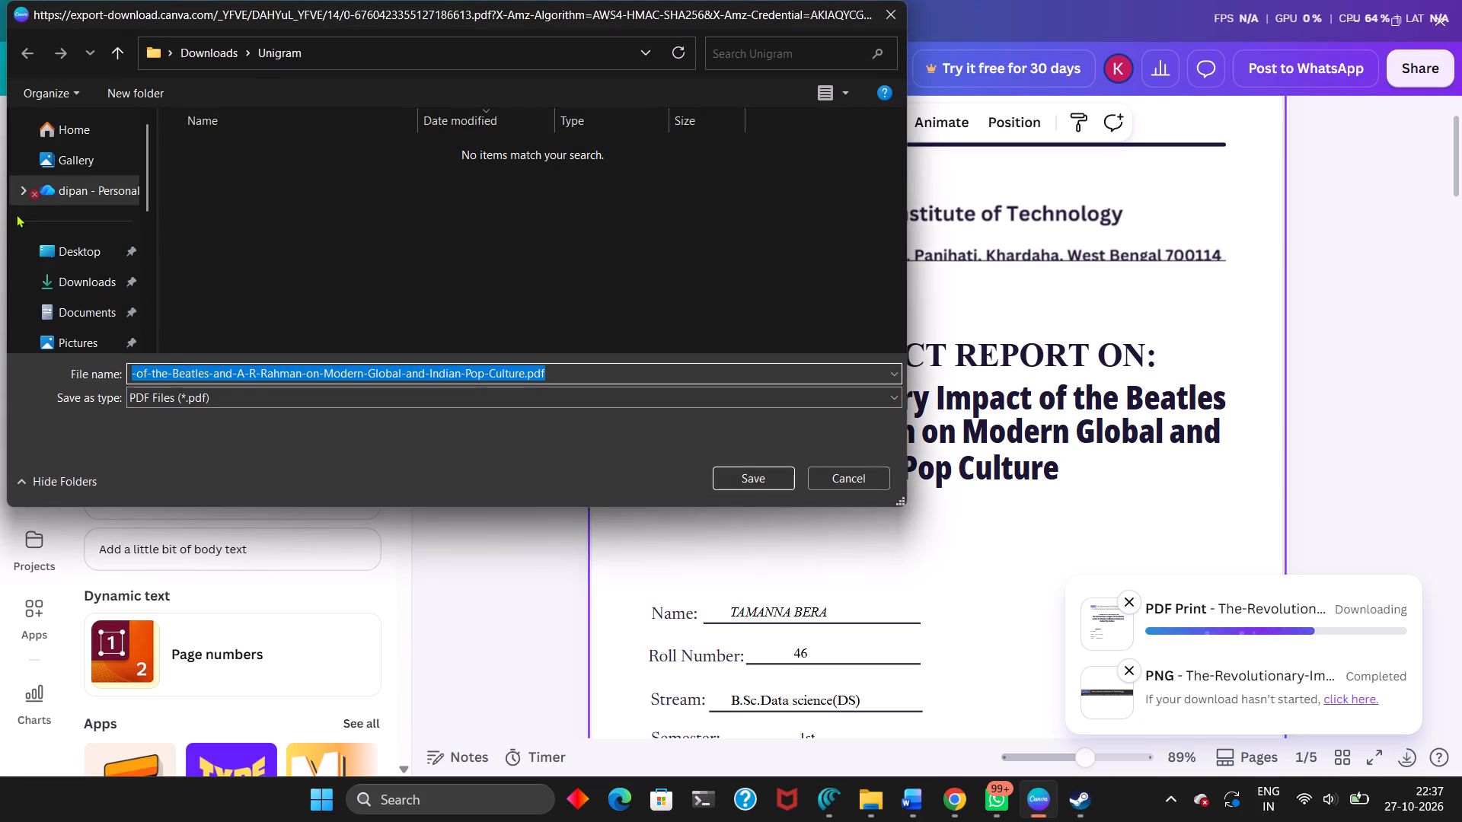
Save the exported PDF in the Downloads folder under the file name golumolu.pdku.
{"action": "left_click", "coordinate": [75, 273]}
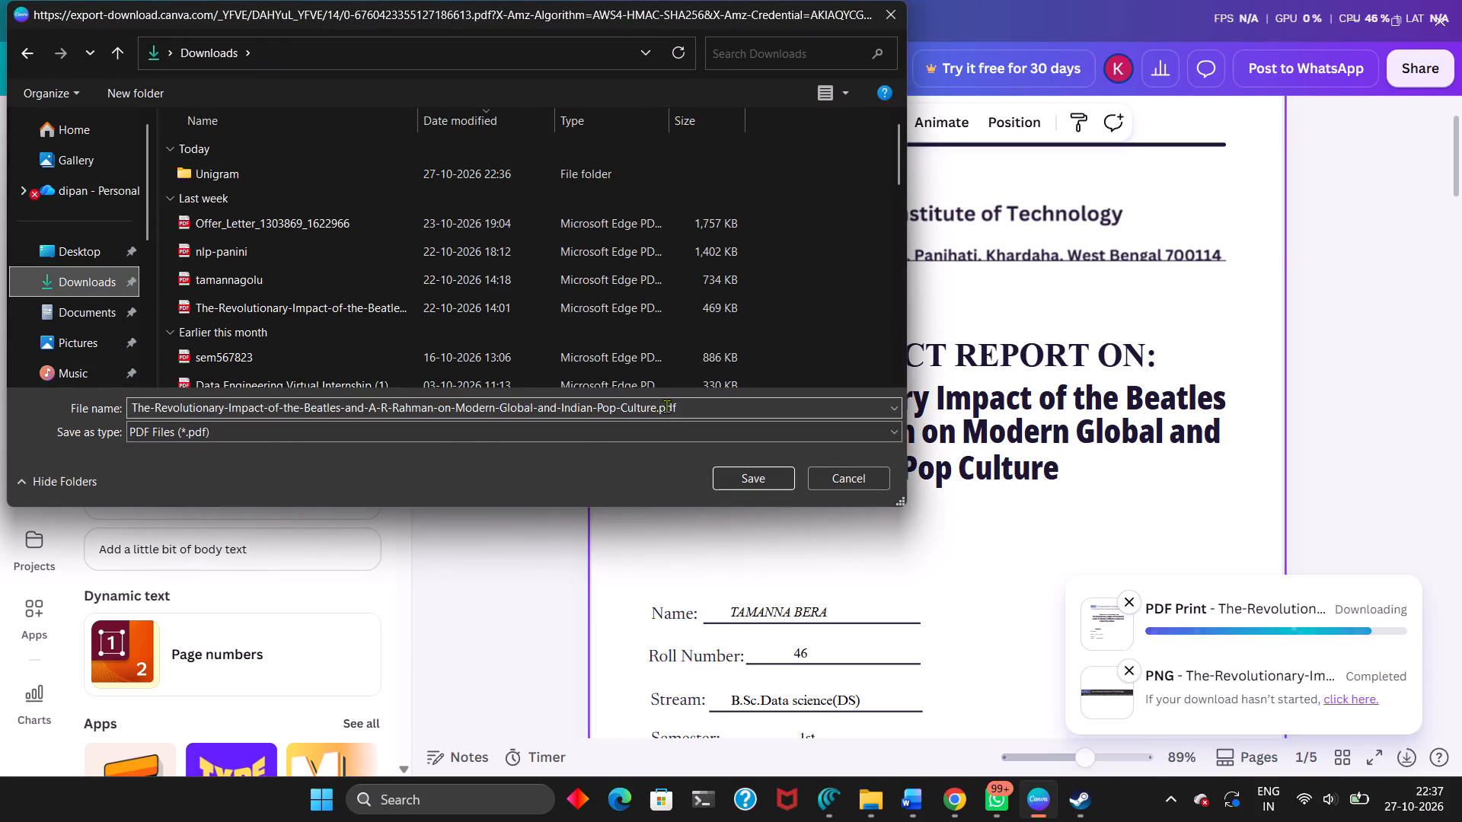
{"action": "left_click_drag", "start_coordinate": [681, 408], "coordinate": [394, 386]}
{"action": "key", "text": "g"}
{"action": "key", "text": "o"}
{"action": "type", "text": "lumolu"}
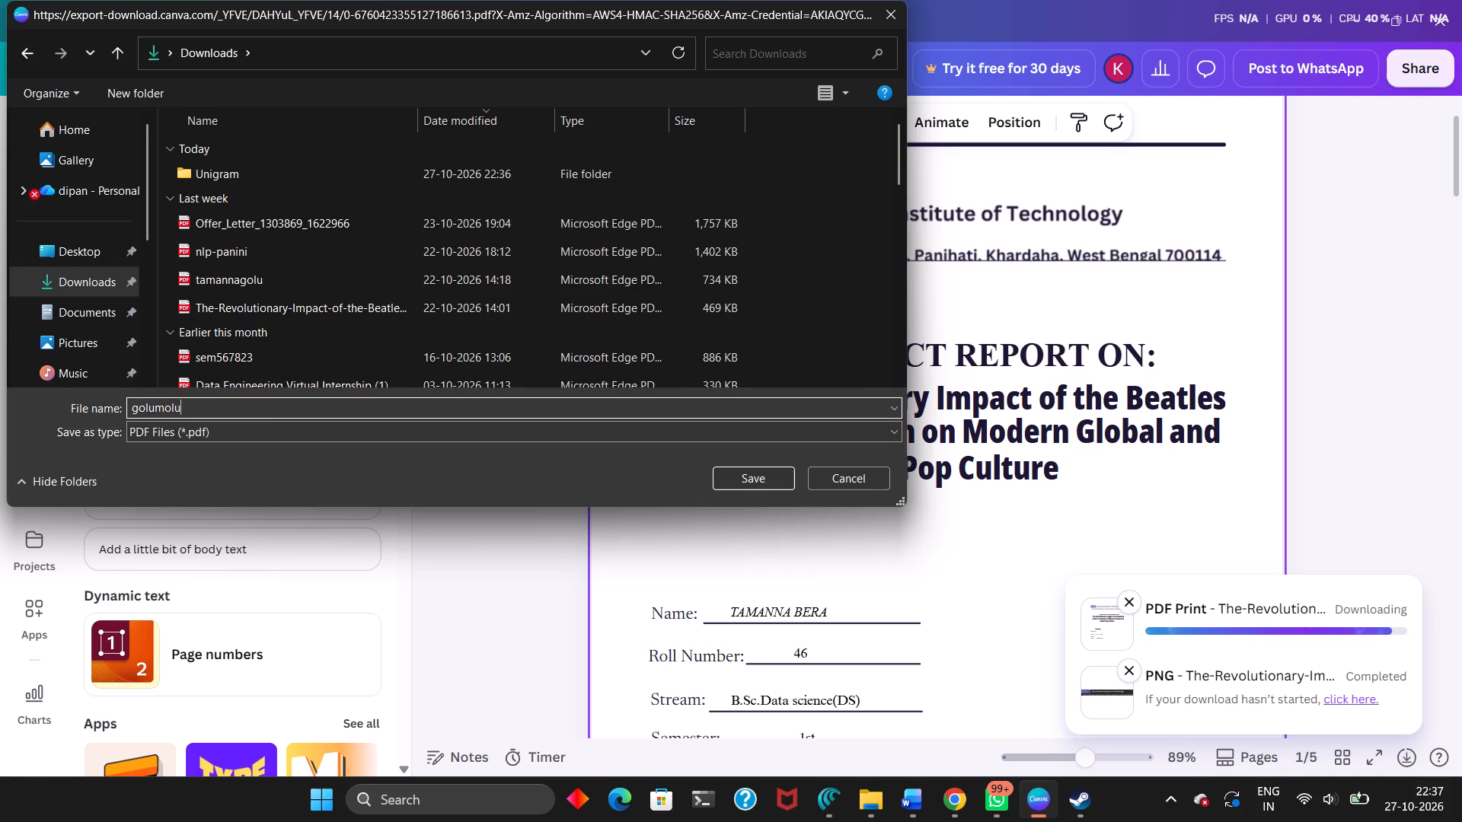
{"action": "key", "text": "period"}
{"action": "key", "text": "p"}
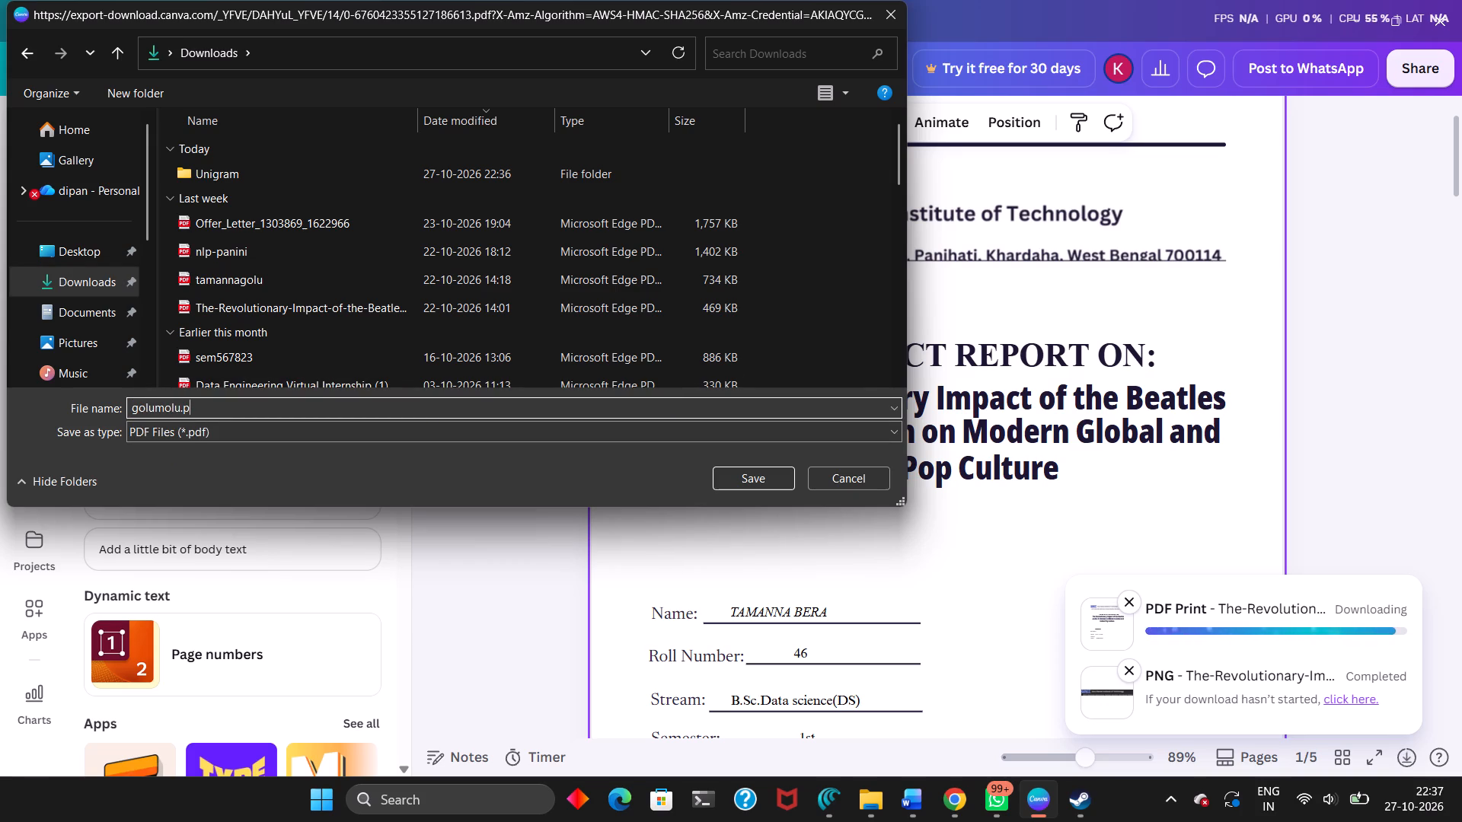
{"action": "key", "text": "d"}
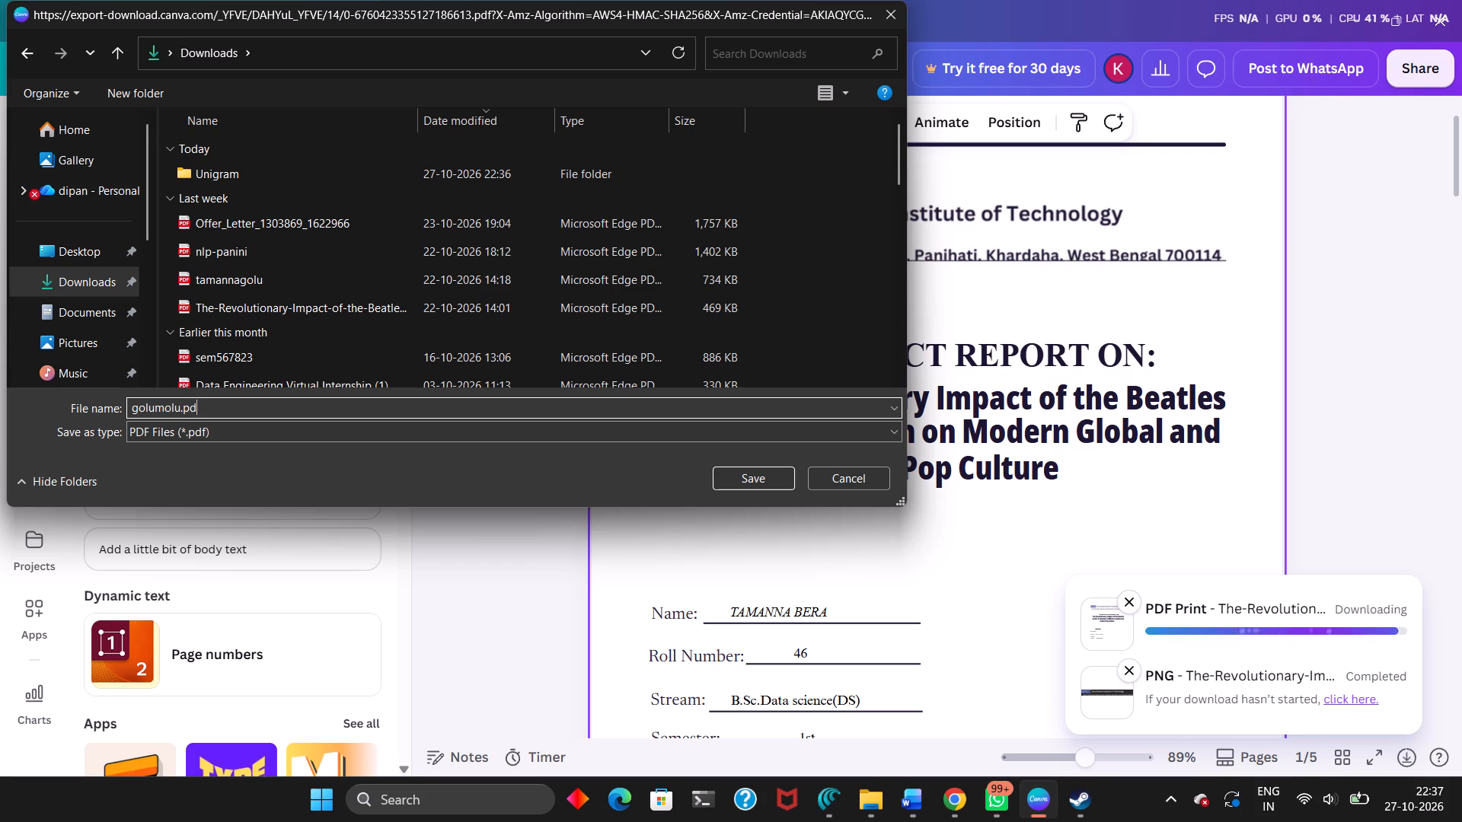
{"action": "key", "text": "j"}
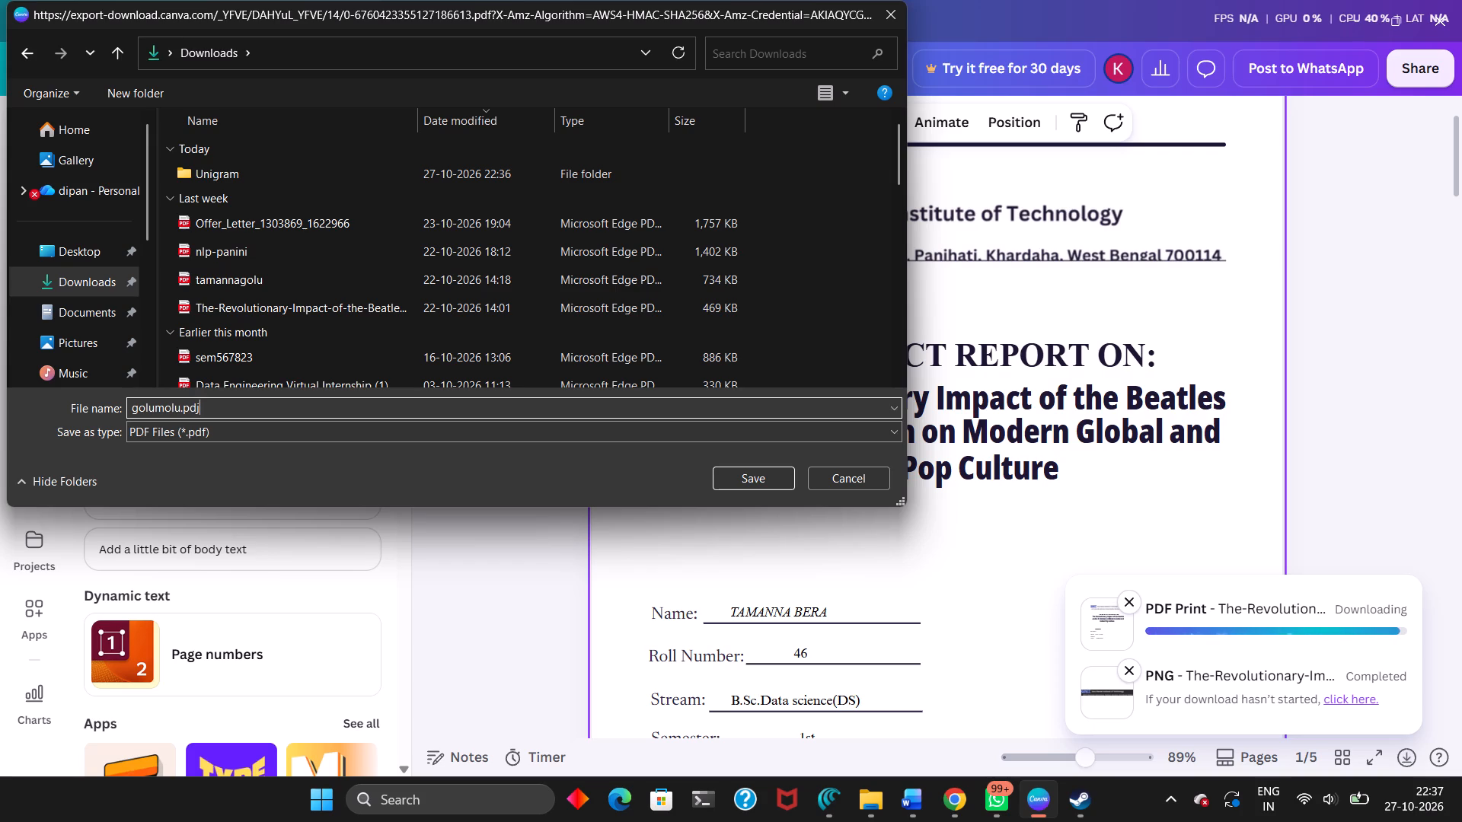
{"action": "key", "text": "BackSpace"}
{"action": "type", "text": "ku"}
{"action": "left_click", "coordinate": [745, 469]}
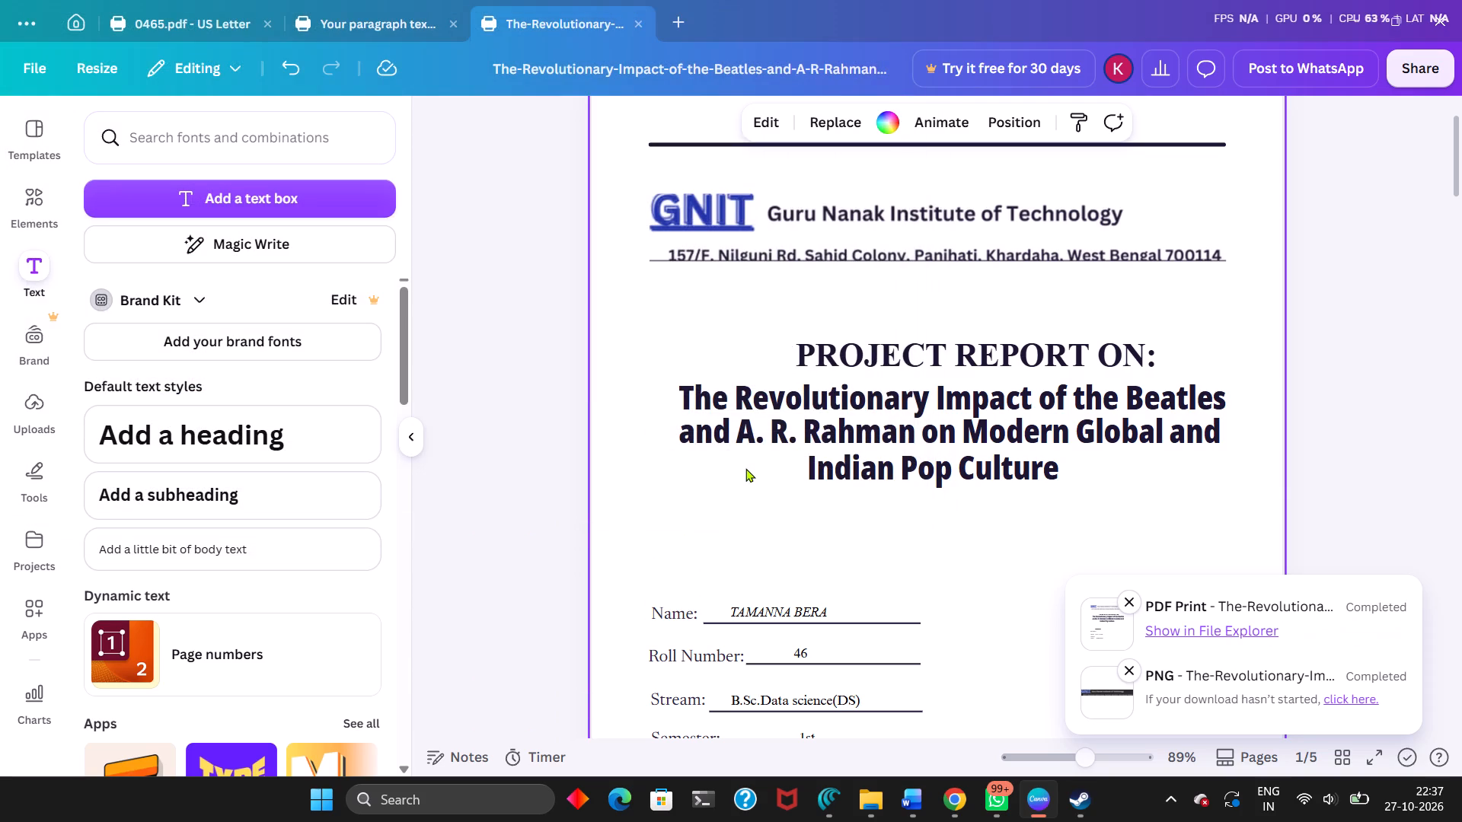
Close the Canva window.
{"action": "left_click", "coordinate": [1460, 0]}
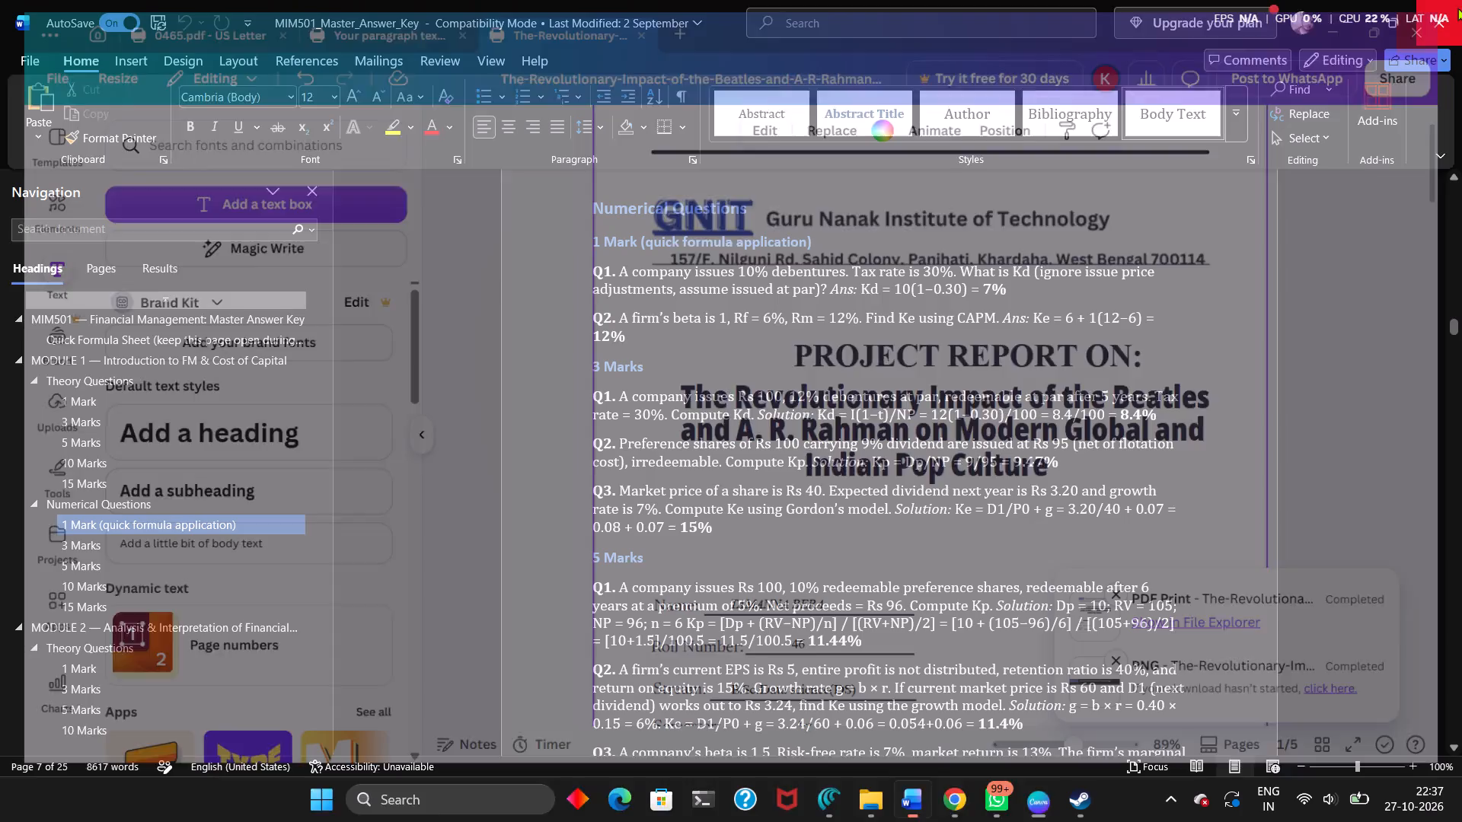